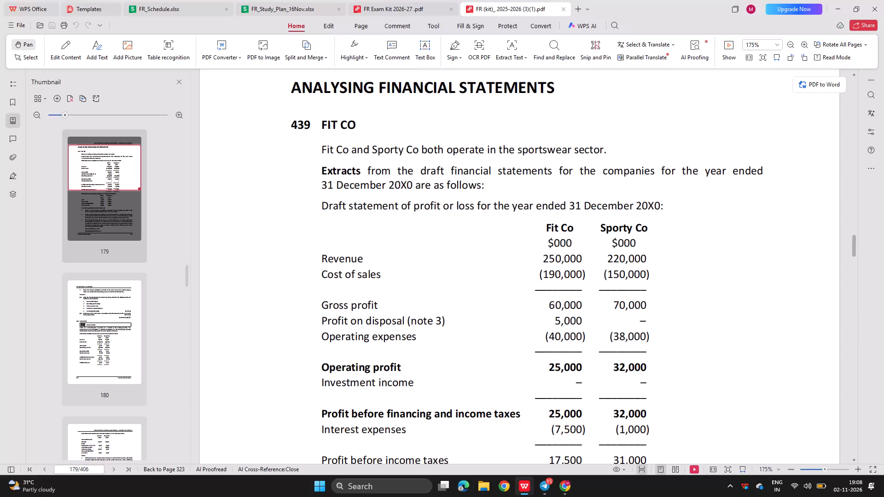
Check question 439 in both FR exam kit PDFs against the 02 Nov Section C questions in the FR study plan.
scroll(430, 263, "up", 1)
left_click(433, 0)
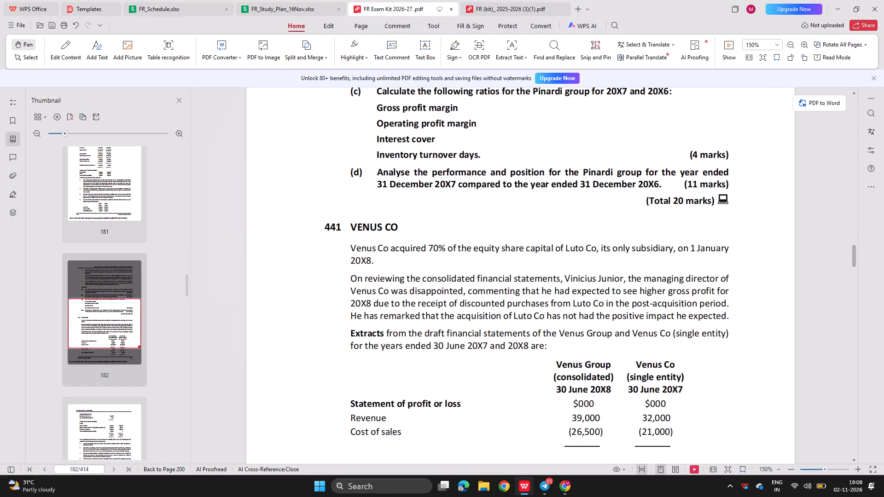
scroll(389, 219, "up", 5)
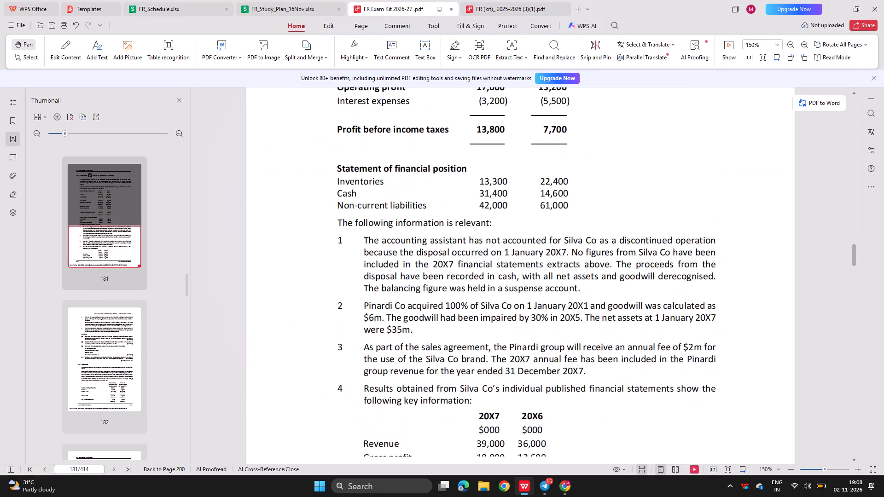
scroll(389, 219, "up", 2)
scroll(389, 219, "down", 3)
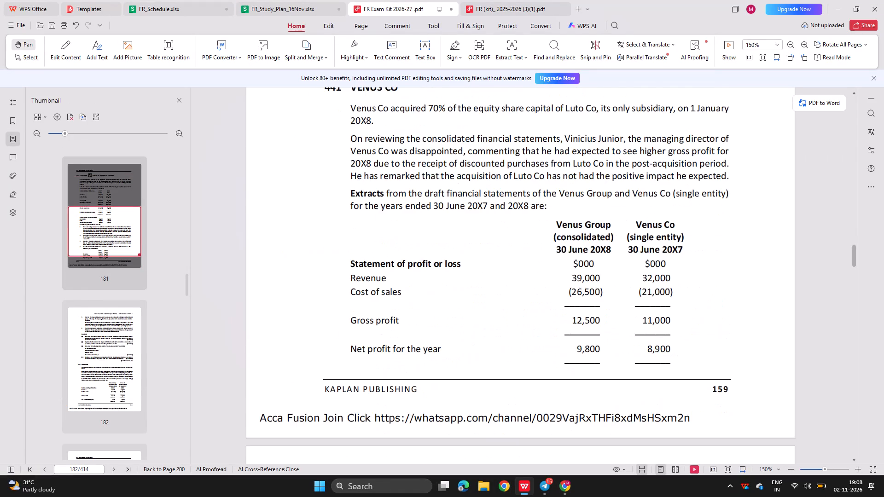
scroll(389, 219, "up", 1)
scroll(389, 219, "down", 1)
scroll(389, 219, "up", 5)
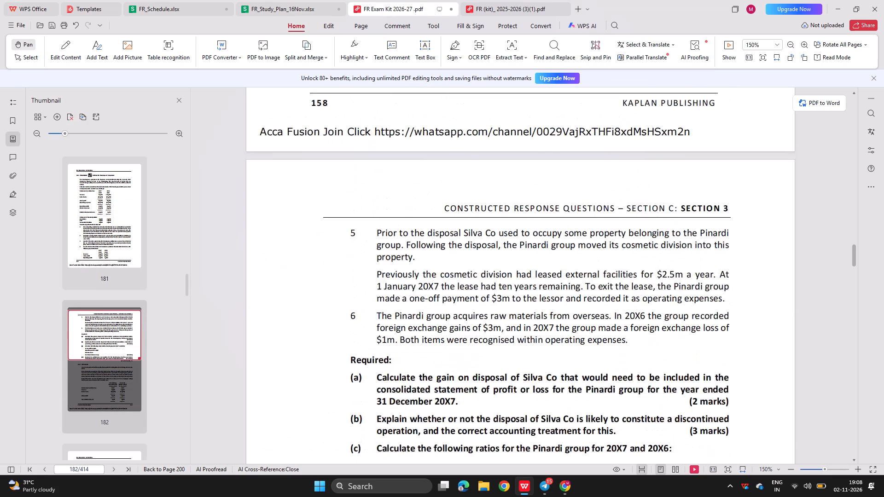
scroll(389, 219, "up", 5)
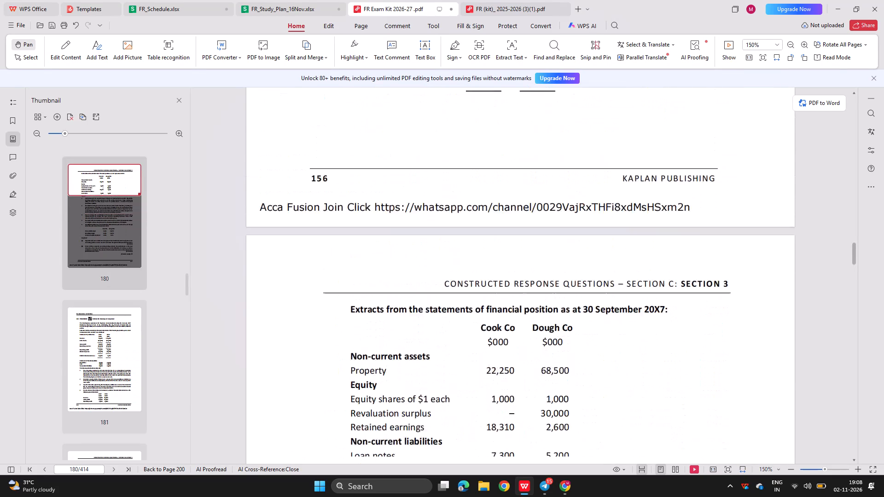
scroll(389, 219, "up", 1)
scroll(389, 219, "down", 1)
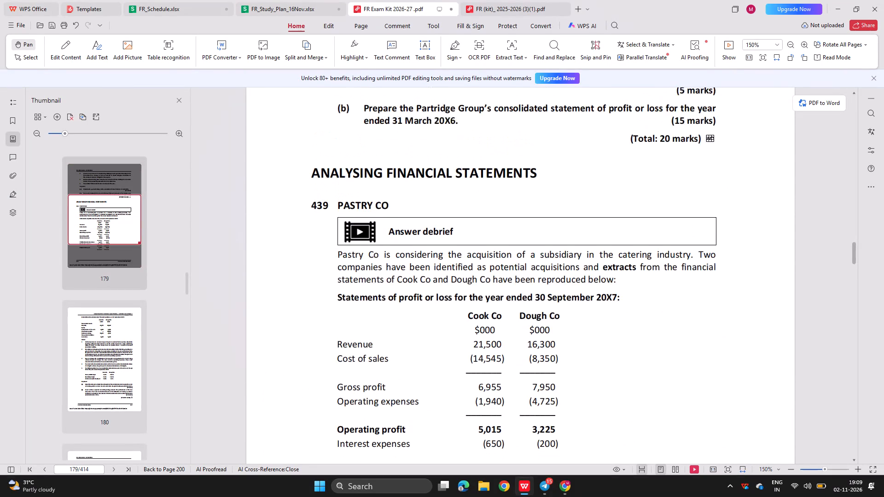
scroll(389, 219, "down", 1)
left_click(298, 0)
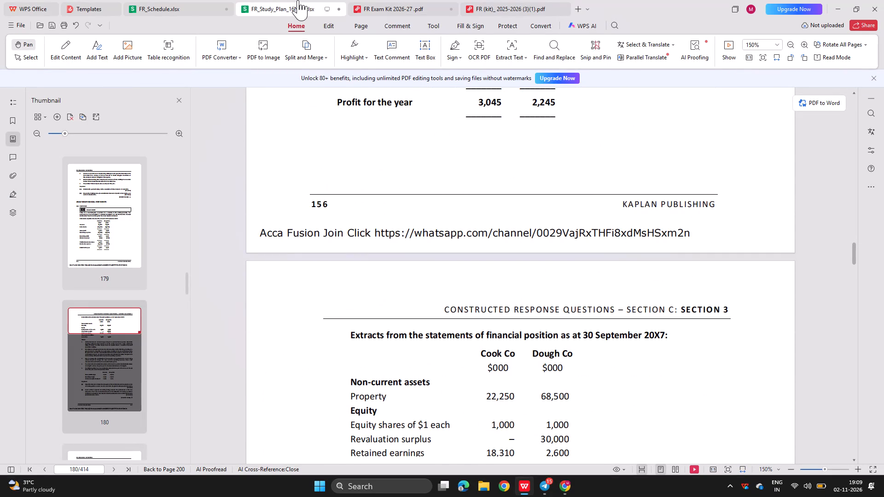
left_click(282, 2)
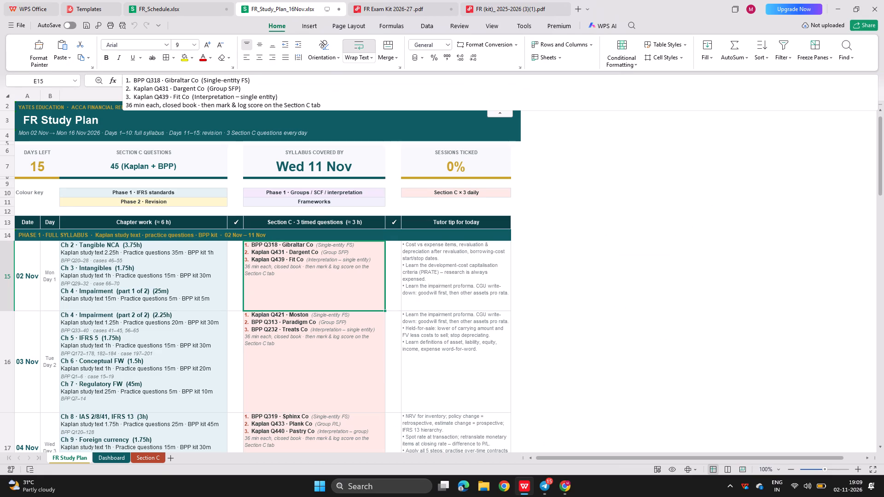
left_click(518, 0)
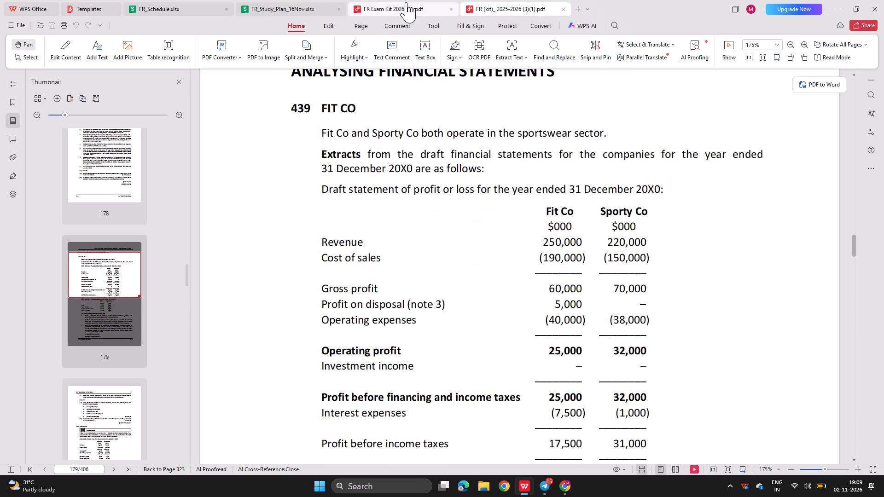
Create a new blank text document for the answer.
left_click(13, 4)
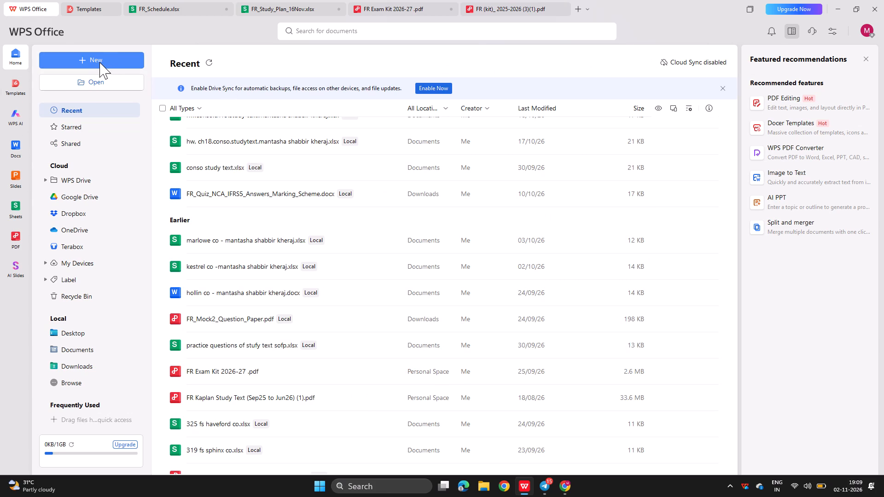
left_click(70, 58)
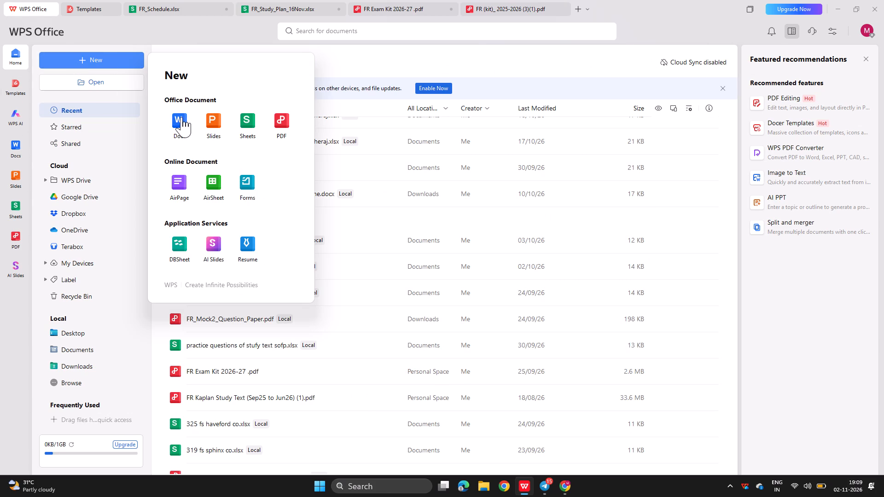
left_click(181, 117)
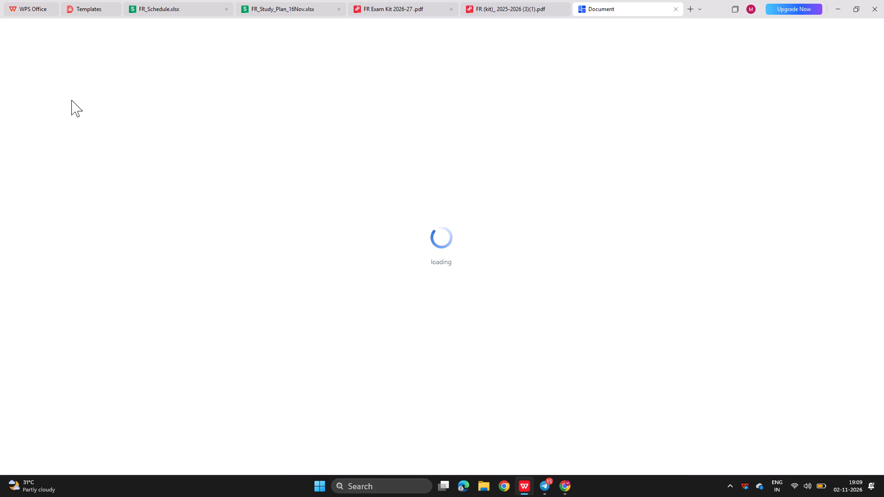
left_click(233, 163)
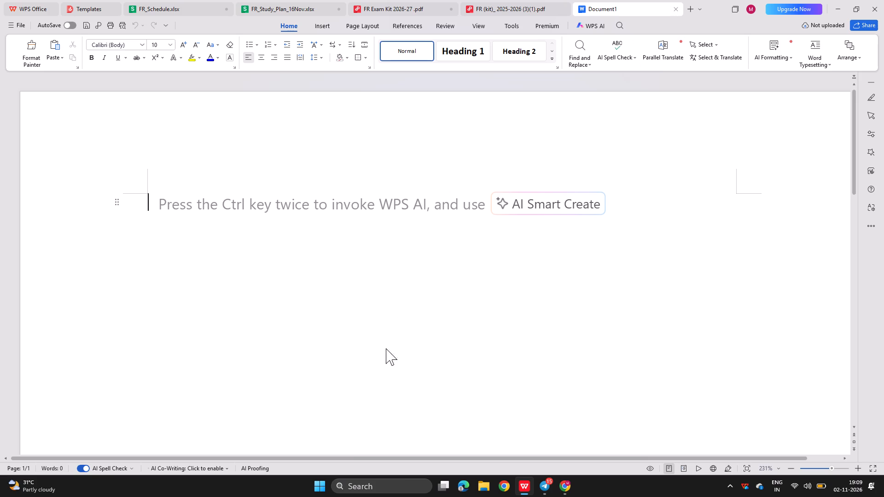
Switch to the Clock app, start a 40-minute focus session with breaks skipped, and minimize its window.
left_click(366, 486)
type("clock")
left_click(541, 208)
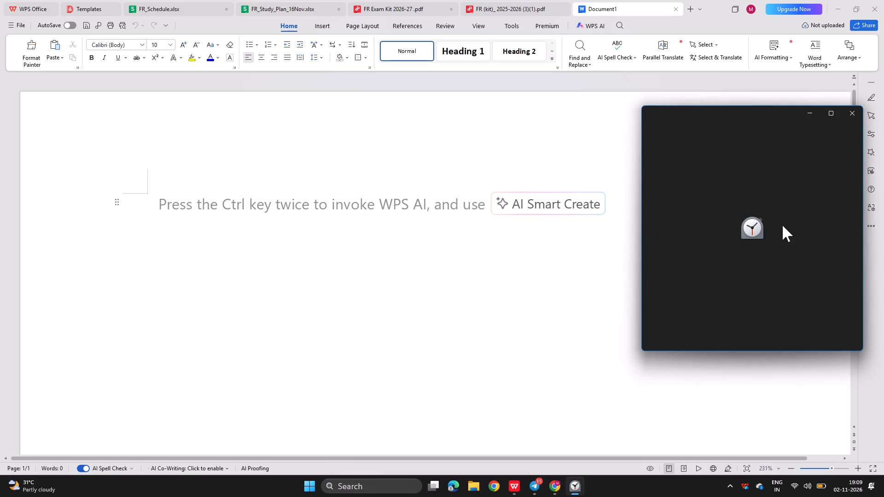
triple_click(779, 237)
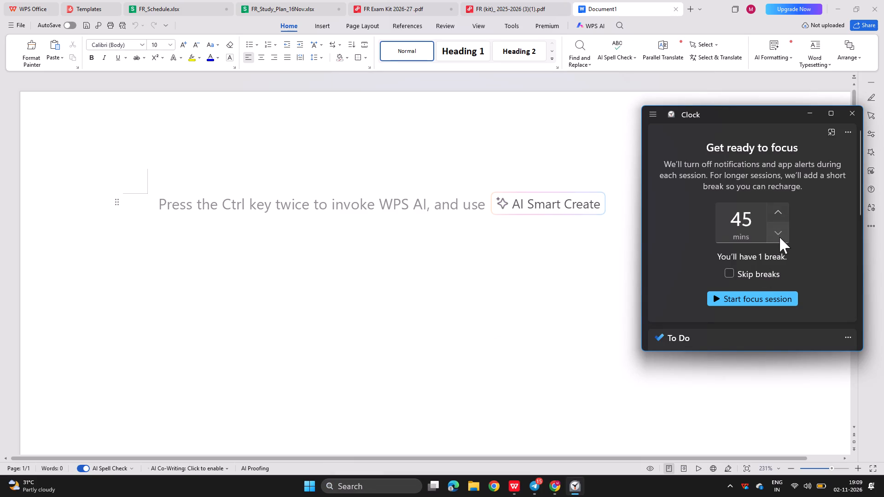
double_click(776, 214)
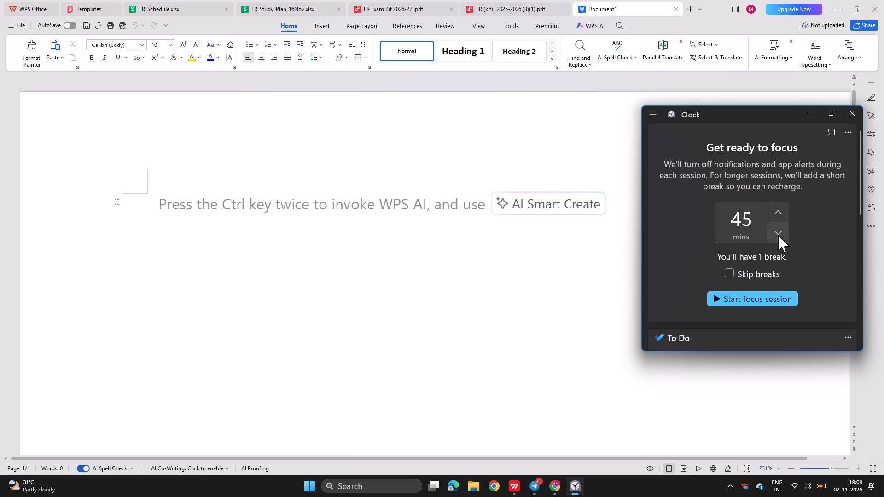
left_click(778, 235)
left_click(727, 276)
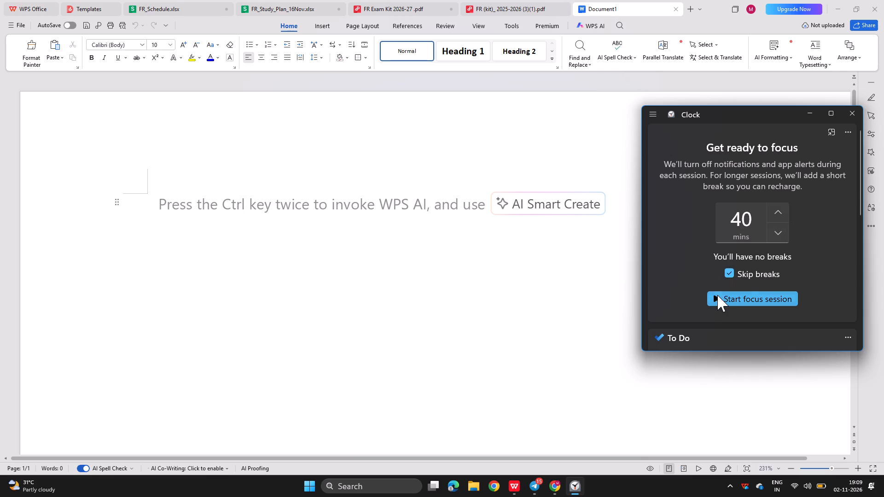
left_click(717, 295)
left_click(811, 116)
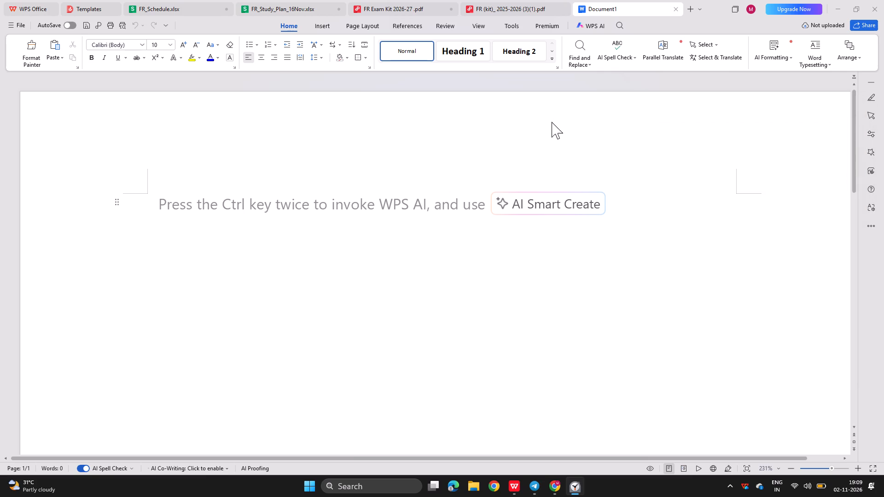
Title the new document "Fit co" and begin a new line below it.
type("fit cp")
key("Return")
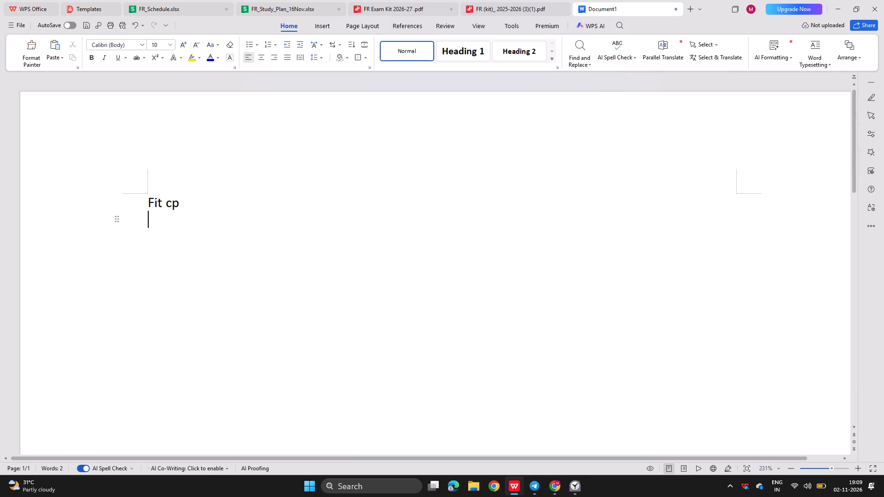
key("BackSpace")
key("BackSpace")
key("o")
key("Return")
Consult the Fit Co requirements in the FR (kit) PDF and insert a table of six rows and six columns below the document title.
left_click(497, 3)
scroll(306, 245, "down", 2)
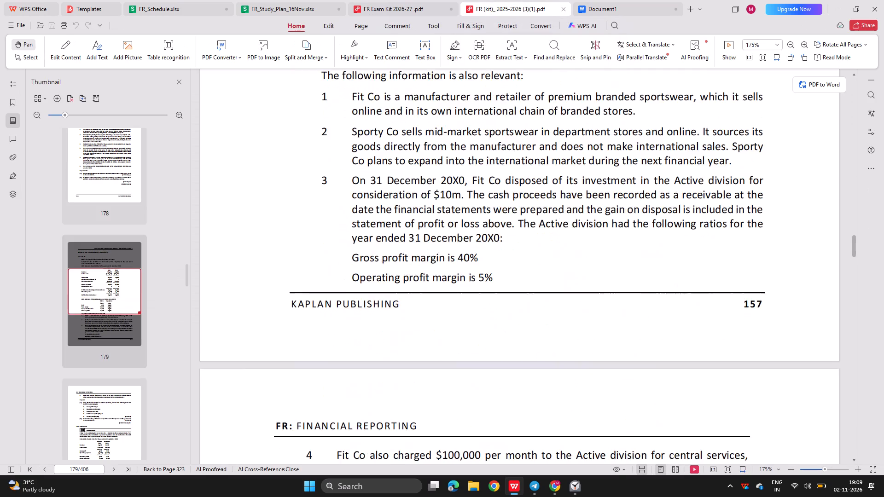
scroll(306, 245, "down", 2)
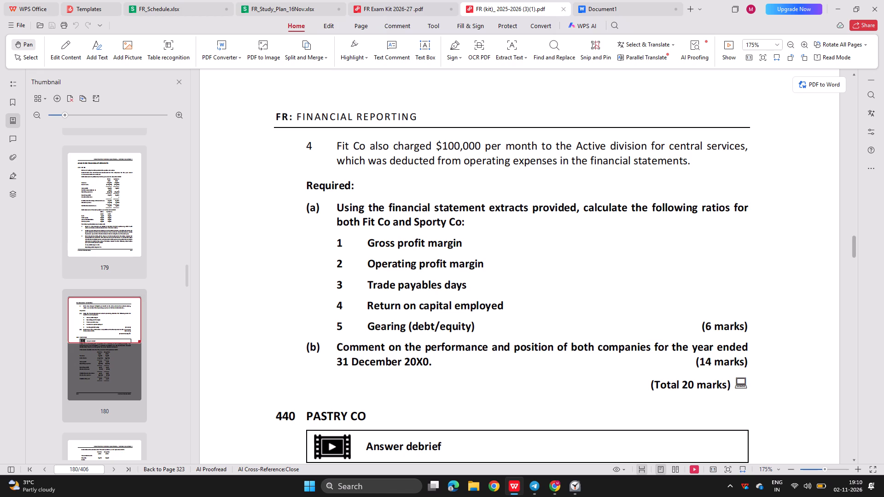
left_click(601, 0)
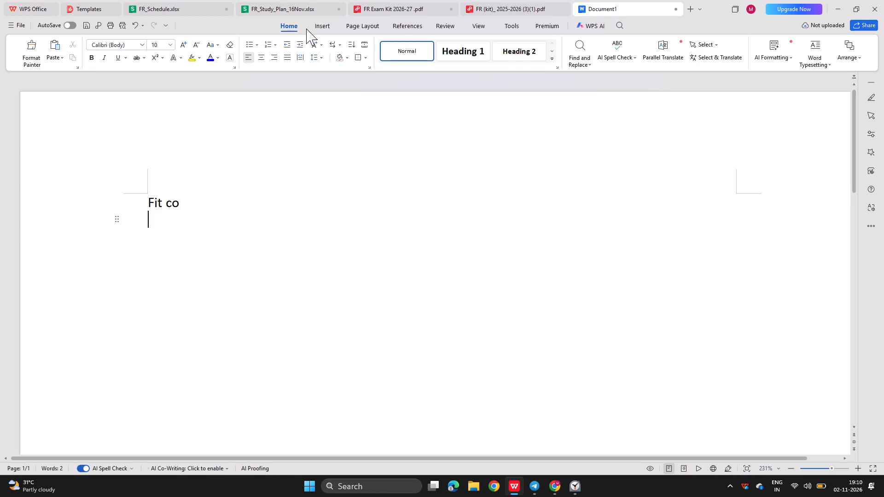
left_click(322, 23)
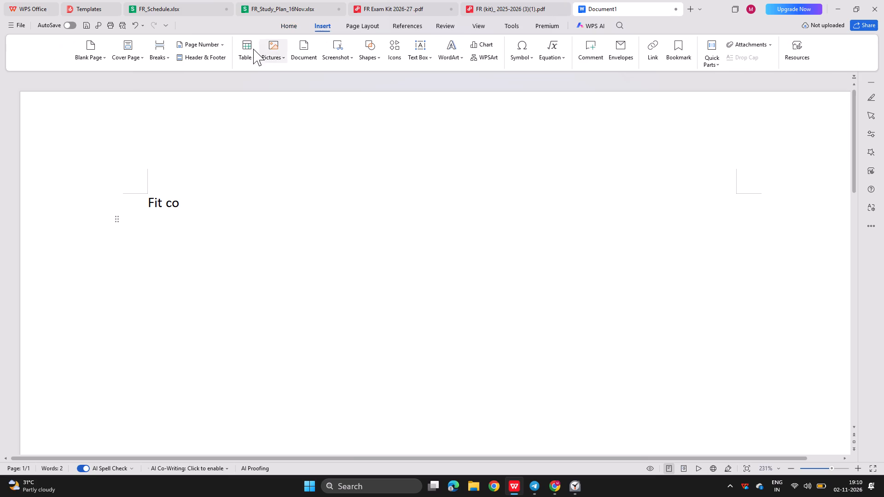
left_click(249, 44)
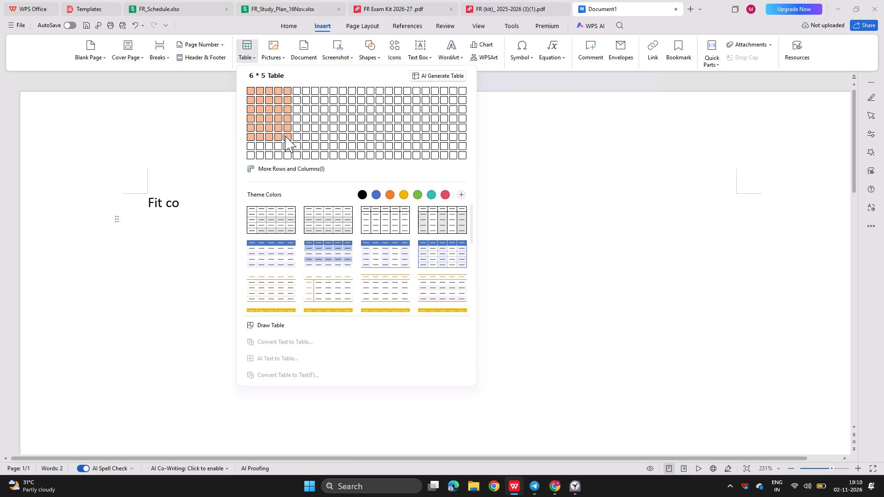
key("Return")
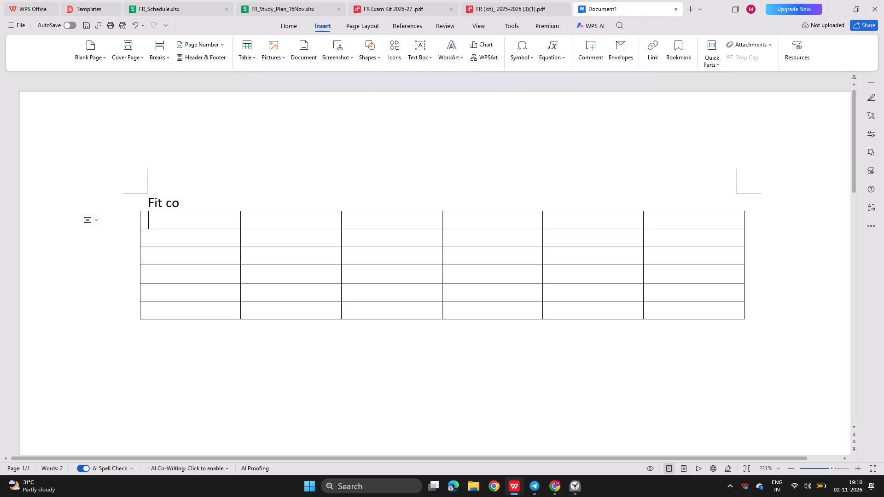
Enter the headings "ratios" and "fromula" in the first two cells of the table's top row.
type("ratios")
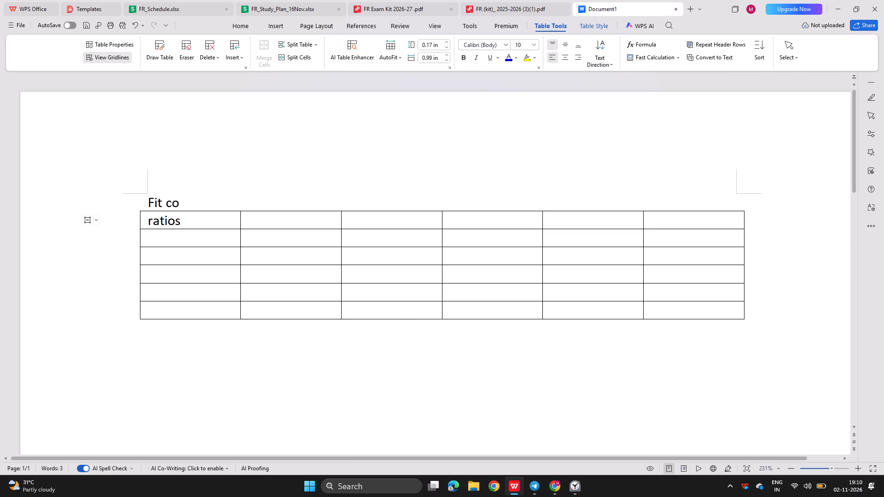
key("Right")
type("fromula")
key("Right")
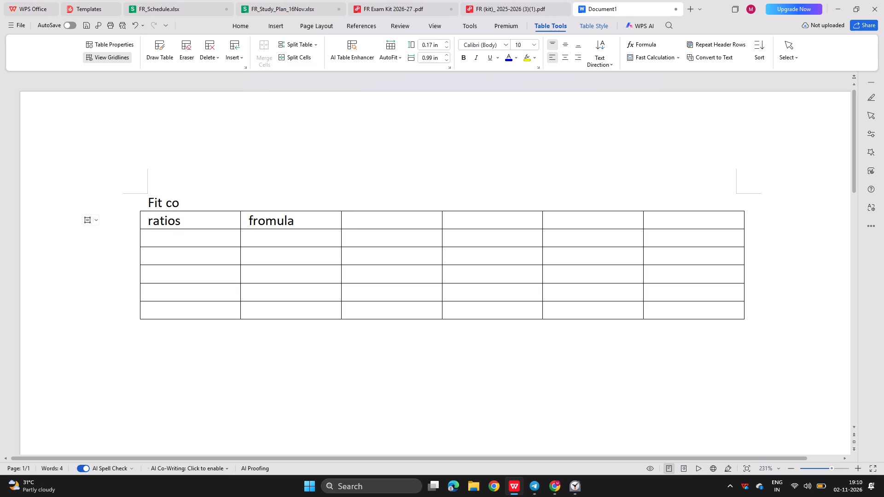
Review the Fit Co and Sporty Co statement extracts and the required ratios for question 439 in the FR (kit) PDF.
left_click(486, 0)
scroll(391, 185, "up", 1)
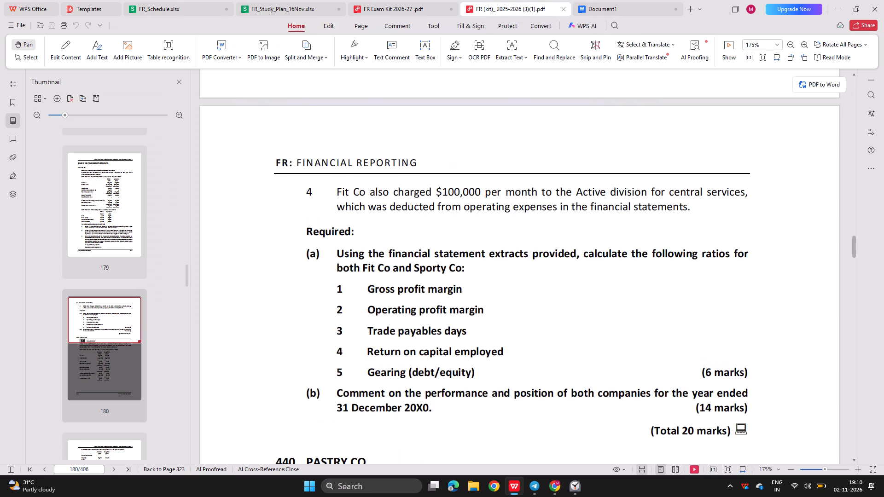
scroll(391, 185, "up", 1)
left_click_drag(391, 185, 367, 218)
scroll(367, 218, "up", 3)
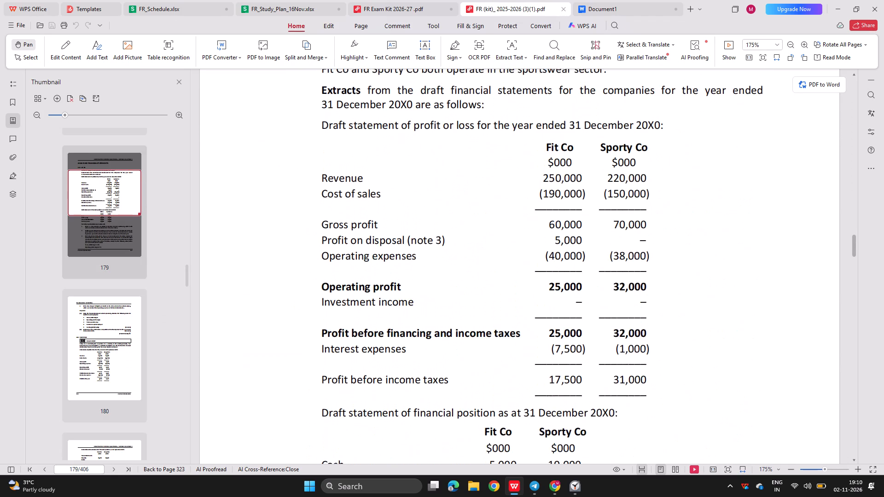
scroll(367, 218, "up", 1)
scroll(436, 189, "down", 1)
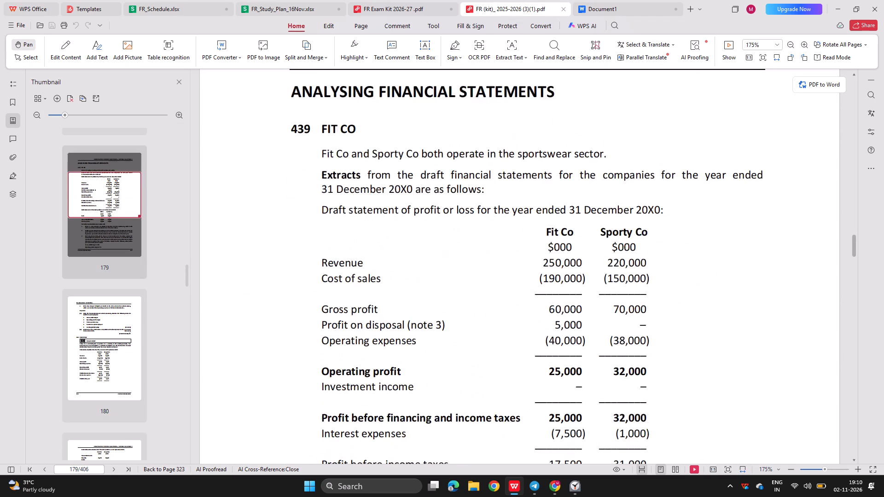
scroll(436, 189, "down", 4)
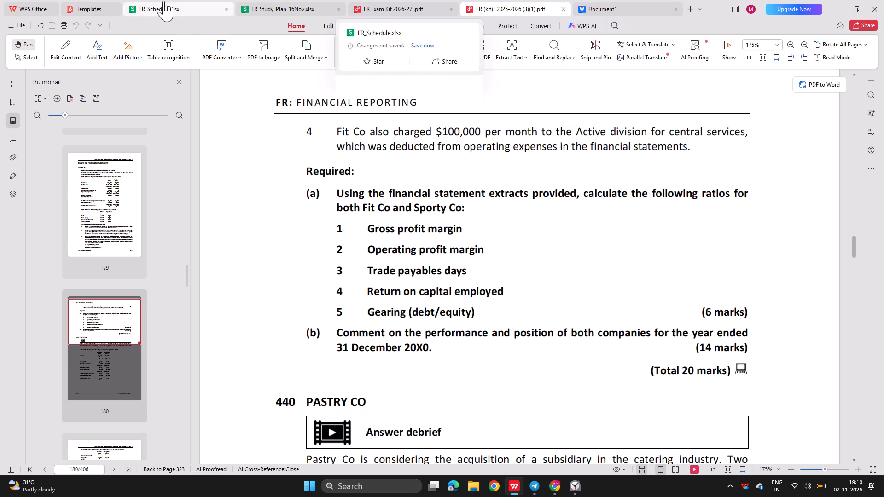
Find the earlier document "fit co, study hub practice que.docx" among the recent files and open it to consult its ratio table.
left_click(33, 1)
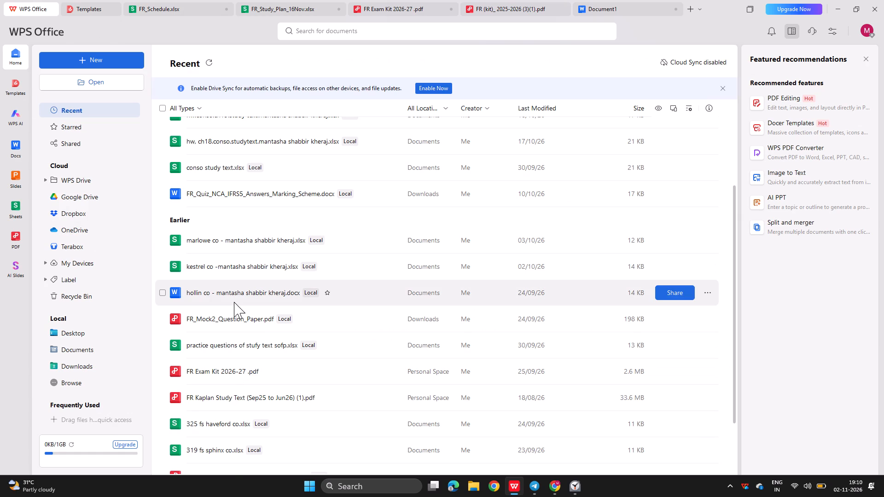
scroll(234, 302, "up", 3)
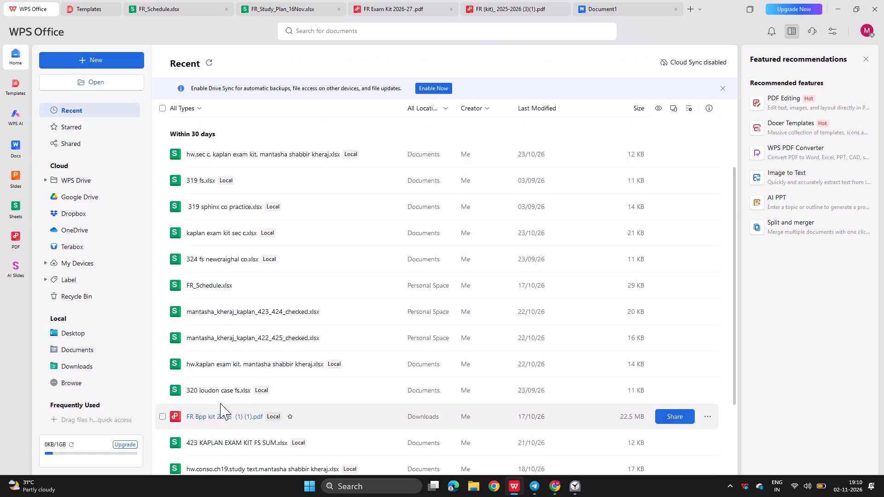
scroll(220, 403, "down", 1)
scroll(245, 338, "down", 3)
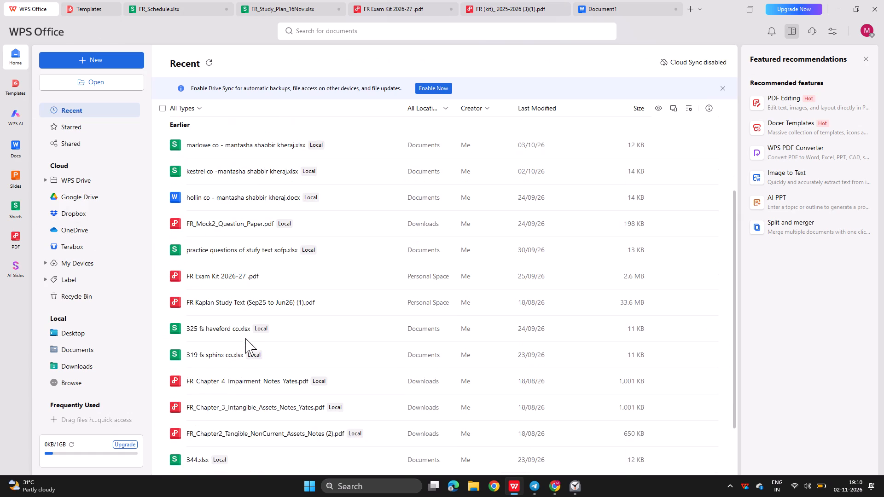
scroll(265, 242, "up", 9)
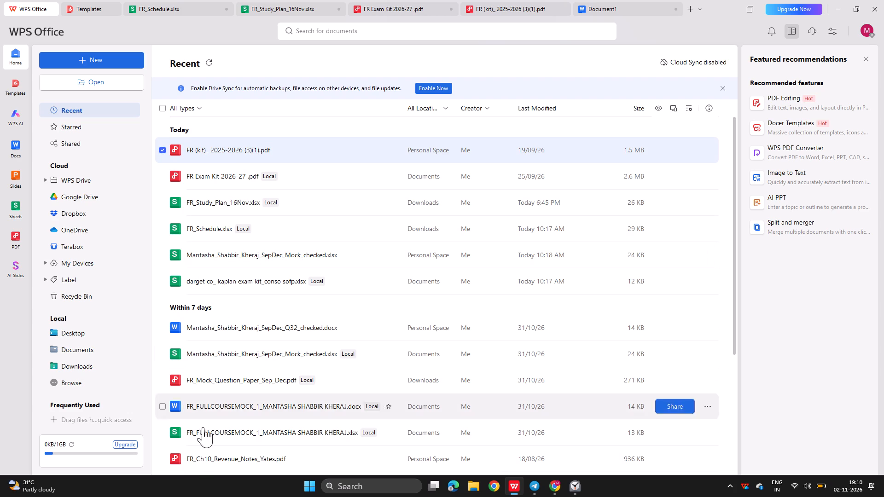
scroll(259, 247, "down", 1)
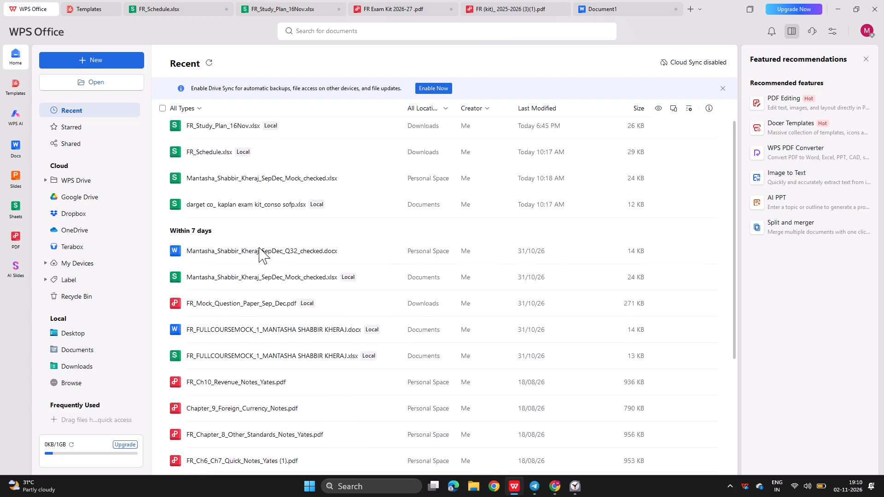
scroll(259, 247, "down", 1)
scroll(243, 354, "down", 2)
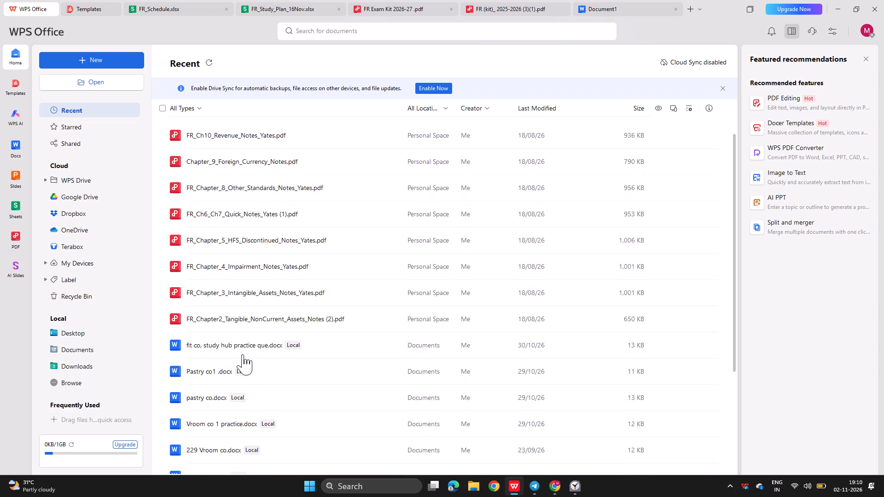
scroll(243, 354, "down", 1)
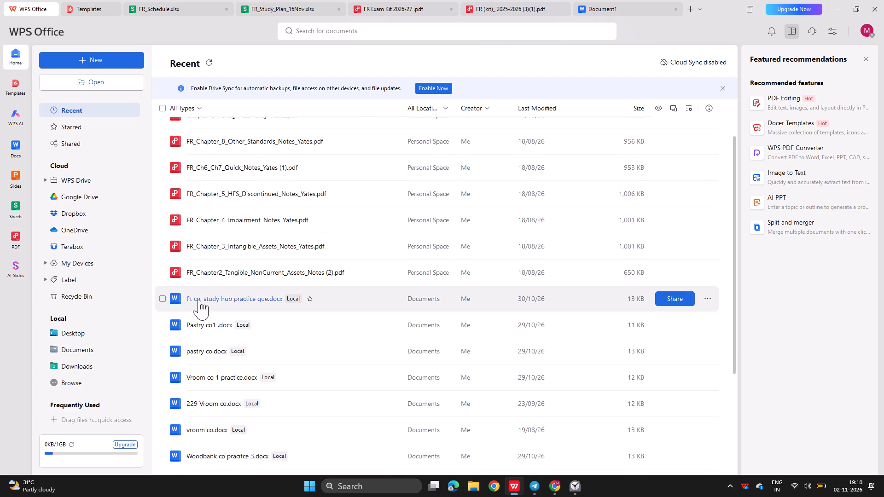
double_click(199, 300)
scroll(282, 310, "down", 1)
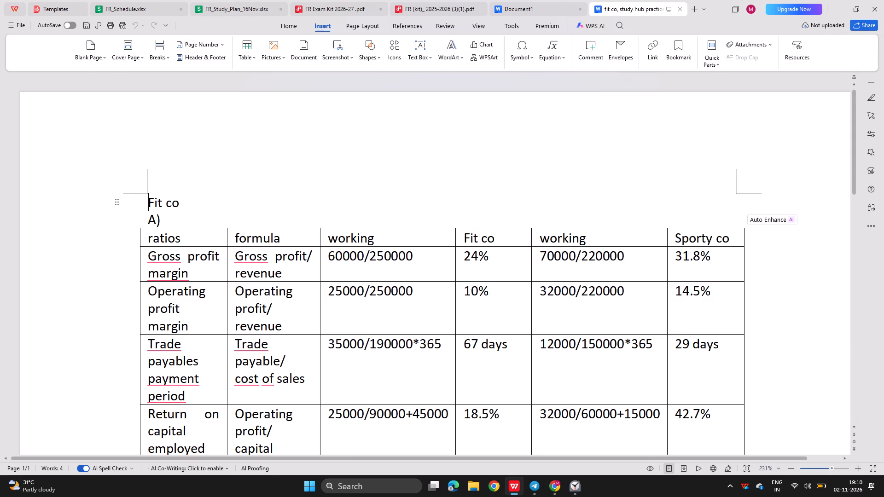
In Document1, enter the headings "working" and "Fit co" in the third and fourth cells of the table's top row.
left_click(435, 0)
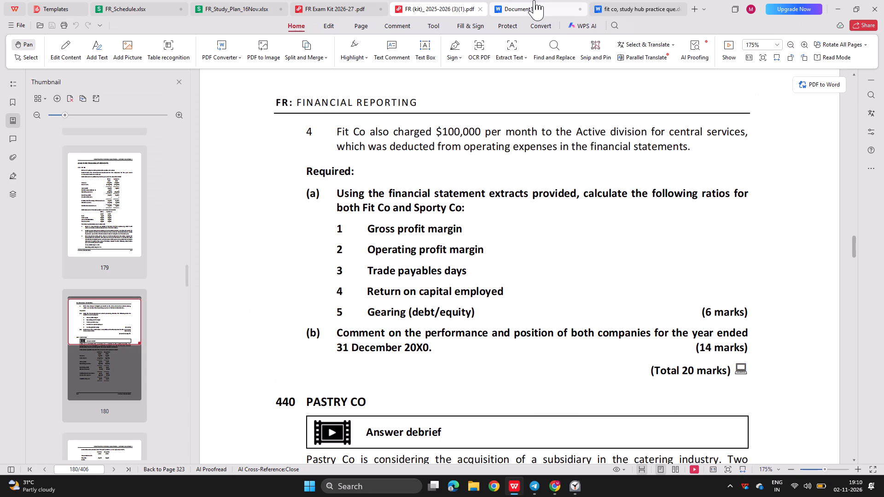
left_click(534, 0)
type("workimg")
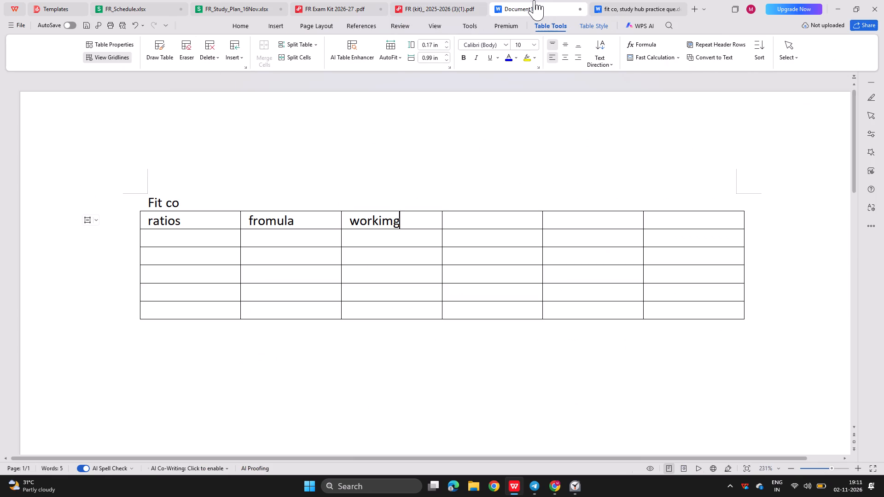
key("BackSpace")
key("BackSpace")
type("nf")
key("BackSpace")
key("g")
key("Right")
left_click(630, 13)
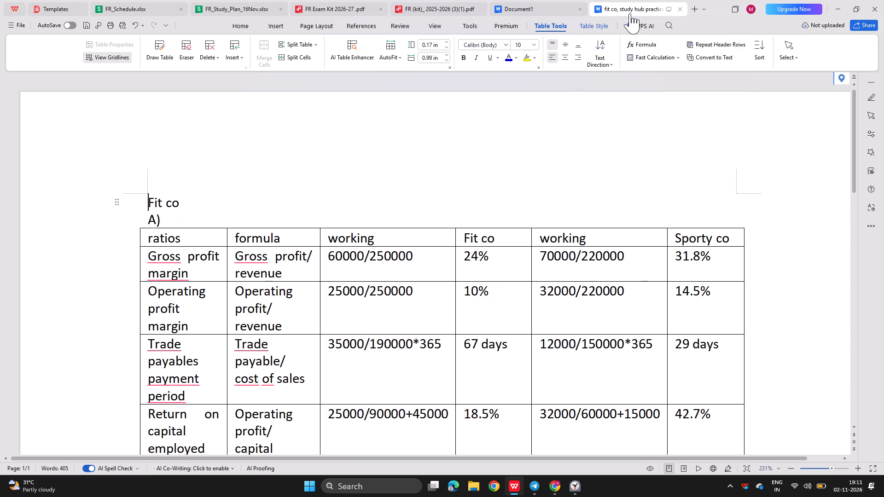
left_click(511, 0)
type("fit cp")
key("BackSpace")
key("o")
key("Right")
Enter the heading "working" in the fifth cell of the table's top row.
type("ewporking")
key("Right")
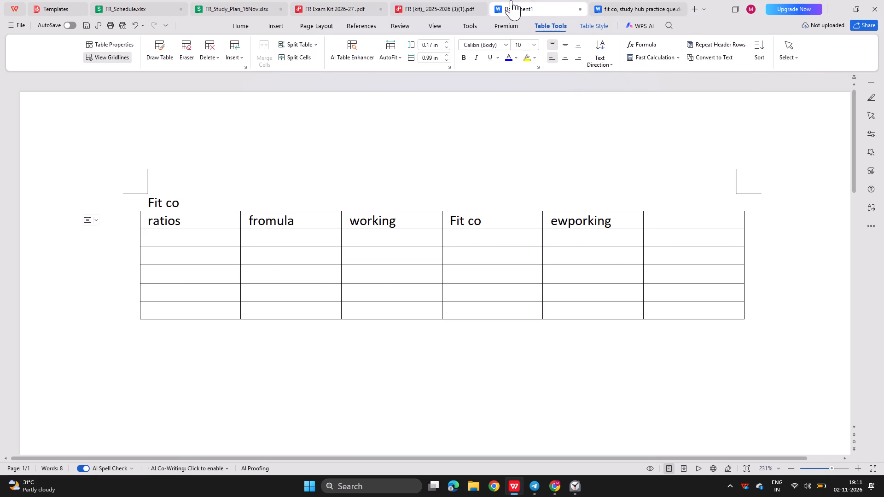
key("Left")
key("BackSpace")
key("BackSpace")
key("BackSpace")
key("BackSpace")
key("BackSpace")
key("BackSpace")
key("BackSpace")
key("BackSpace")
key("BackSpace")
key("BackSpace")
key("BackSpace")
key("BackSpace")
key("BackSpace")
key("BackSpace")
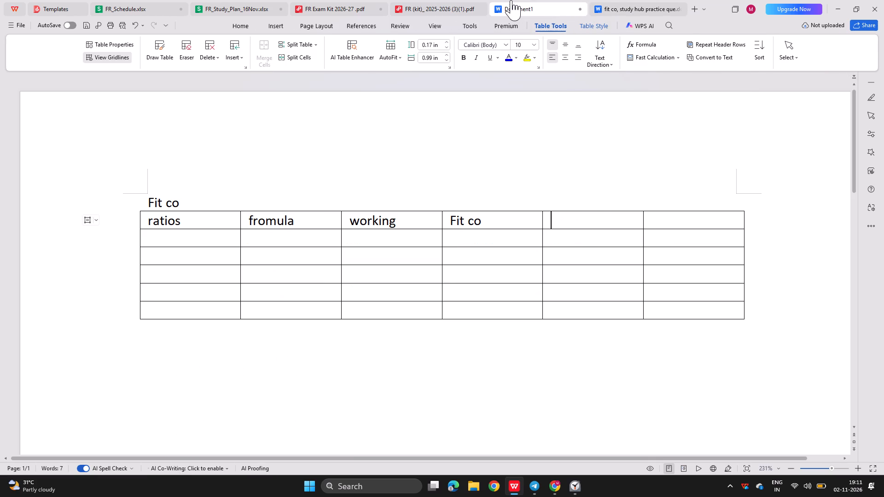
type("working")
key("Right")
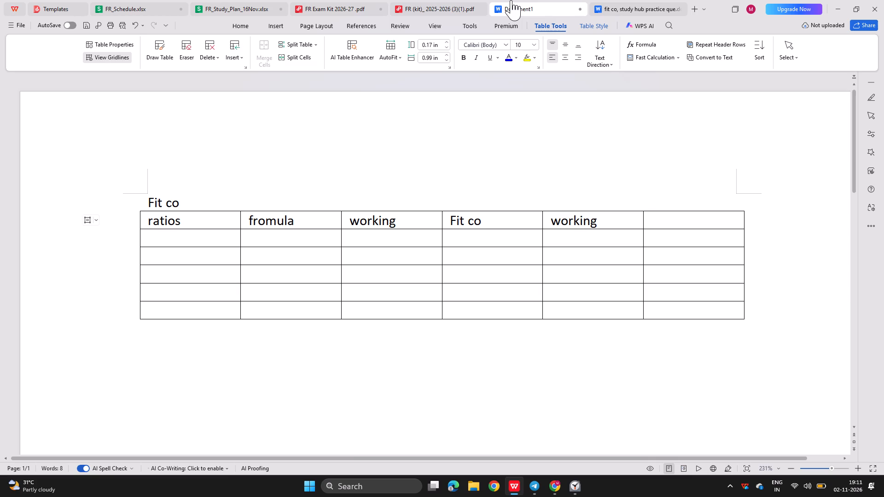
Enter the heading "sporty co" in the last cell of the table's top row.
type("dporty co")
key("Return")
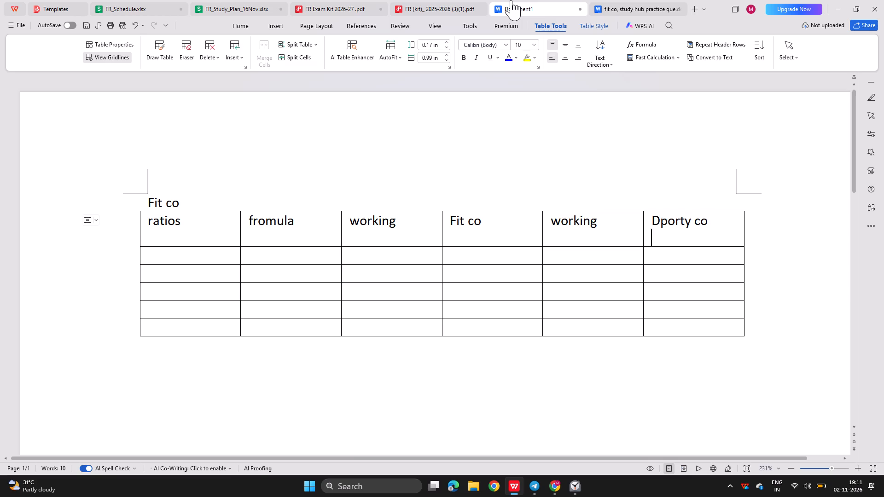
key("BackSpace")
key("Left")
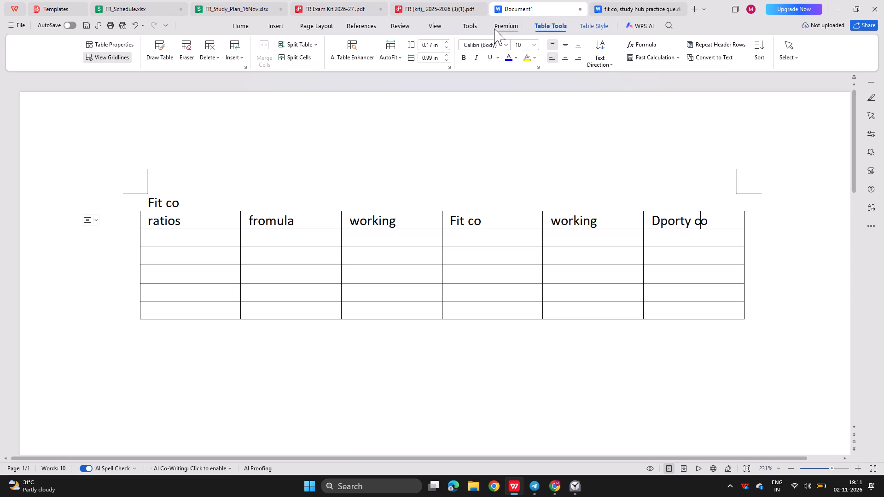
key("Left")
key("Left")
key("Left")
key("Left")
key("Left")
key("Left")
key("Left")
key("BackSpace")
key("s")
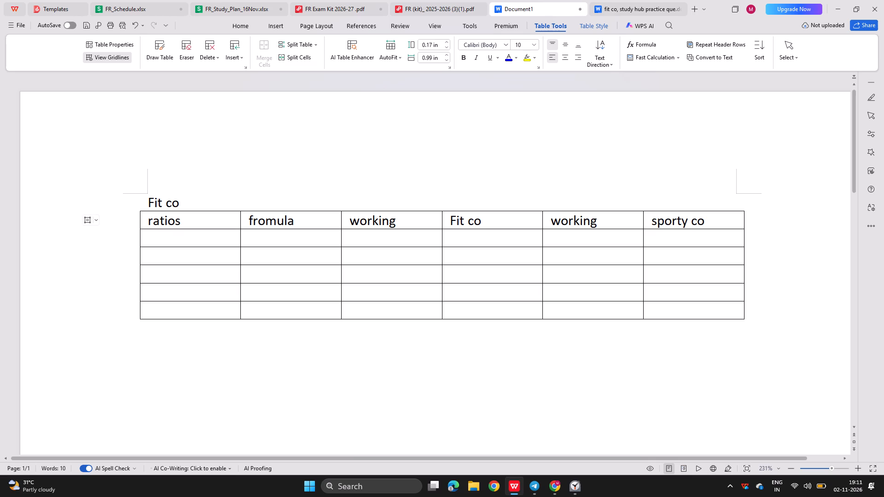
Check the required ratios in the FR (kit) PDF and enter "Gros sprofit margin" in the ratios column's first empty cell.
left_click(162, 243)
left_click(448, 0)
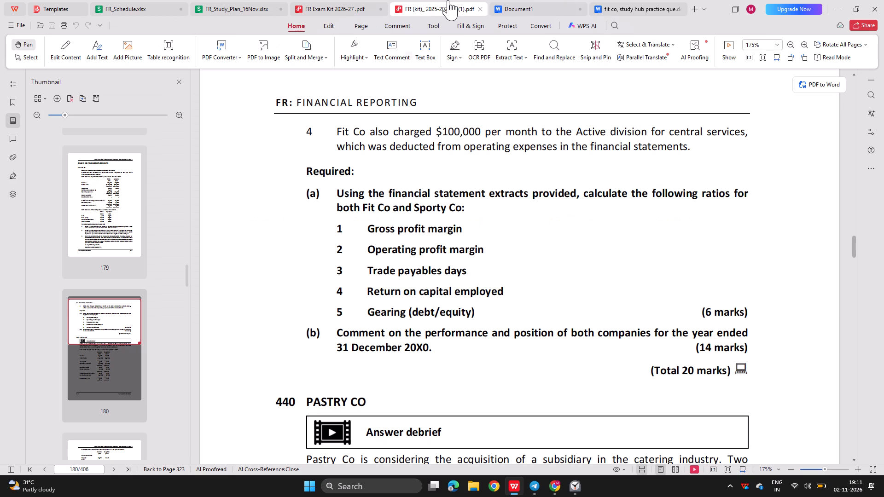
left_click(517, 0)
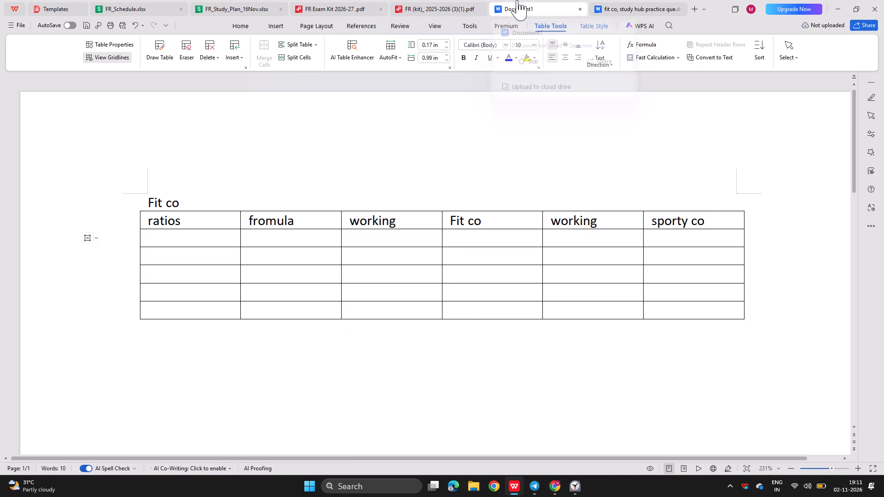
type("gros sprofit margin")
key("Down")
Enter "Operating profit margin" as the second ratio in the ratios column.
type("operating perfocit ma")
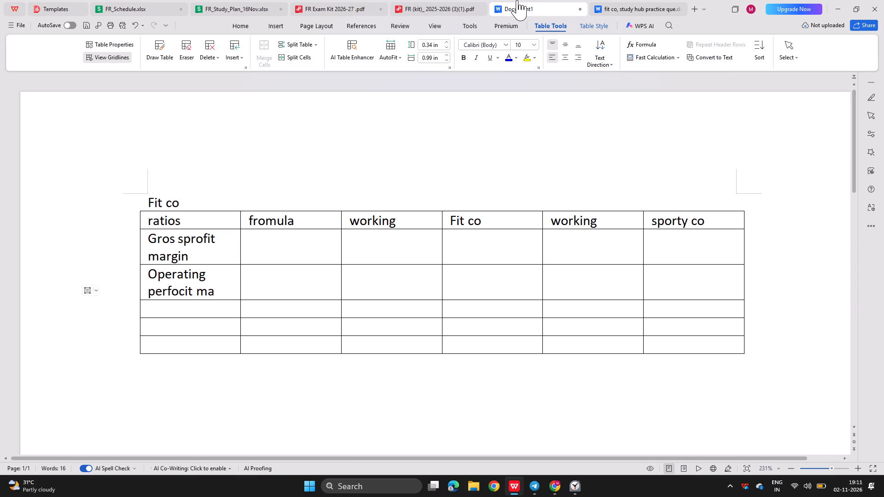
key("BackSpace")
key("BackSpace")
key("BackSpace")
key("BackSpace")
key("BackSpace")
key("BackSpace")
key("BackSpace")
key("BackSpace")
key("BackSpace")
key("BackSpace")
type("rofit margin")
key("Down")
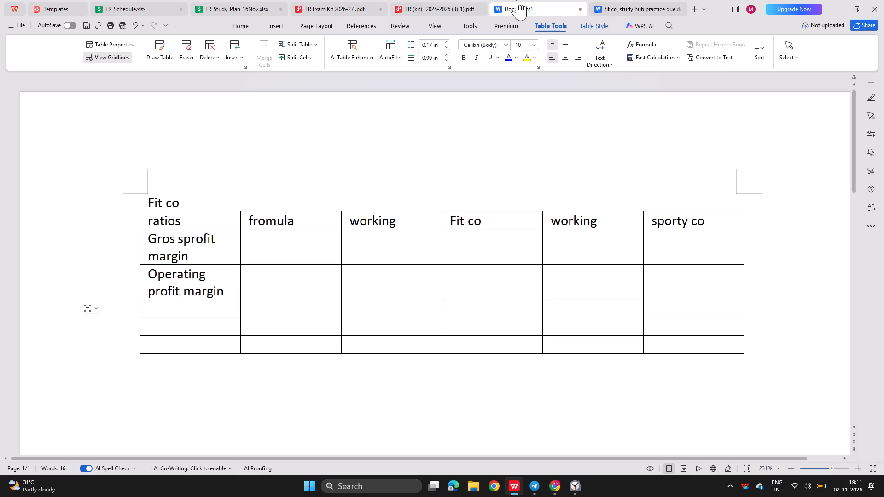
Check the required ratios in the FR (kit) PDF and enter "Trade payables day" as the third ratio.
left_click(442, 0)
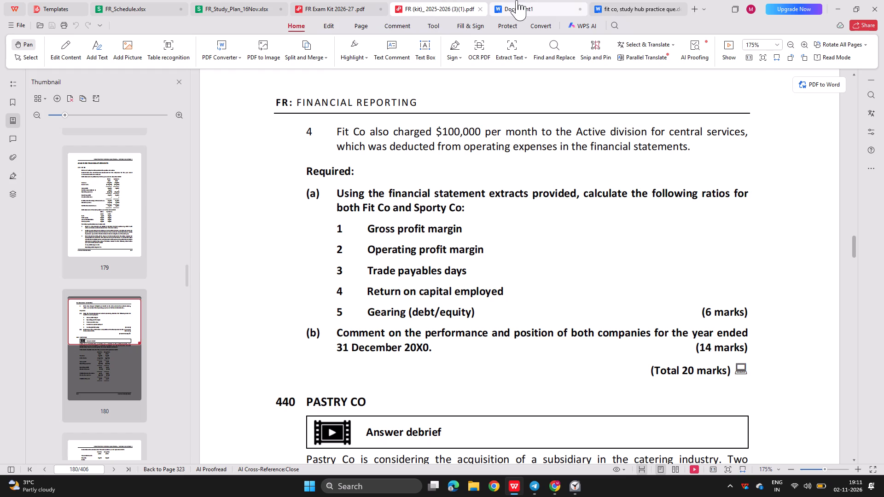
left_click(517, 0)
type("trade poaybaels")
key("BackSpace")
key("BackSpace")
key("BackSpace")
key("BackSpace")
key("BackSpace")
key("BackSpace")
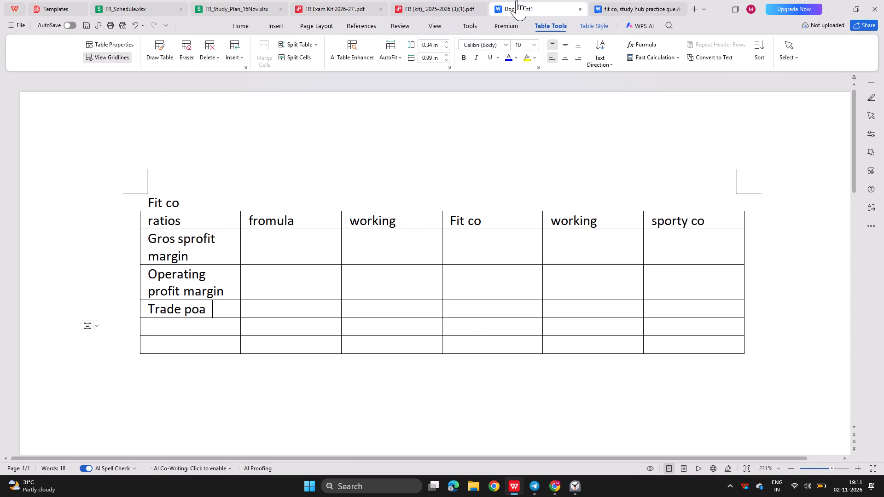
key("BackSpace")
key("BackSpace")
type("ayables day")
key("Down")
Check the FR (kit) PDF and enter "Return on capital employed" as the fourth ratio.
left_click(437, 0)
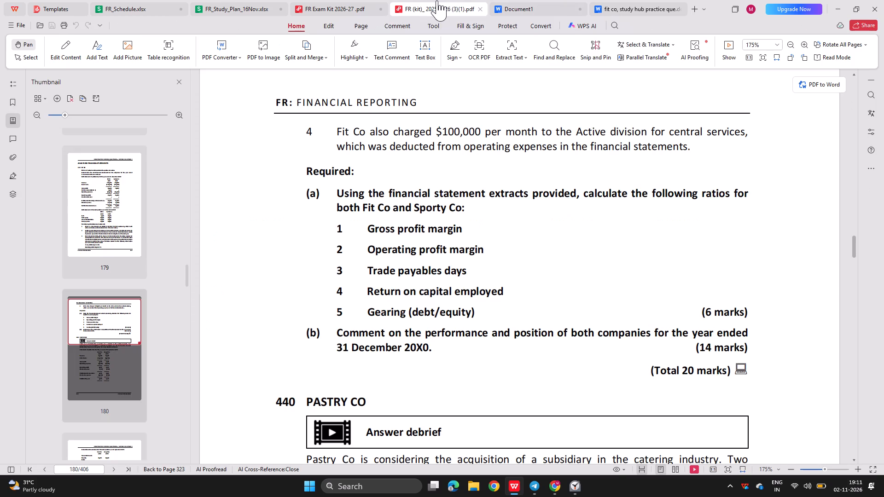
left_click(511, 0)
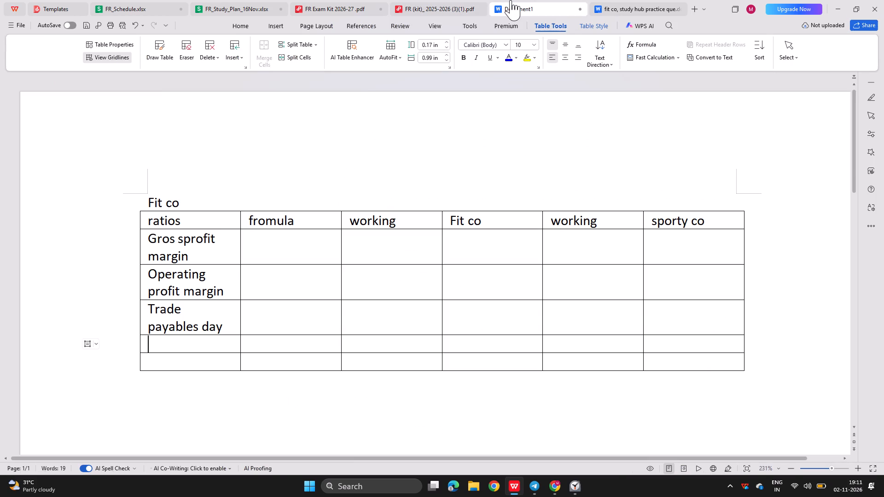
type("retun")
key("BackSpace")
type("rn on capital employed")
key("Down")
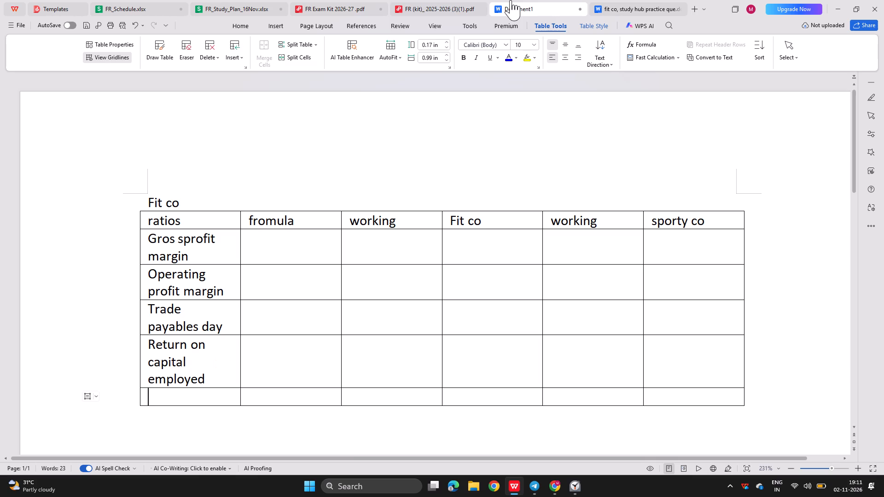
Check the FR (kit) PDF and fill the last row with the ratio "Gearing" and its formula "Debt/ equity".
left_click(457, 12)
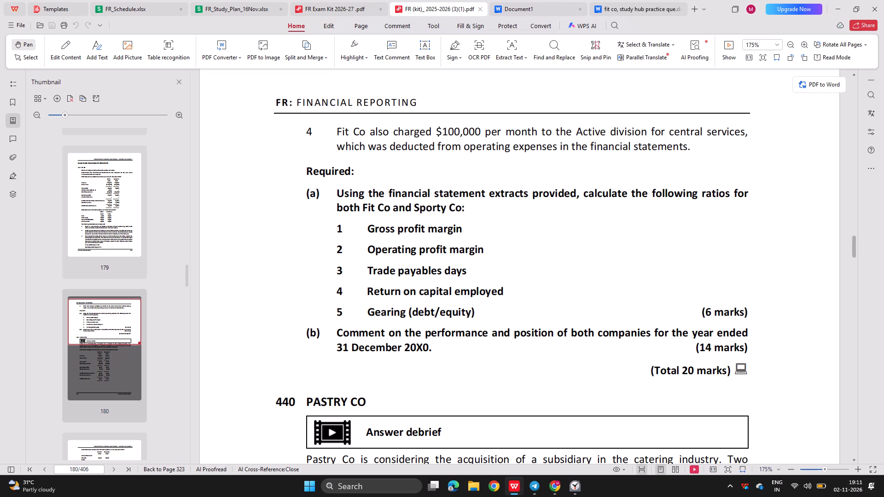
left_click(507, 0)
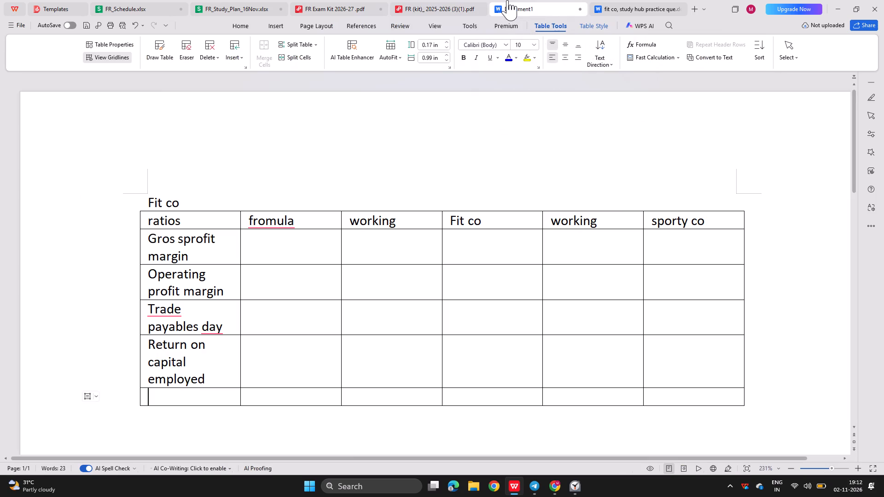
type("gearing")
key("space")
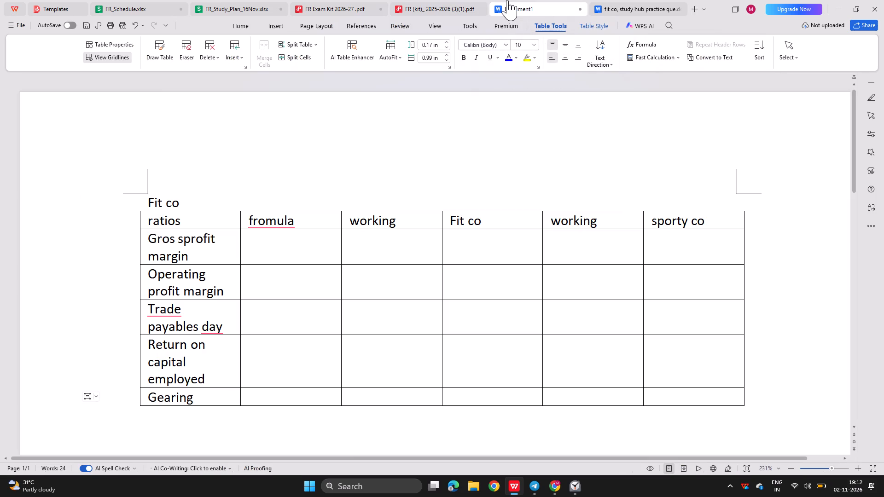
key("Right")
type("debt/ equity")
key("Down")
Enter "Operating profit/ capital employed" as the formula for return on capital employed.
key("Up")
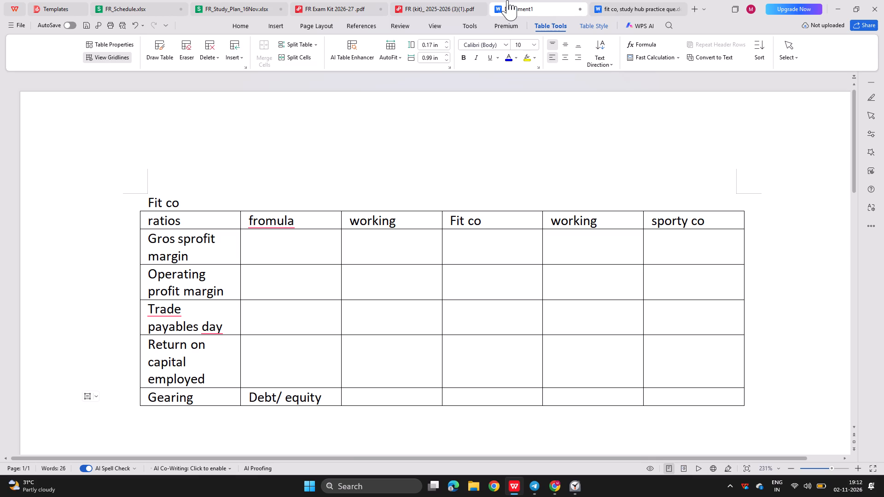
key("Up")
type("operaitgn")
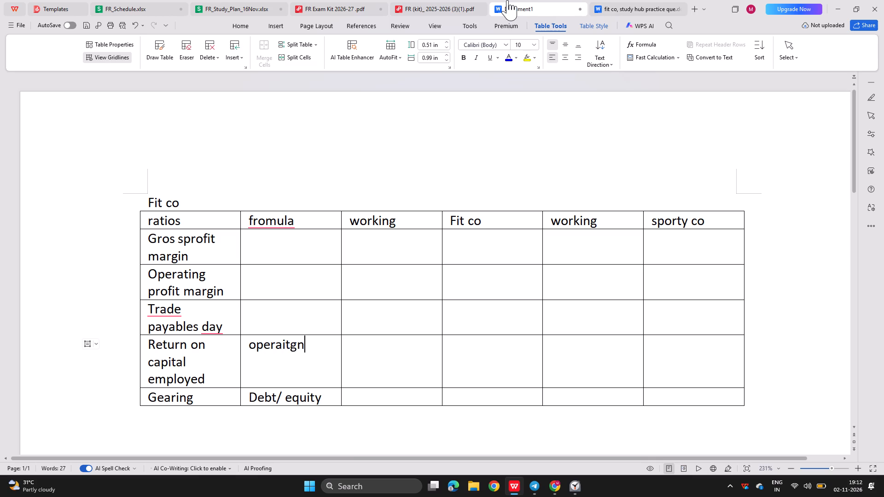
key("space")
key("BackSpace")
key("BackSpace")
key("BackSpace")
key("BackSpace")
key("BackSpace")
key("r")
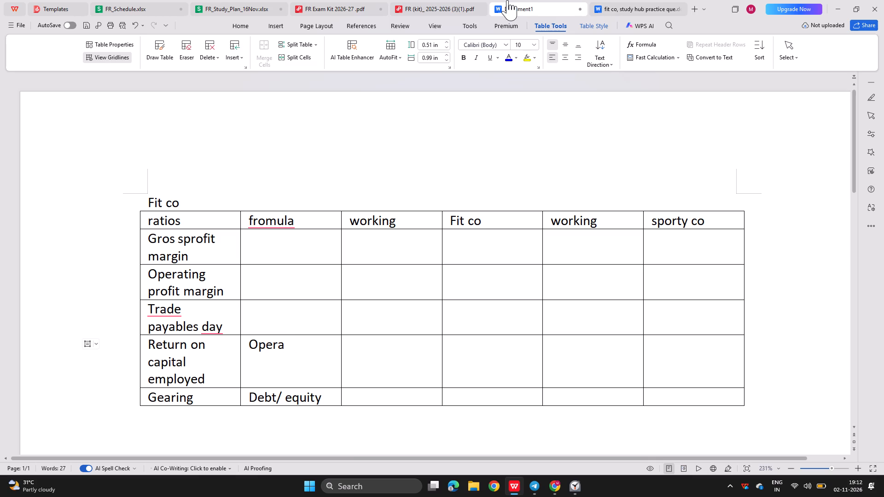
key("BackSpace")
type("ting peof")
key("BackSpace")
key("BackSpace")
type("rpofi")
key("BackSpace")
key("BackSpace")
key("BackSpace")
key("BackSpace")
key("BackSpace")
key("BackSpace")
key("BackSpace")
key("BackSpace")
key("space")
type("profit")
type("/ capital employed")
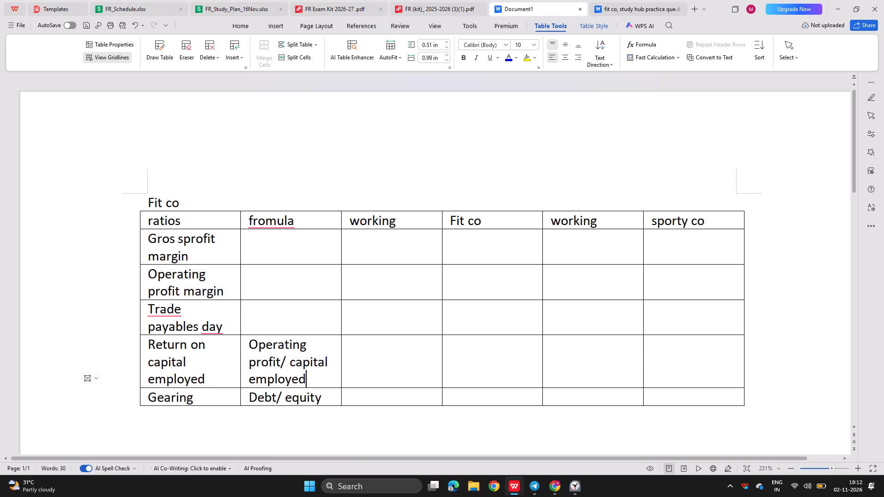
Enter "Trade payable/ credit sales*365" as the formula in the trade payables day row.
key("Up")
key("Up")
key("Up")
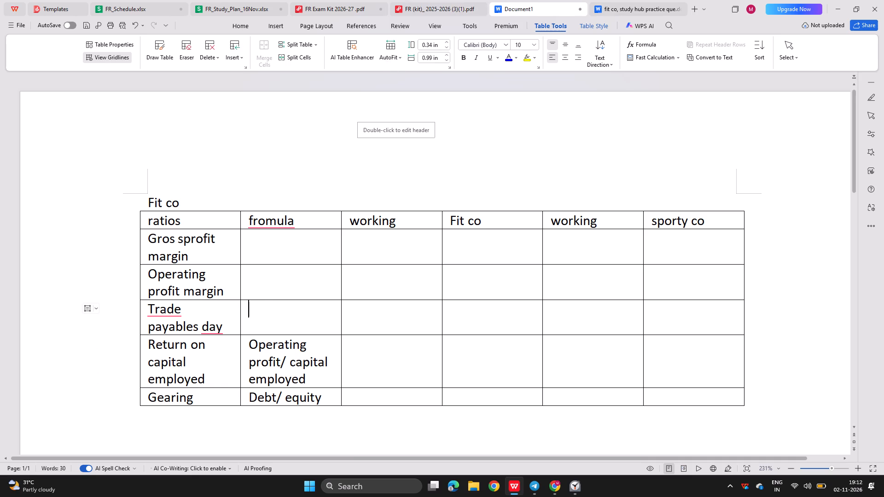
type("trade oaybel")
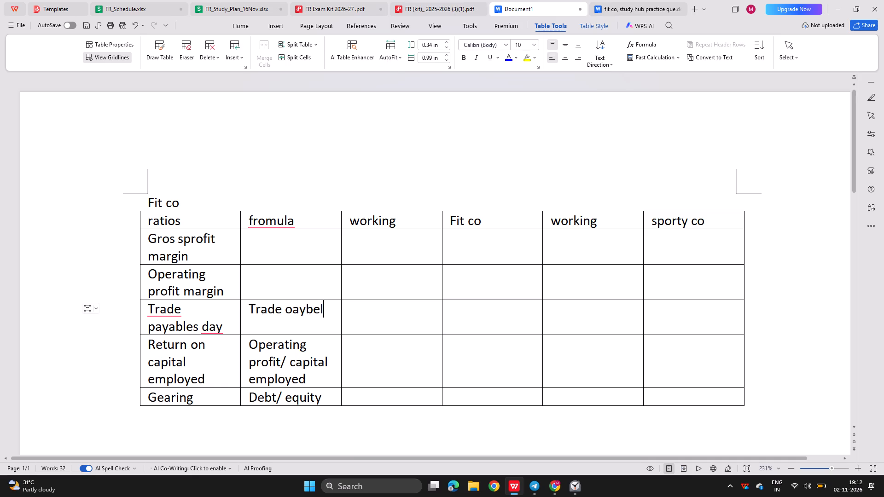
key("BackSpace")
key("BackSpace")
key("BackSpace")
key("BackSpace")
key("BackSpace")
key("BackSpace")
type("payb")
key("space")
key("BackSpace")
key("BackSpace")
type("able/ credot s")
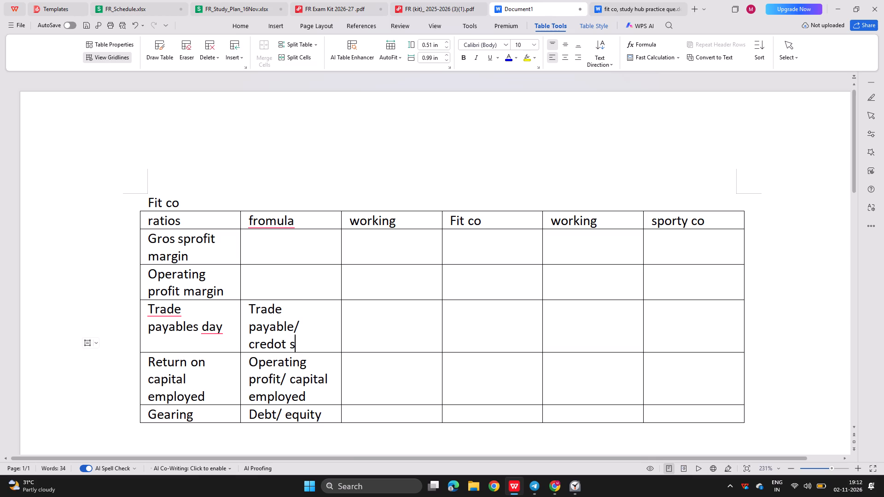
key("BackSpace")
key("BackSpace")
key("BackSpace")
key("BackSpace")
type("ir")
key("space")
key("BackSpace")
key("BackSpace")
type("t saled")
key("space")
key("BackSpace")
key("BackSpace")
key("s")
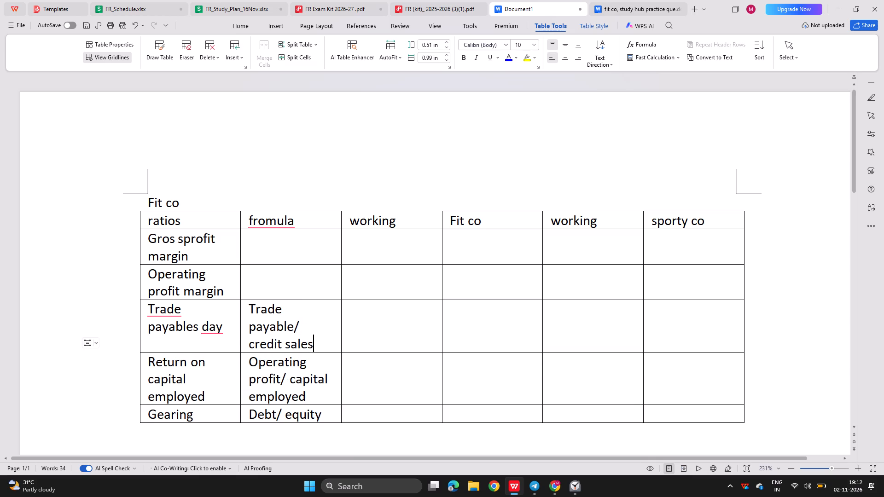
type("*365")
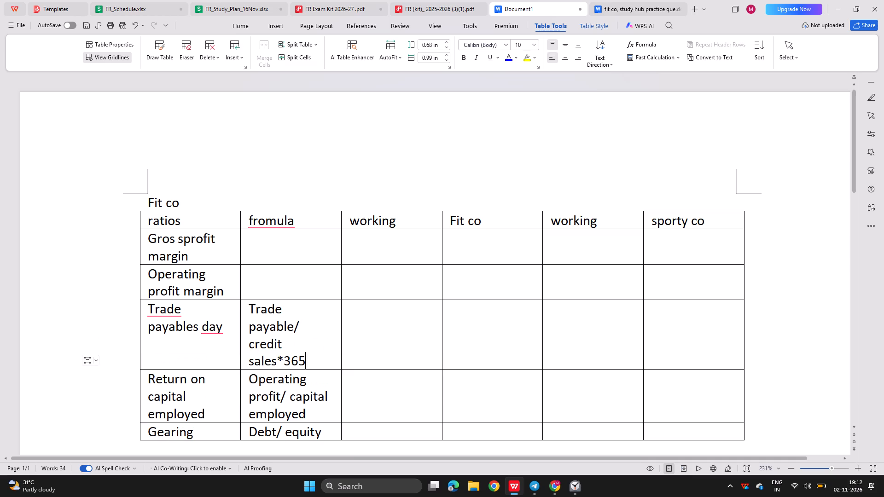
Enter "Operating profit/ revenue" as the formula for operating profit margin.
key("Up")
key("Up")
key("Up")
key("Up")
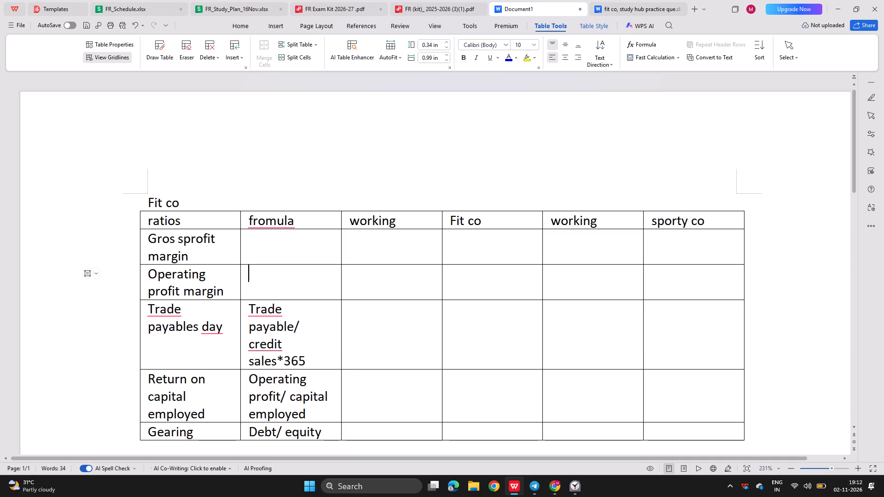
type("operaign prfit")
key("BackSpace")
key("BackSpace")
key("BackSpace")
key("BackSpace")
key("BackSpace")
key("BackSpace")
key("BackSpace")
key("BackSpace")
key("BackSpace")
type("ting pefoit")
key("space")
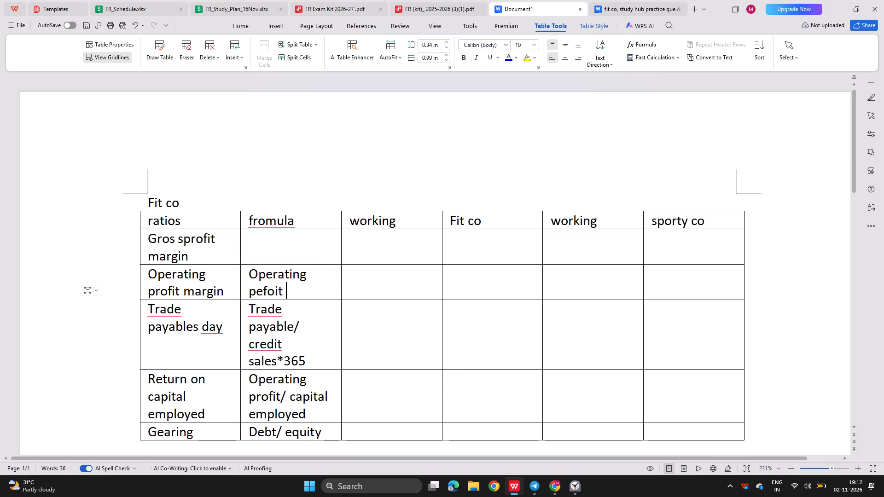
key("BackSpace")
key("BackSpace")
key("BackSpace")
key("BackSpace")
key("BackSpace")
key("BackSpace")
type("rpofit")
key("BackSpace")
key("BackSpace")
key("BackSpace")
key("BackSpace")
key("BackSpace")
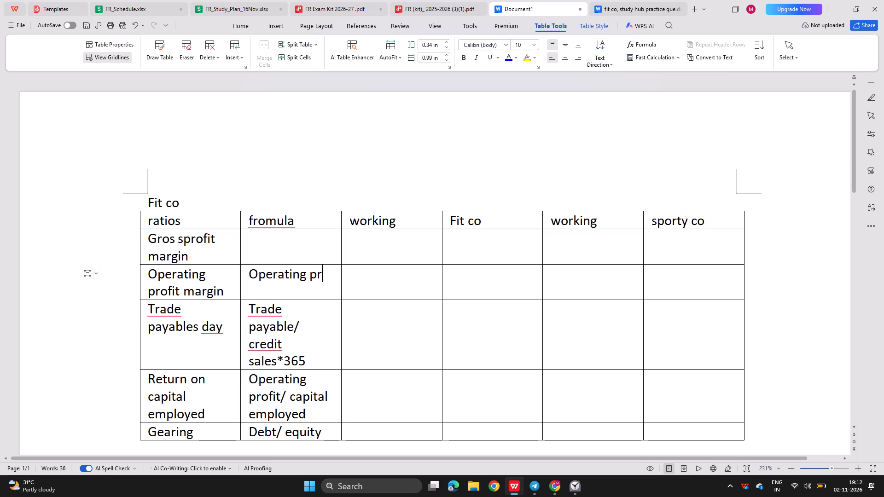
type("ofit.")
key("BackSpace")
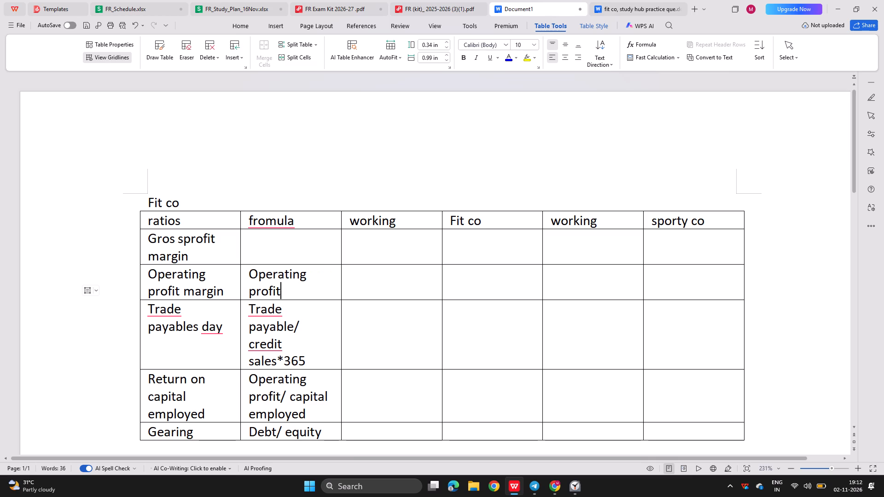
type("/")
key("space")
type("revenue")
Enter "Gross profit/ revenue" as the formula in the gross profit margin row.
key("Up")
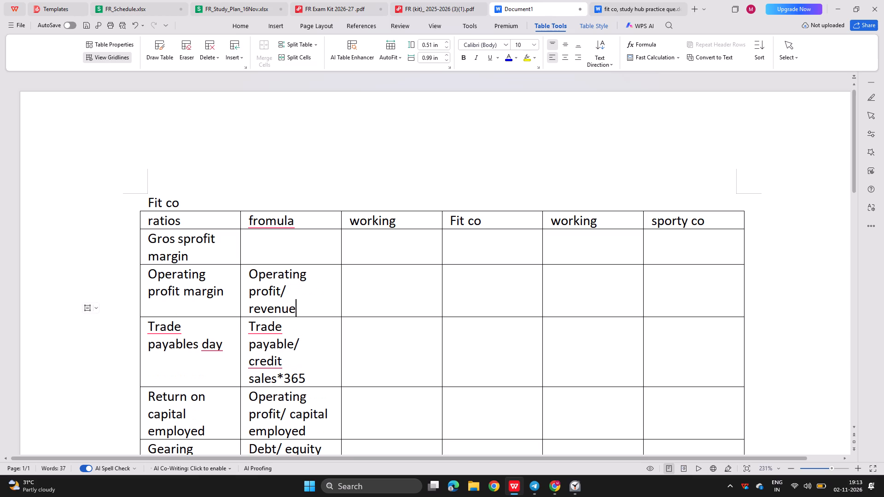
key("Up")
key("Up")
type("gross prfot")
key("BackSpace")
key("BackSpace")
key("BackSpace")
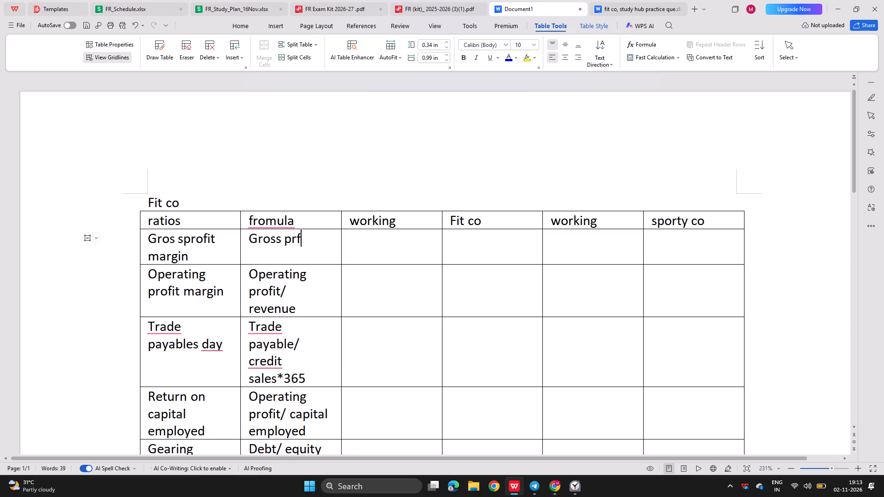
type("ofit a/")
key("BackSpace")
key("BackSpace")
key("BackSpace")
type("/ revenue")
Compare the formulas with the earlier Fit co practice document and change the trade payables denominator to "cost of sales".
left_click(652, 0)
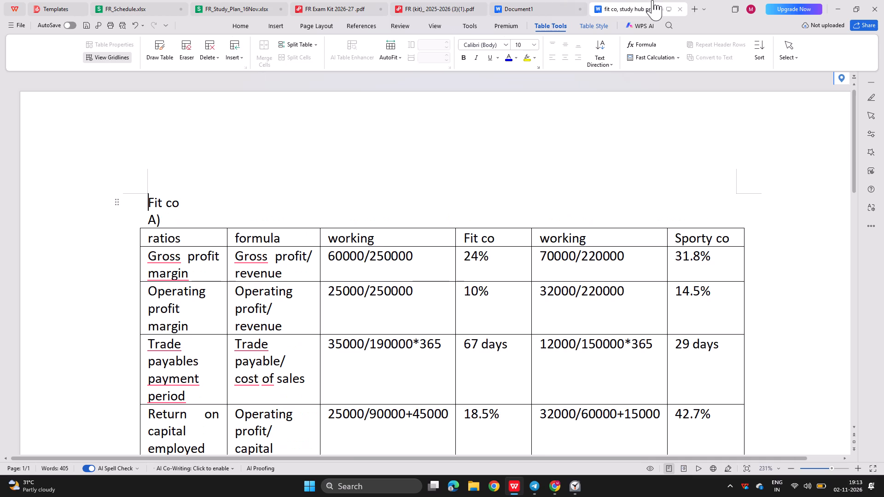
scroll(481, 223, "down", 2)
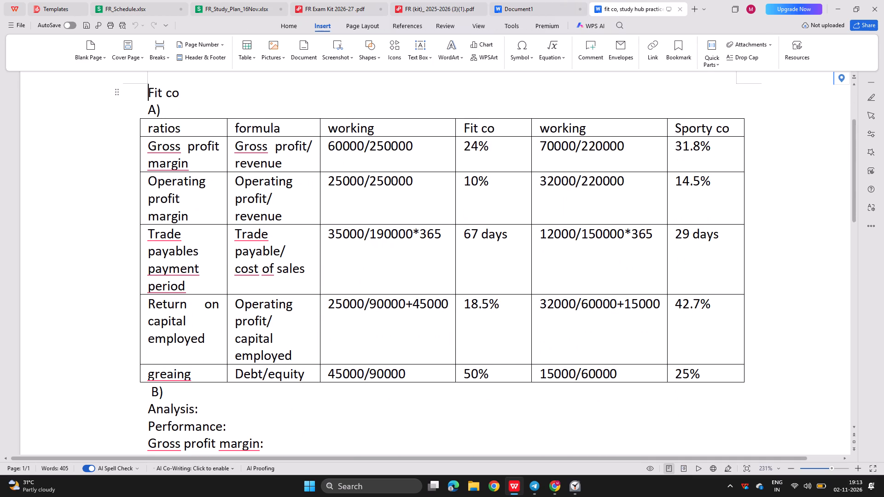
scroll(481, 223, "down", 1)
left_click(535, 0)
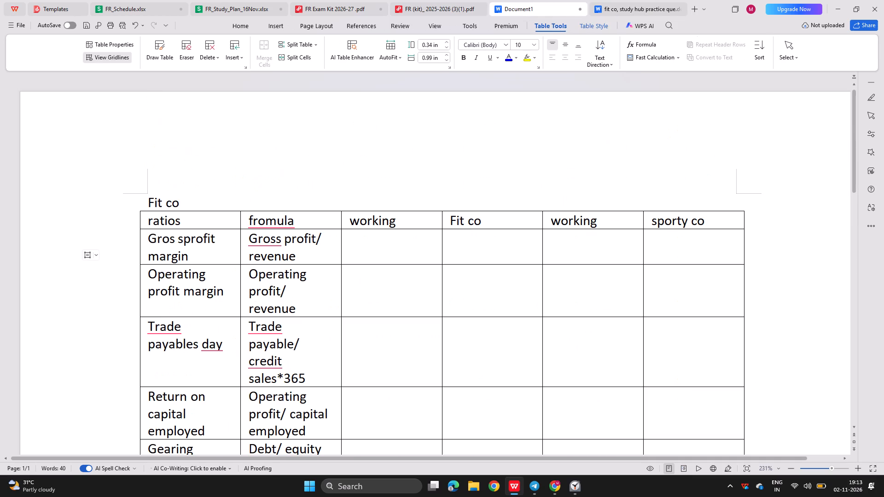
scroll(495, 184, "down", 4)
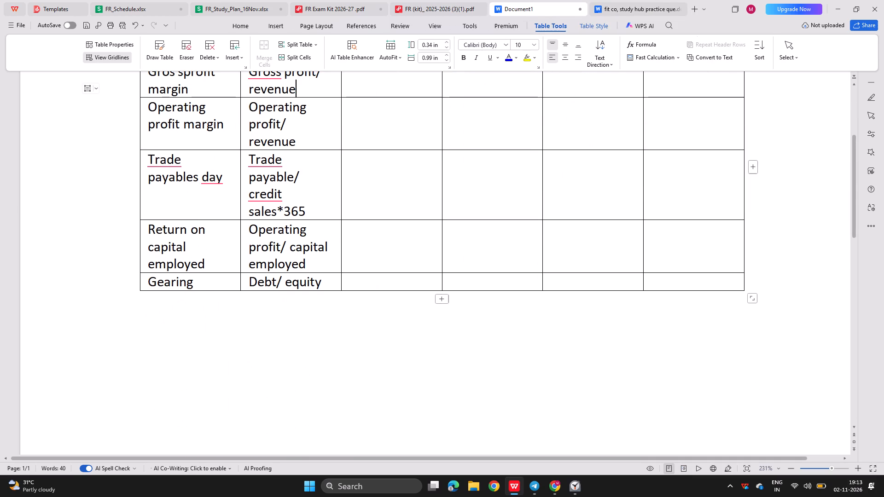
left_click(276, 209)
left_click(290, 191)
key("BackSpace")
key("BackSpace")
key("BackSpace")
key("BackSpace")
key("BackSpace")
key("BackSpace")
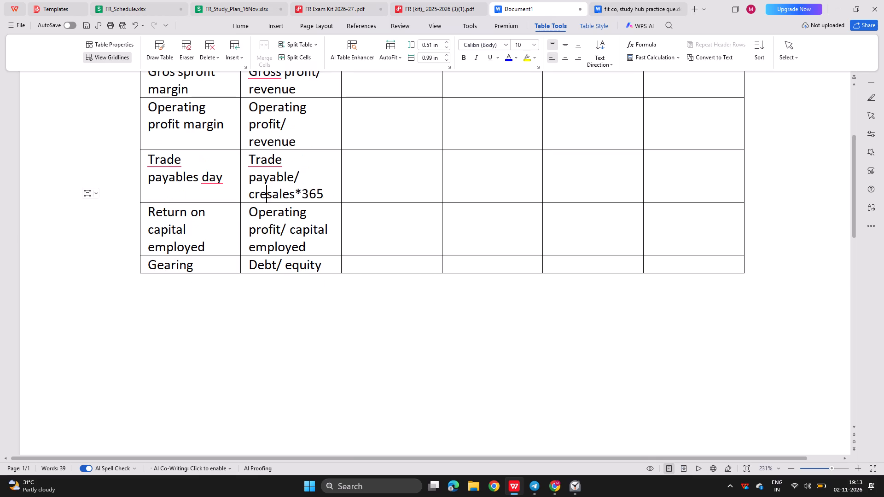
key("BackSpace")
type("ost of")
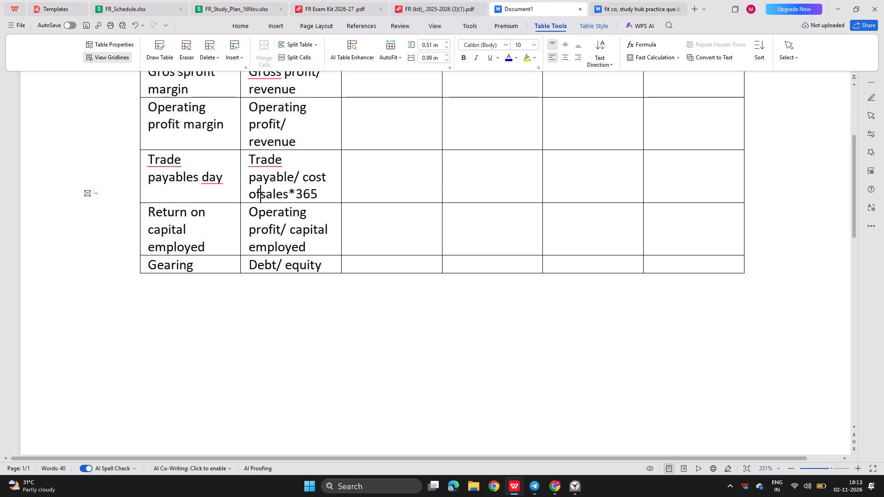
key("space")
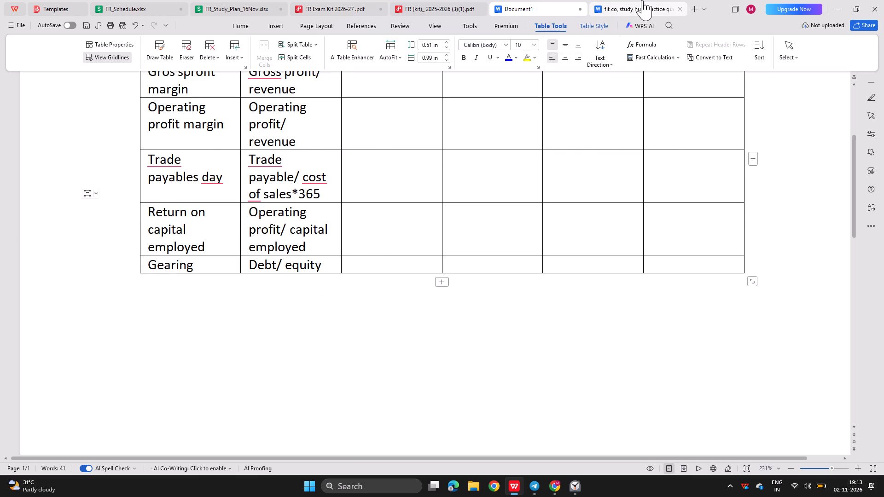
left_click(642, 0)
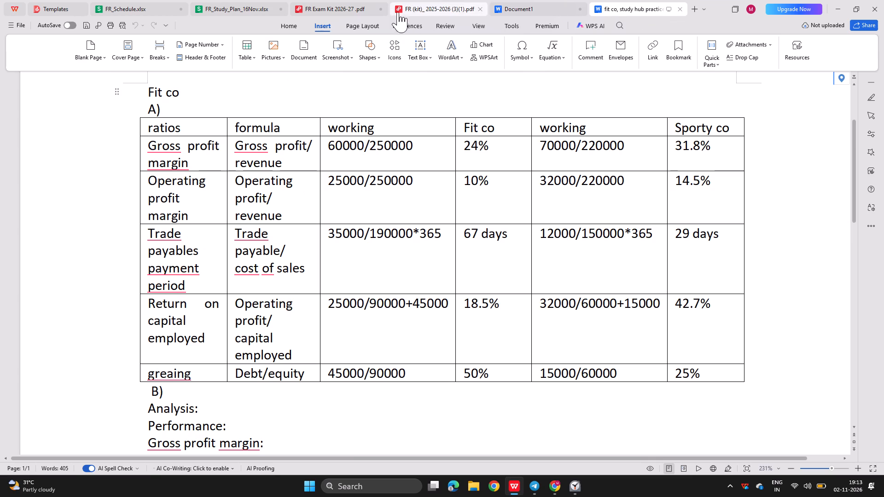
left_click(519, 0)
Look up Fit Co's gross profit and revenue in the FR (kit) PDF and enter its gross profit margin working as 60000/250000.
scroll(347, 216, "up", 2)
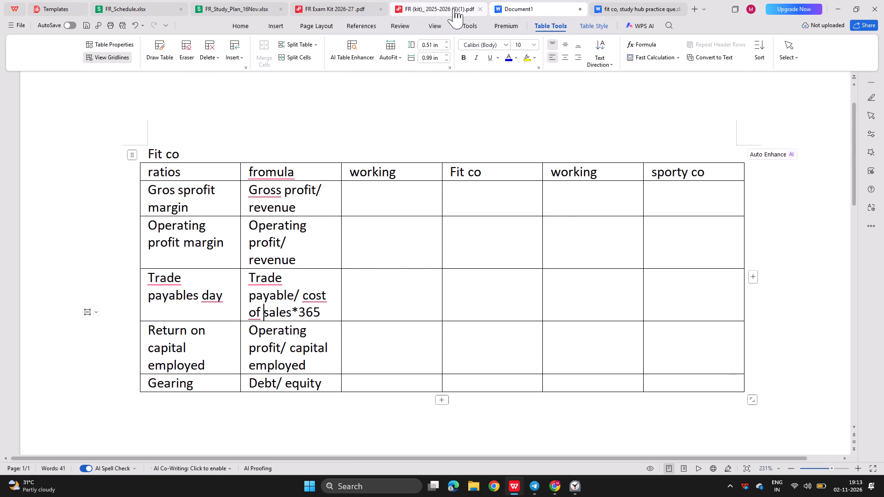
left_click(427, 0)
scroll(363, 166, "up", 4)
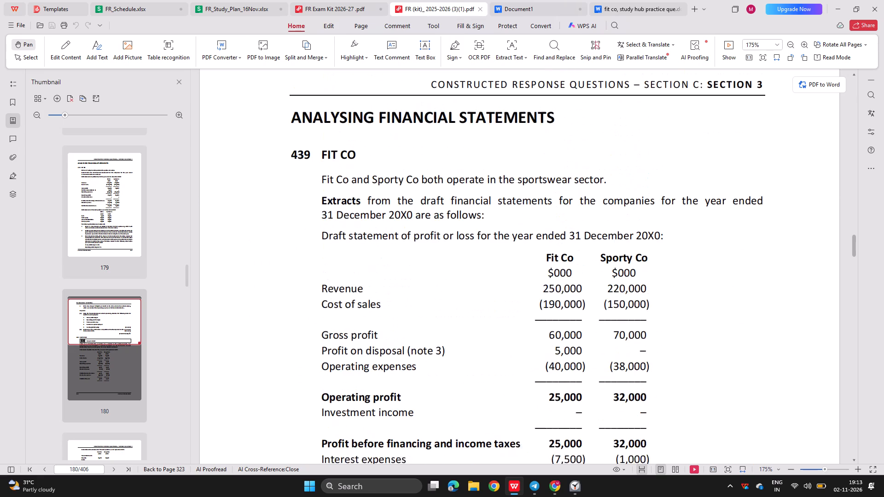
scroll(363, 166, "up", 1)
scroll(363, 166, "down", 1)
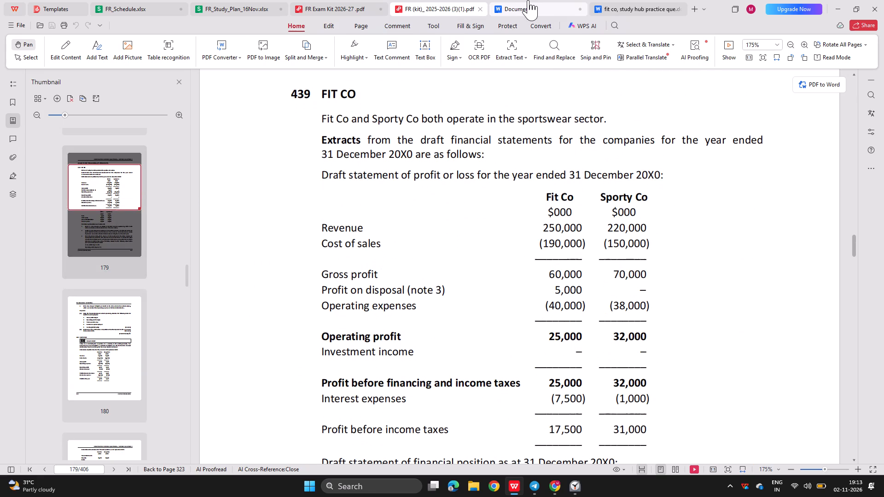
left_click(528, 0)
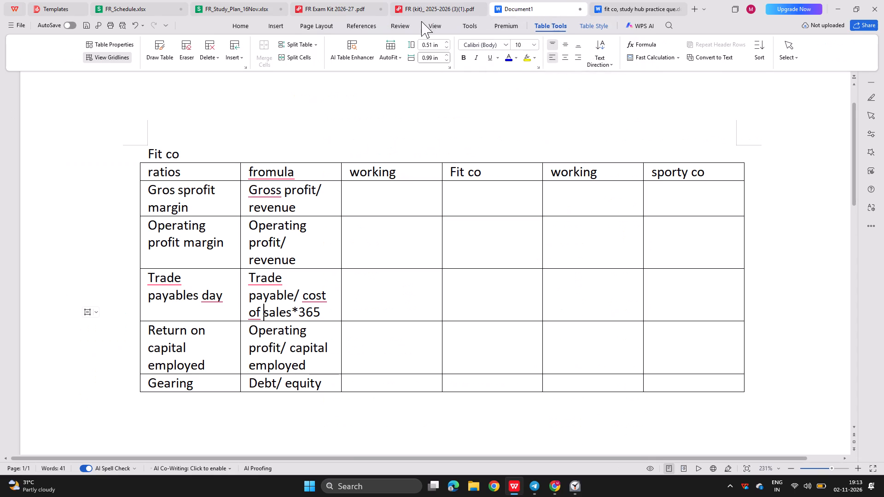
left_click(398, 194)
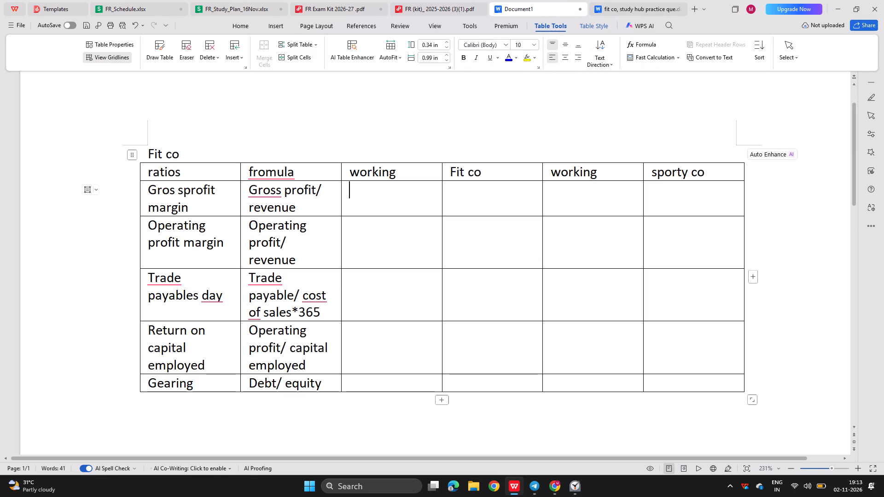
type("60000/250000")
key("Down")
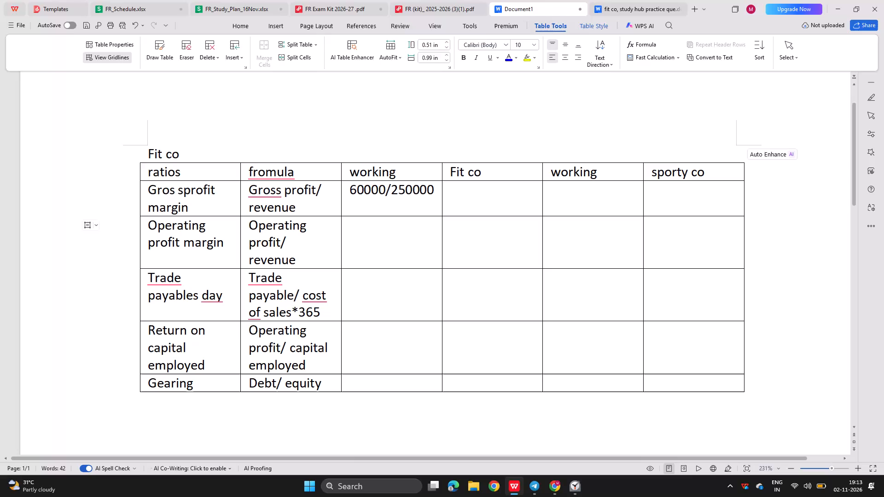
Look up Fit Co's operating profit and revenue in the FR (kit) PDF and enter its operating profit margin working as 25000/250000.
left_click(442, 4)
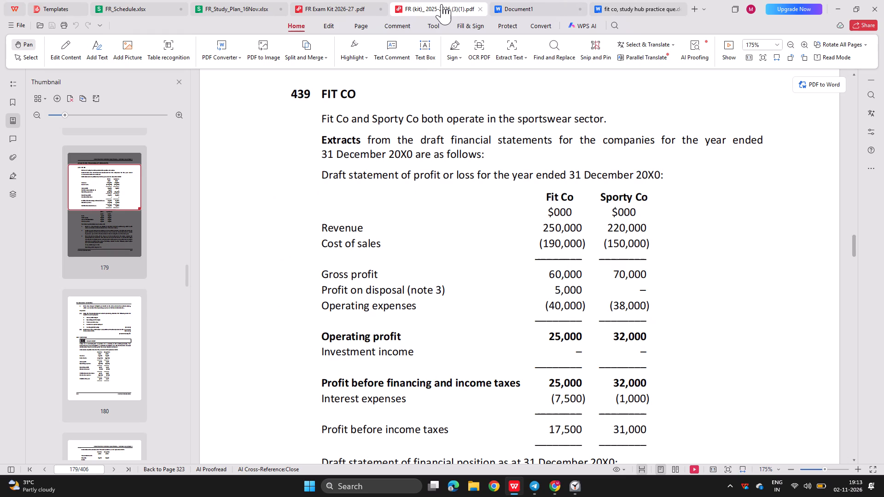
left_click(505, 0)
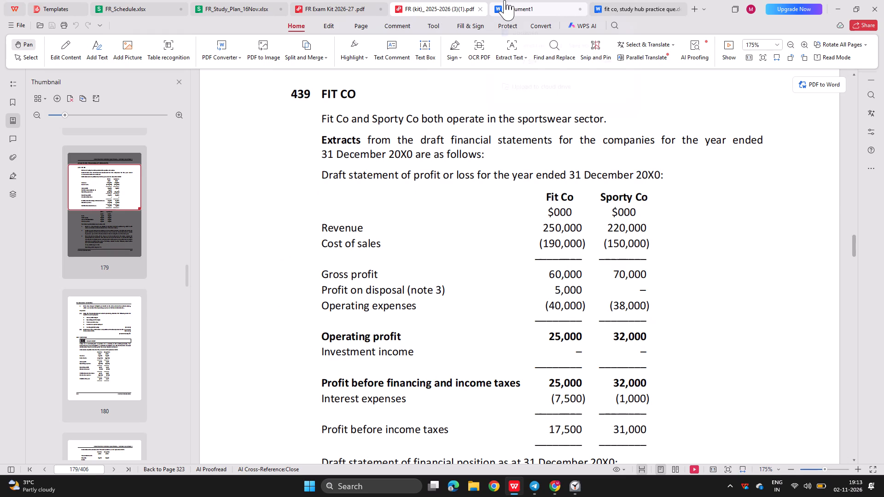
left_click(673, 0)
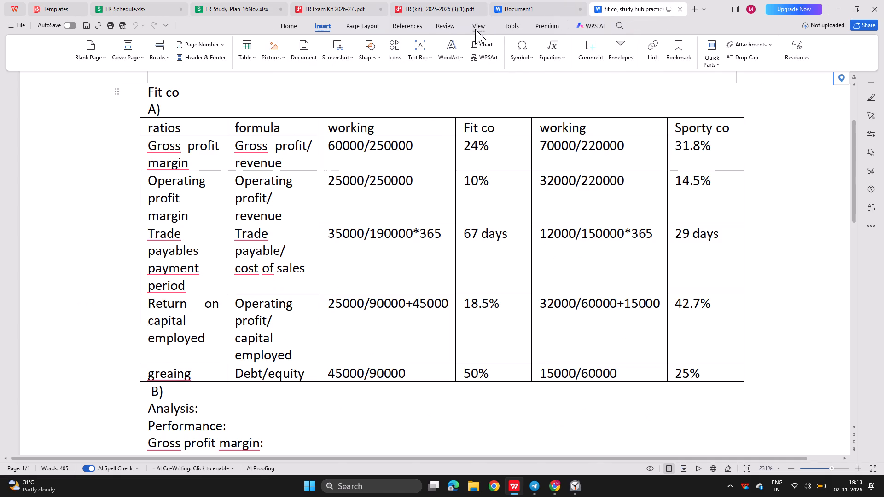
left_click(409, 0)
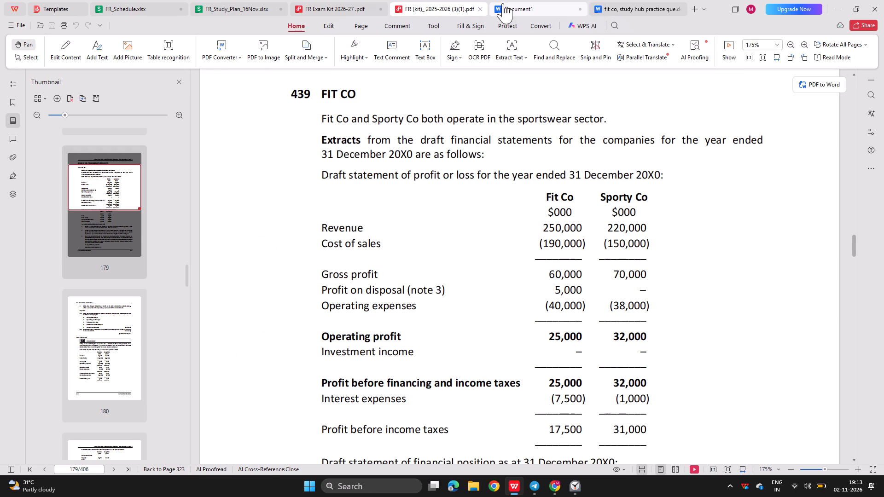
left_click(507, 2)
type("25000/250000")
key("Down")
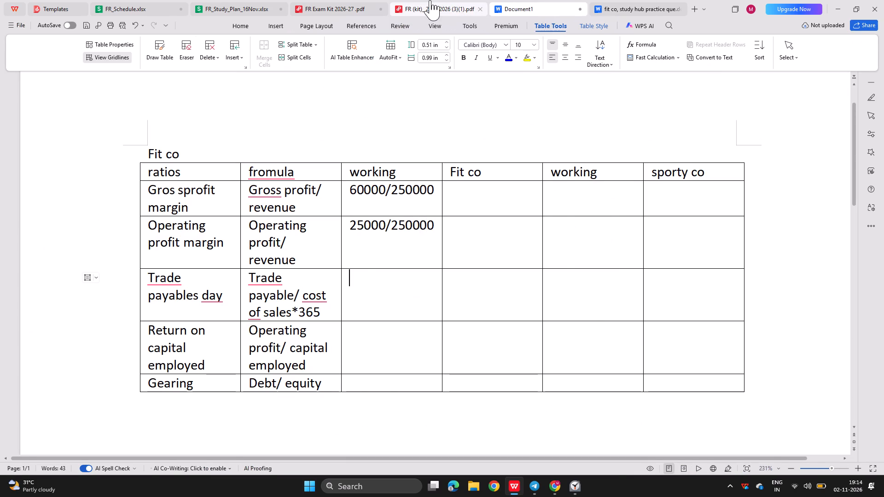
Look up Fit Co's trade payables and cost of sales in the FR (kit) PDF and enter its trade payables working as 35000/190000*365.
left_click(430, 0)
scroll(408, 193, "down", 4)
scroll(408, 193, "up", 2)
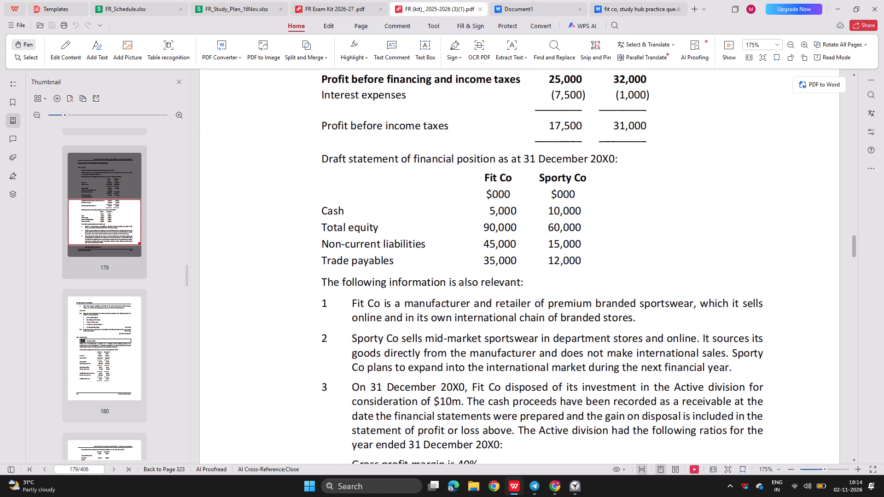
left_click(532, 0)
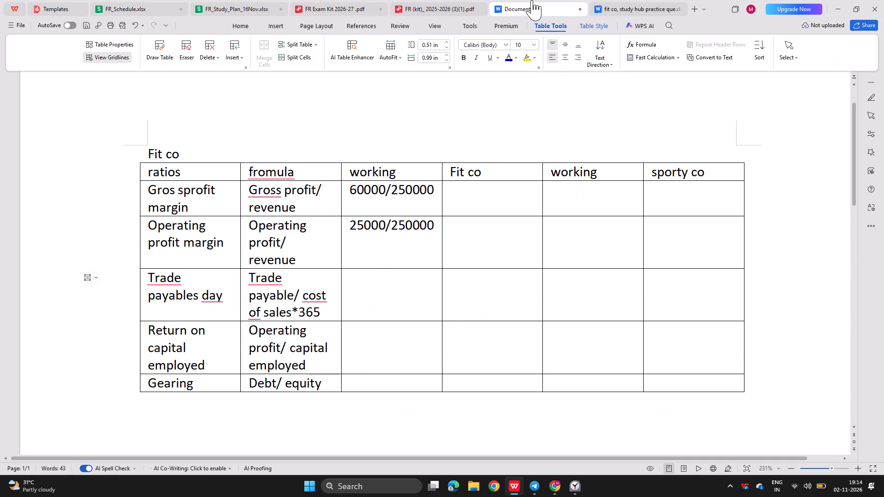
type("35000/")
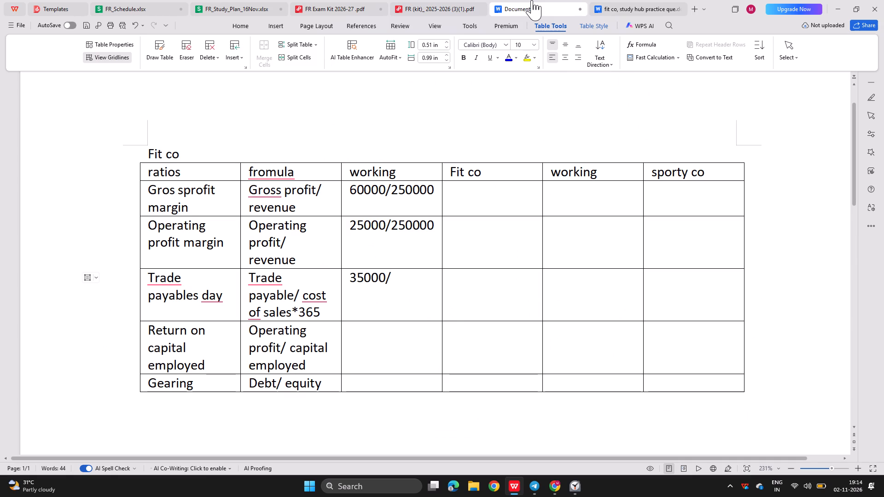
left_click(452, 0)
scroll(459, 115, "up", 1)
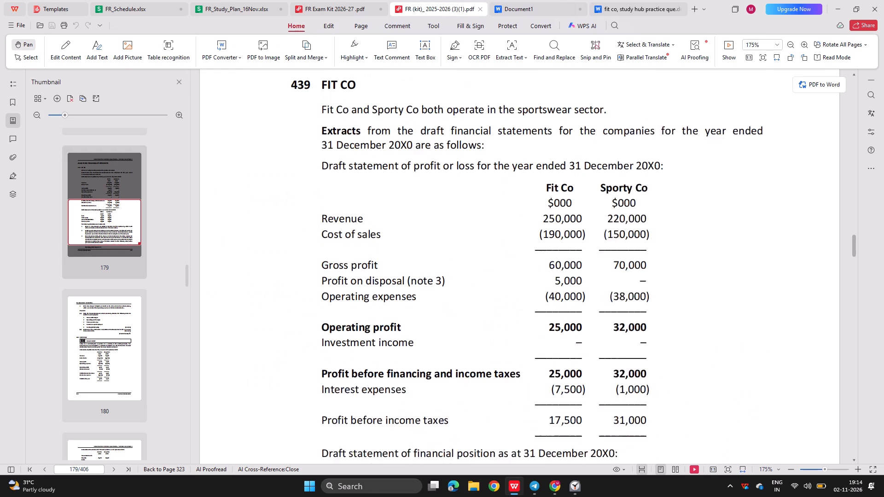
scroll(459, 115, "up", 1)
scroll(442, 198, "down", 1)
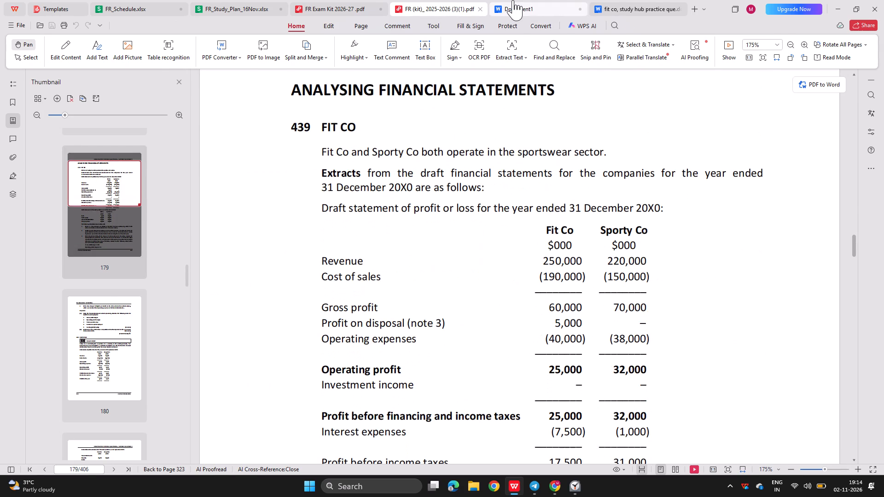
left_click(513, 0)
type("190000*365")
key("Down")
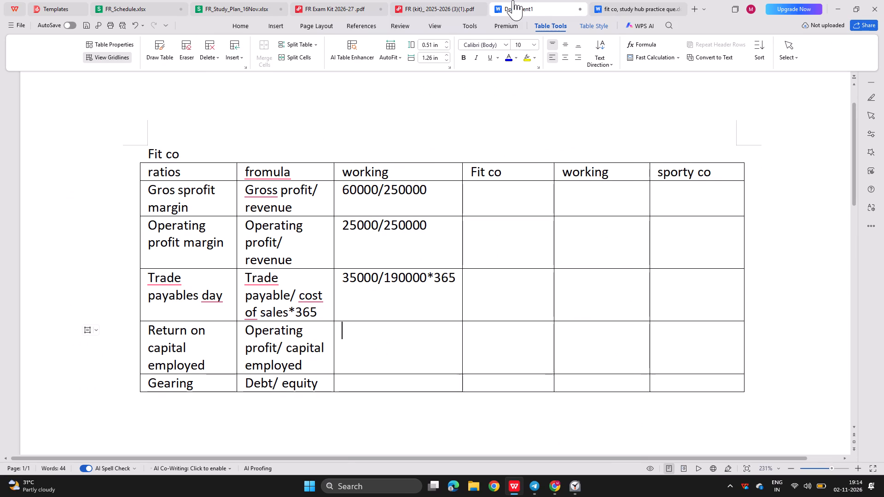
Look up Fit Co's operating profit, equity and non-current liabilities in the PDF and enter its return on capital employed working as 25000/90000+45000.
left_click(430, 0)
scroll(377, 228, "down", 1)
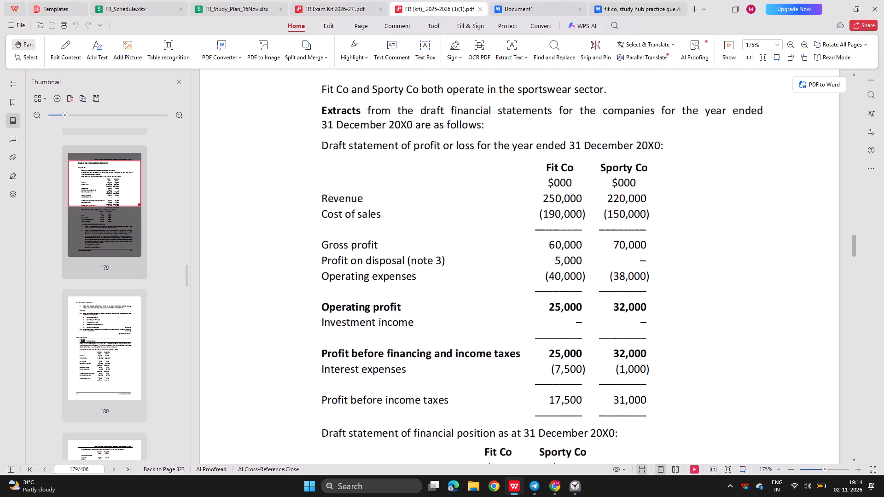
scroll(377, 228, "down", 1)
left_click(512, 5)
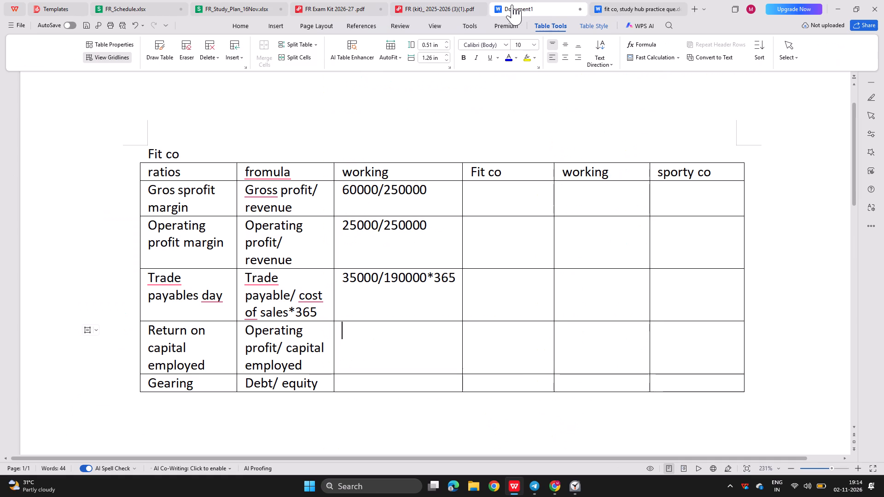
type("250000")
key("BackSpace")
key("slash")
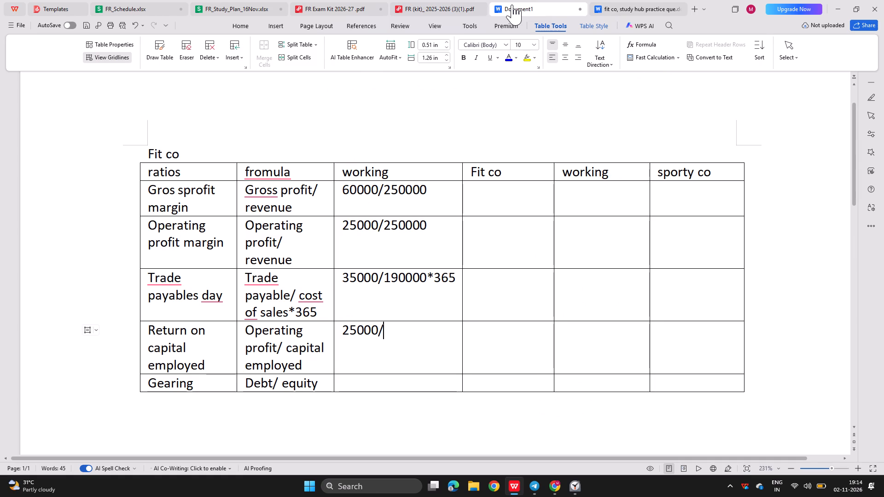
left_click(399, 0)
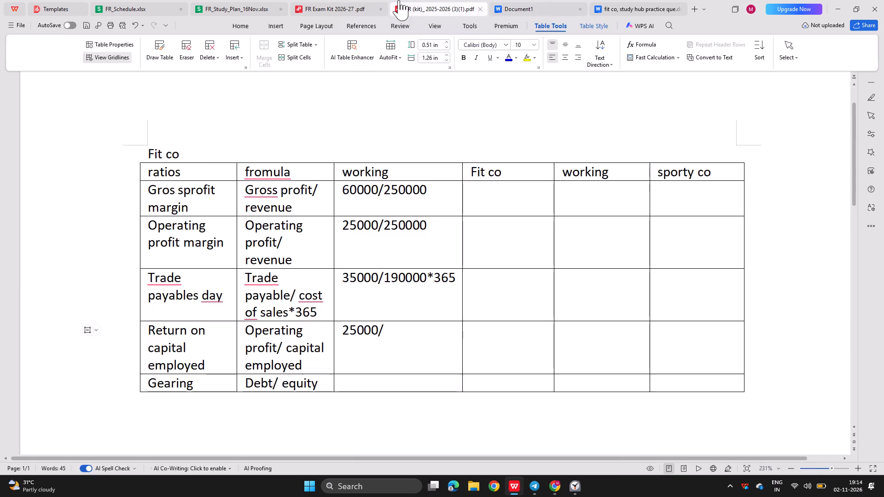
scroll(394, 300, "down", 6)
scroll(394, 300, "up", 1)
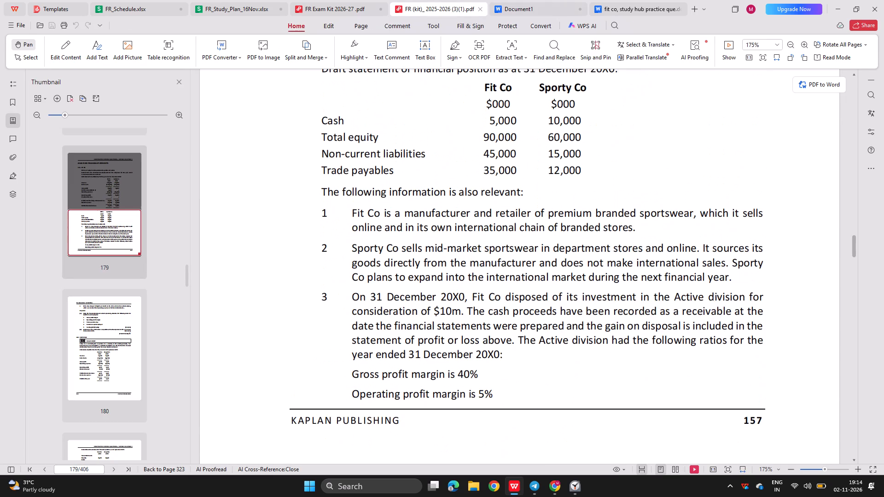
scroll(422, 160, "up", 1)
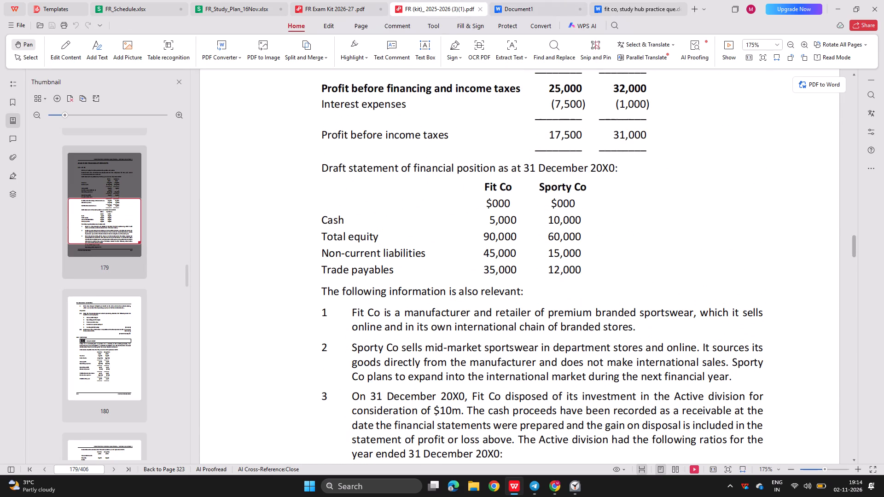
left_click(521, 0)
key("6")
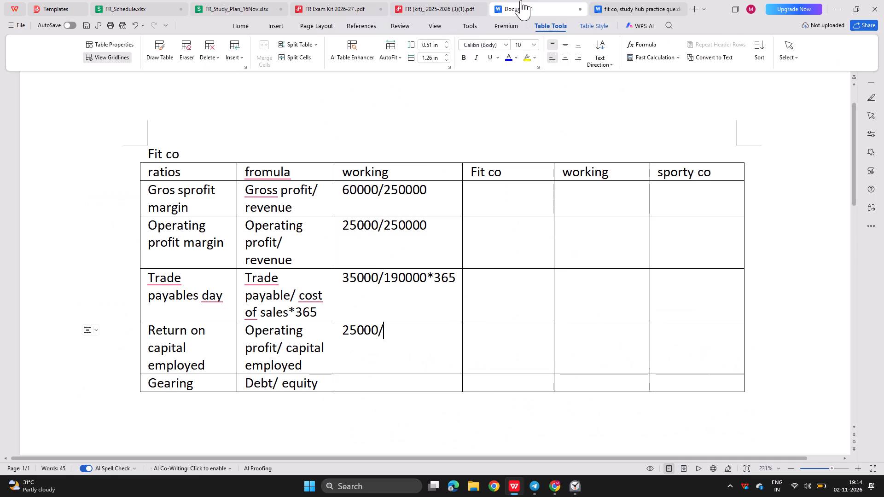
key("BackSpace")
type("90000+45000")
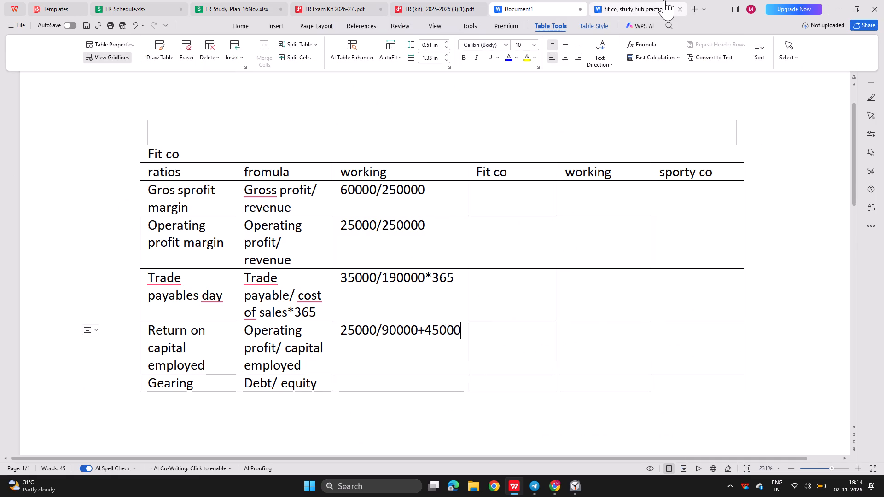
Check the earlier practice document and the FR (kit) PDF for Fit Co's debt and equity, and enter its gearing working as 45000/90000.
left_click(664, 0)
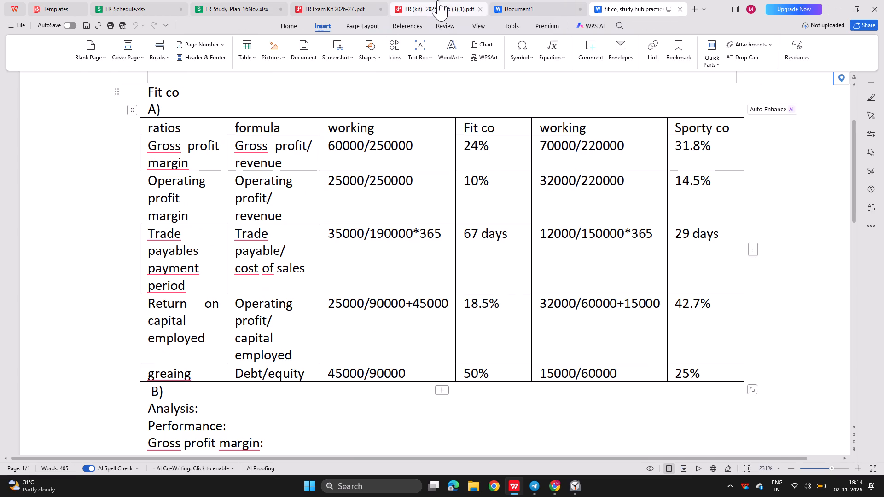
left_click(438, 0)
left_click(338, 0)
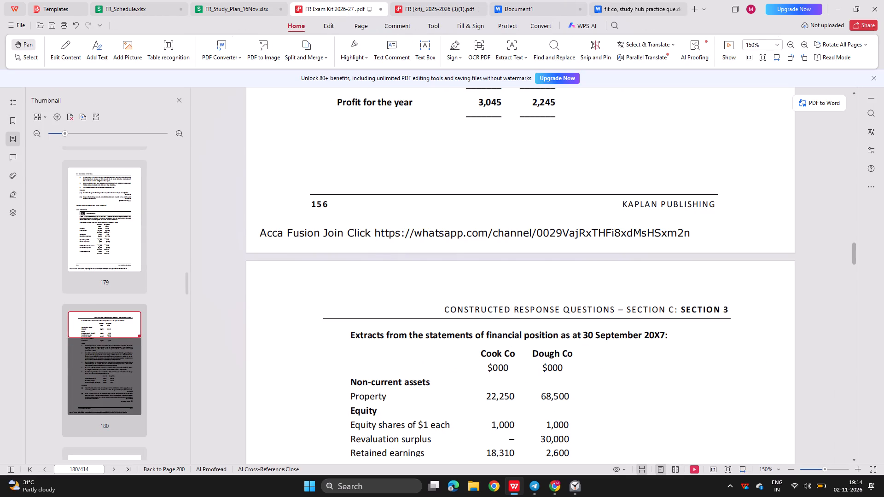
scroll(357, 279, "down", 2)
left_click(444, 0)
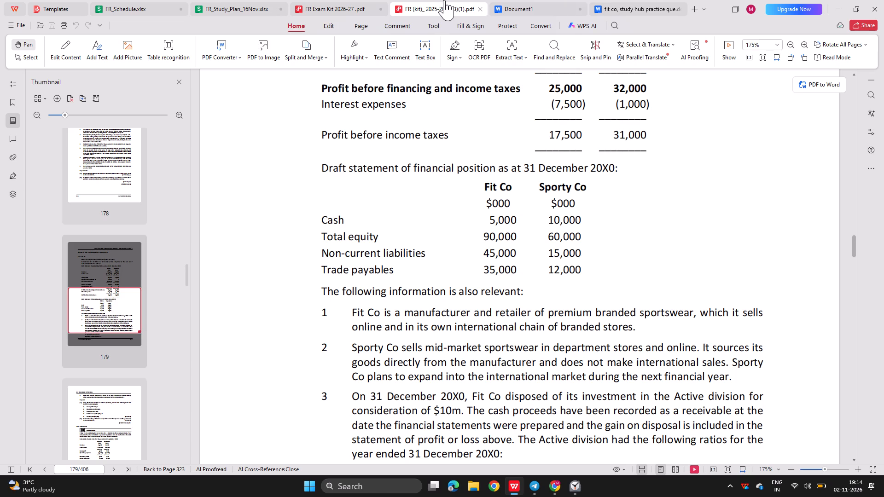
scroll(388, 191, "down", 1)
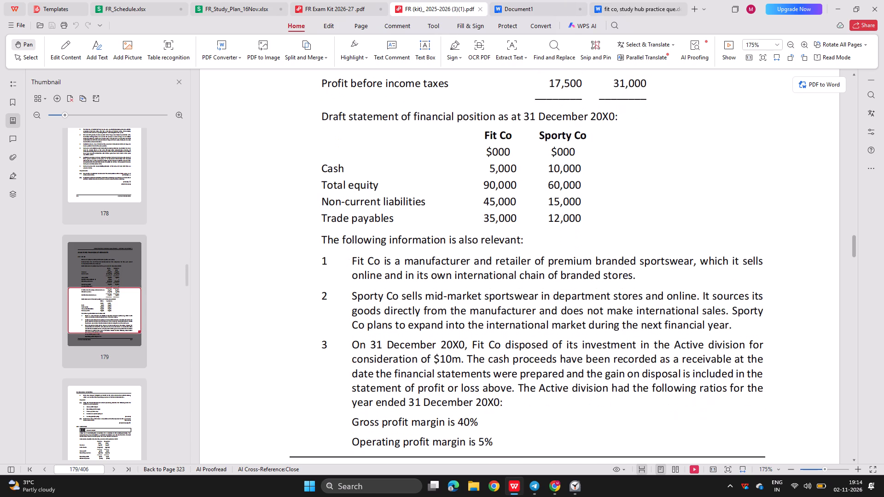
scroll(388, 191, "down", 1)
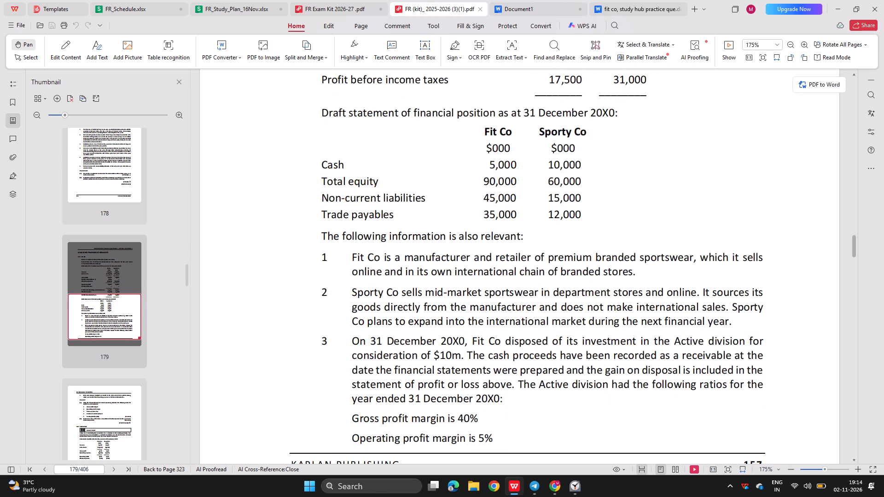
scroll(395, 243, "down", 2)
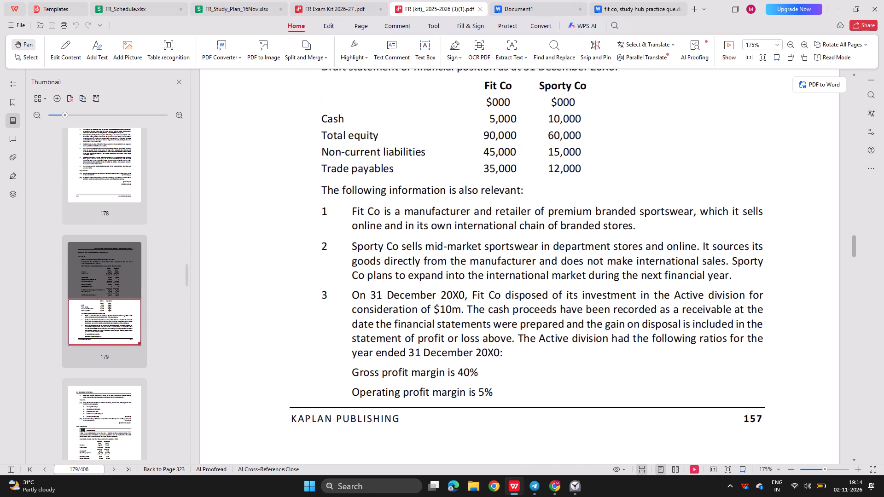
left_click(526, 0)
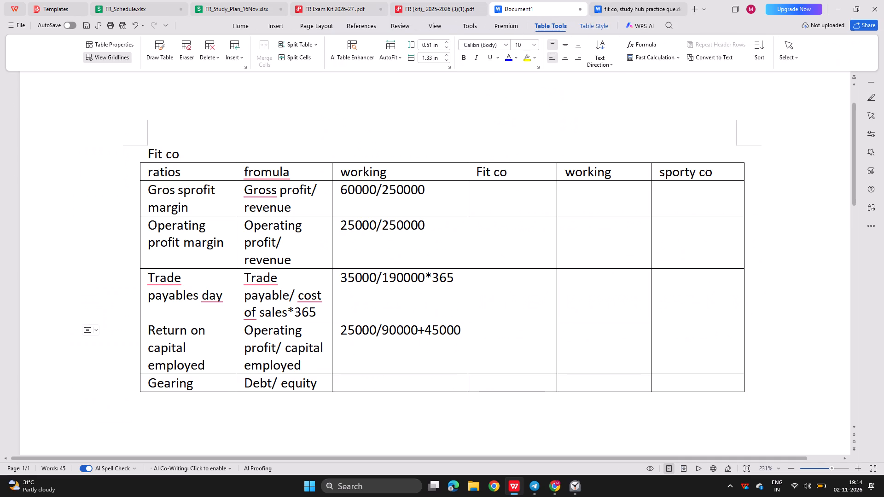
left_click(366, 380)
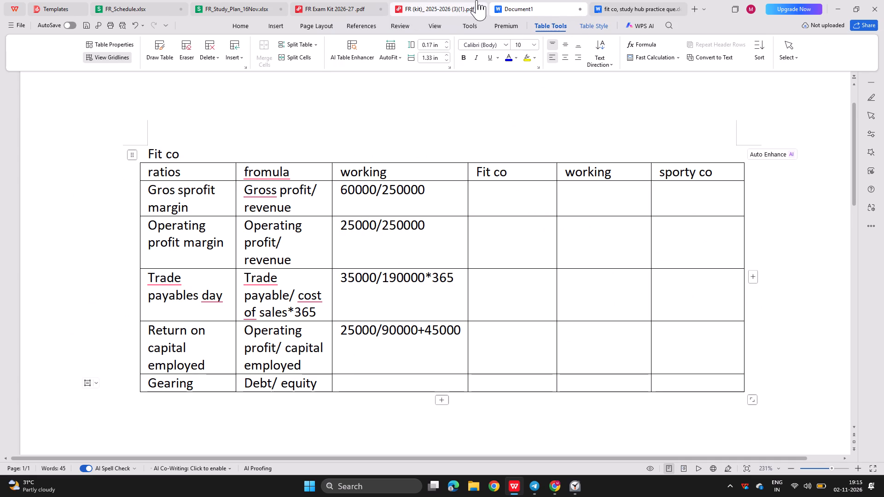
left_click(451, 0)
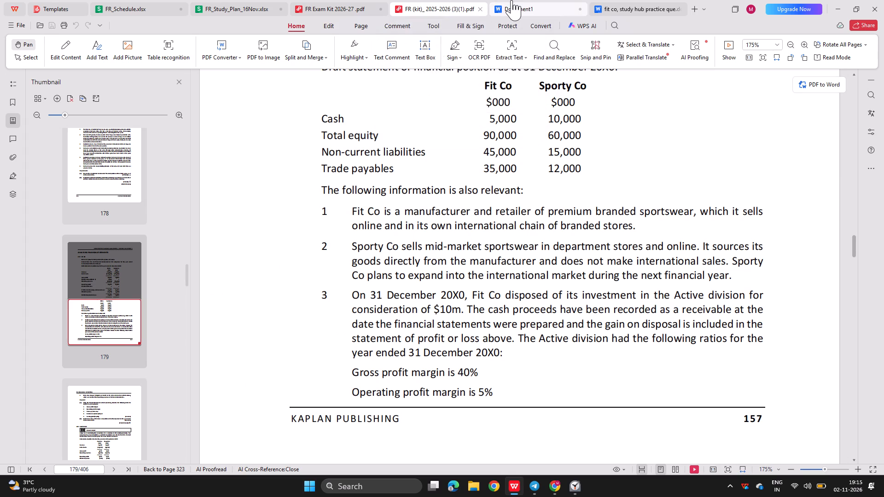
left_click(512, 0)
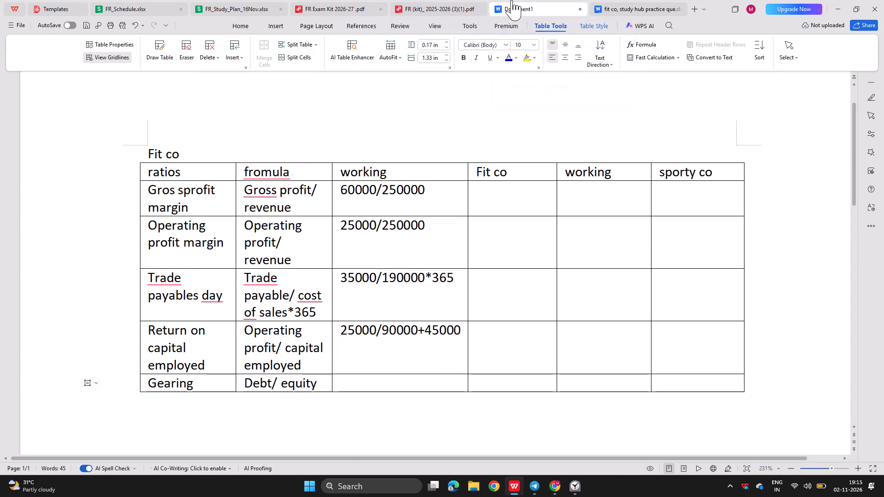
type("45000")
type("/90000")
Check the earlier practice document and enter Fit Co's results as 24% for gross profit margin and 10% for operating profit margin.
key("Right")
key("Right")
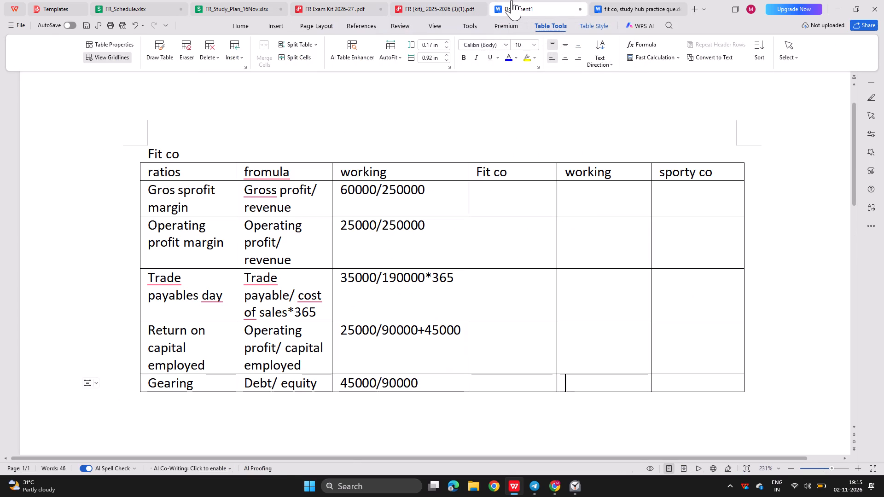
key("Up")
key("Up")
key("Up")
key("Up")
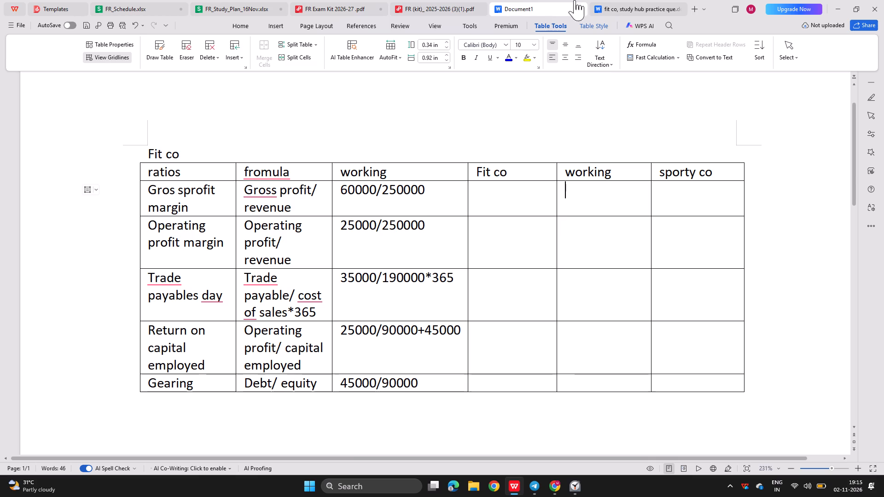
left_click(632, 0)
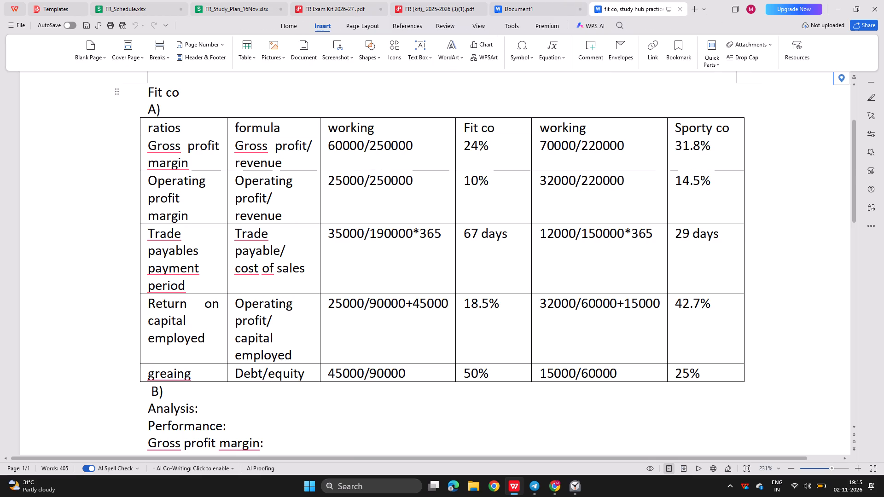
left_click(518, 0)
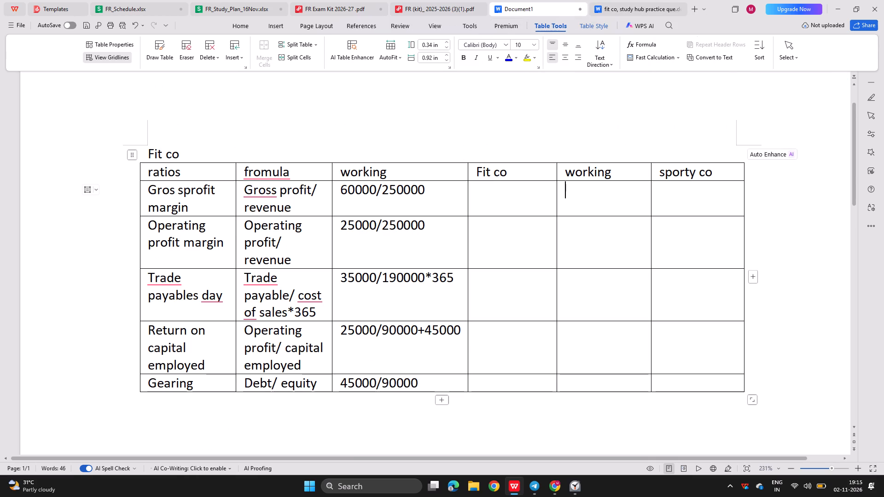
left_click(490, 192)
type("24%")
key("Down")
type("10%")
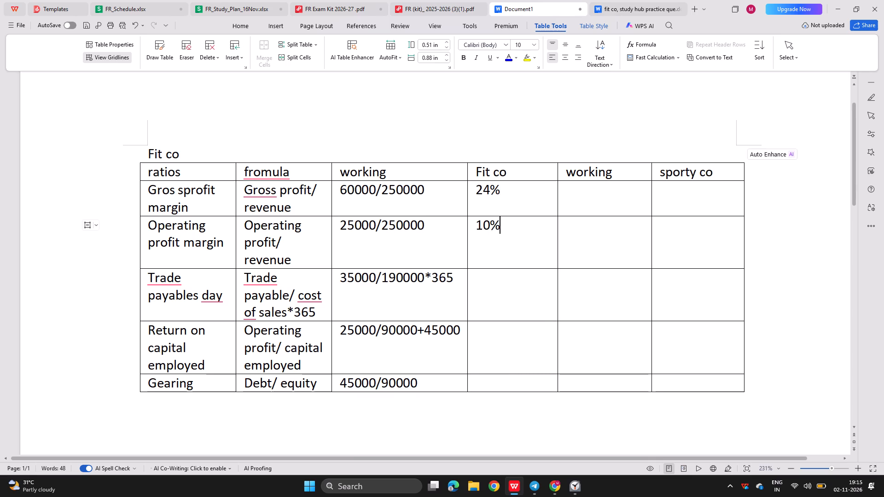
Check the earlier practice document and enter Fit Co's results as 67 days for trade payables and 18.5 % for return on capital employed.
key("Down")
left_click(636, 0)
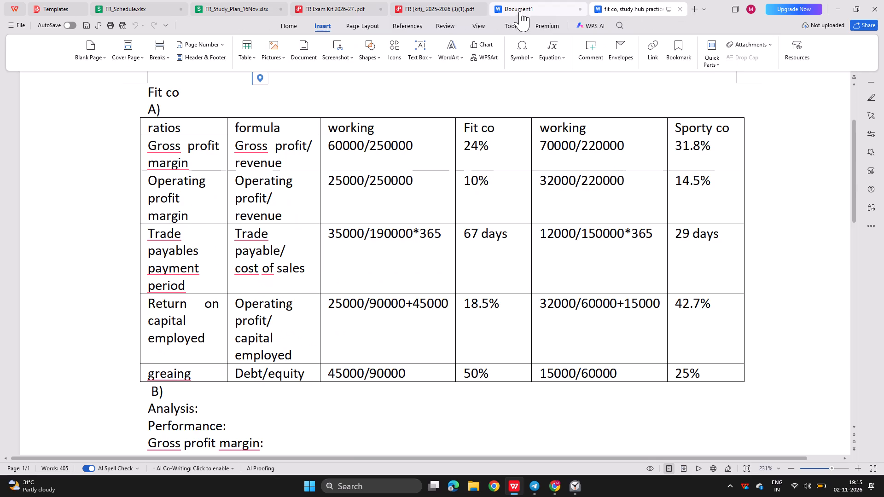
left_click(518, 2)
type("67 days")
key("Down")
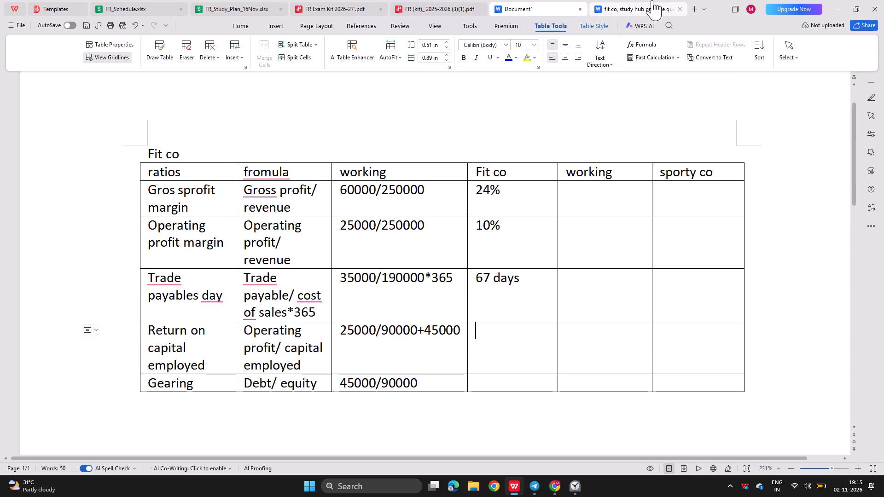
left_click(652, 0)
left_click(504, 0)
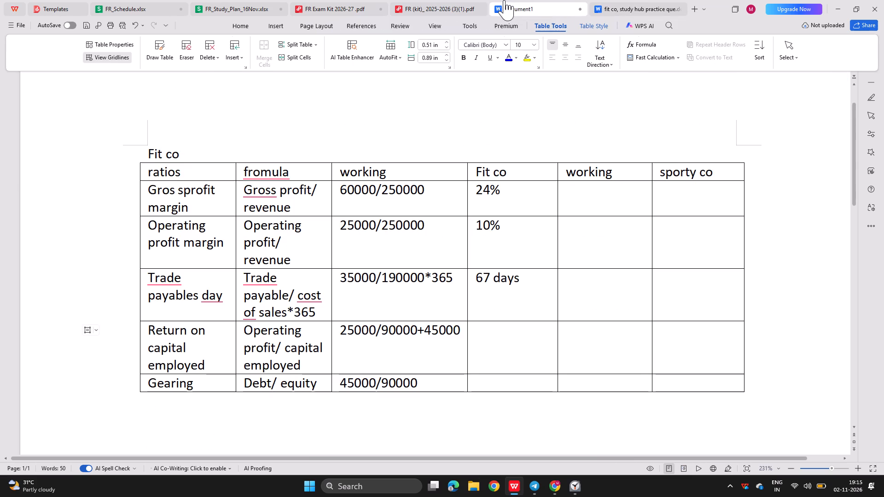
type("18.5")
key("space")
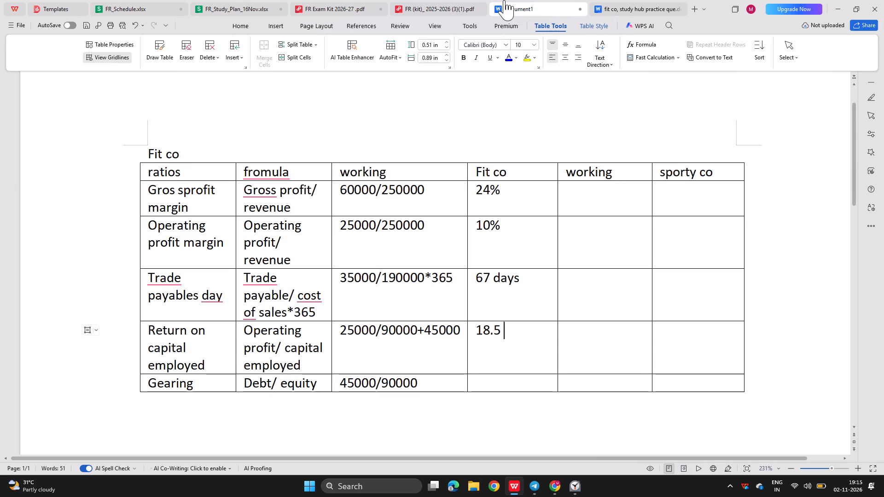
key("shift+percent")
Check the FR (kit) PDF and the earlier practice document, and enter Fit Co's gearing result as 50%.
key("Down")
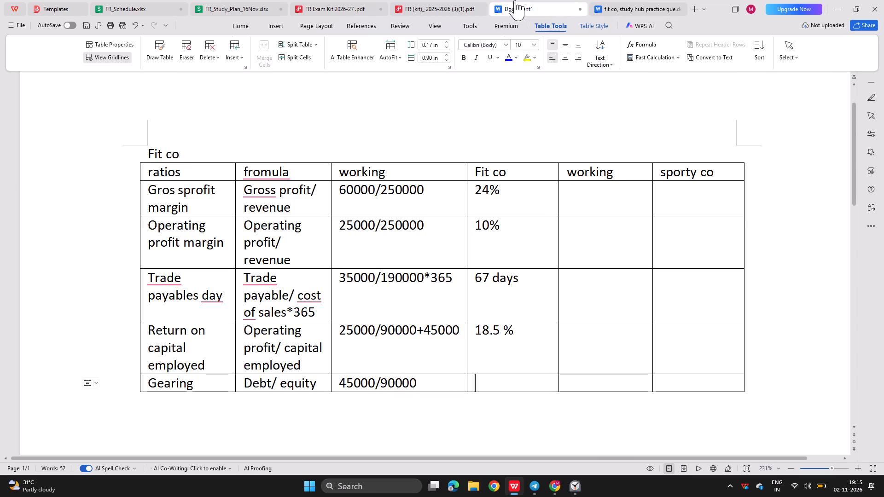
left_click(438, 0)
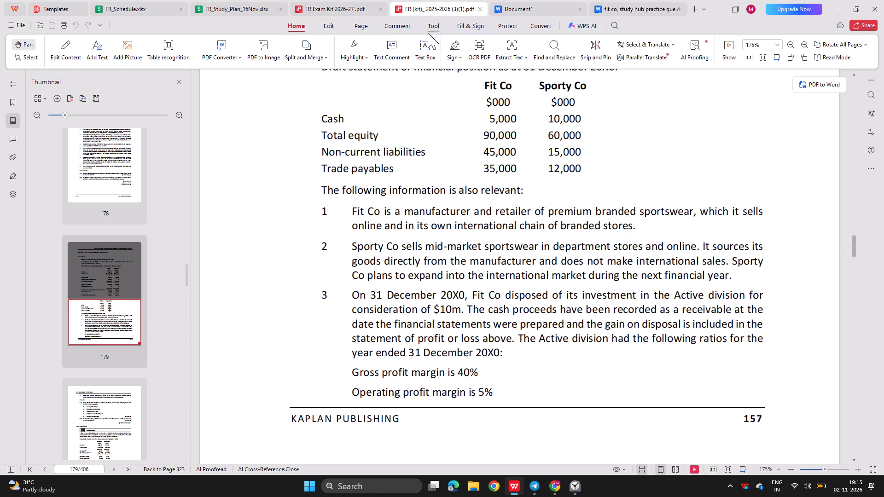
left_click(630, 0)
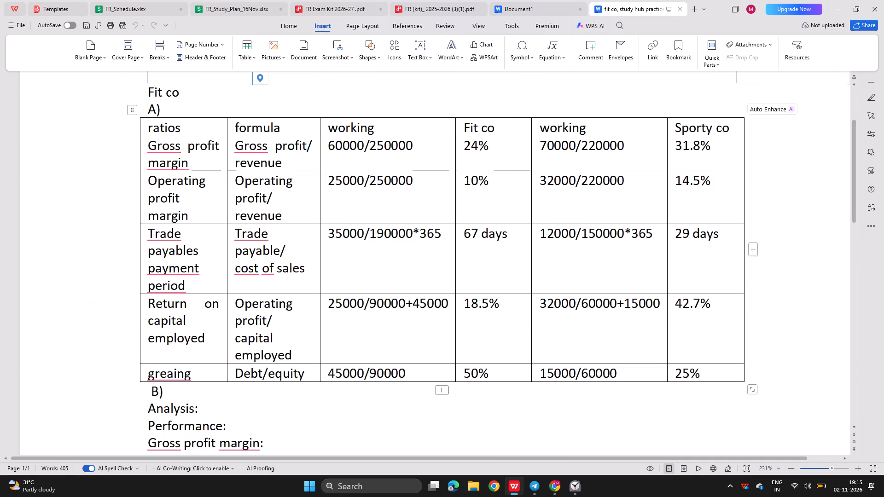
scroll(415, 224, "down", 1)
left_click(527, 0)
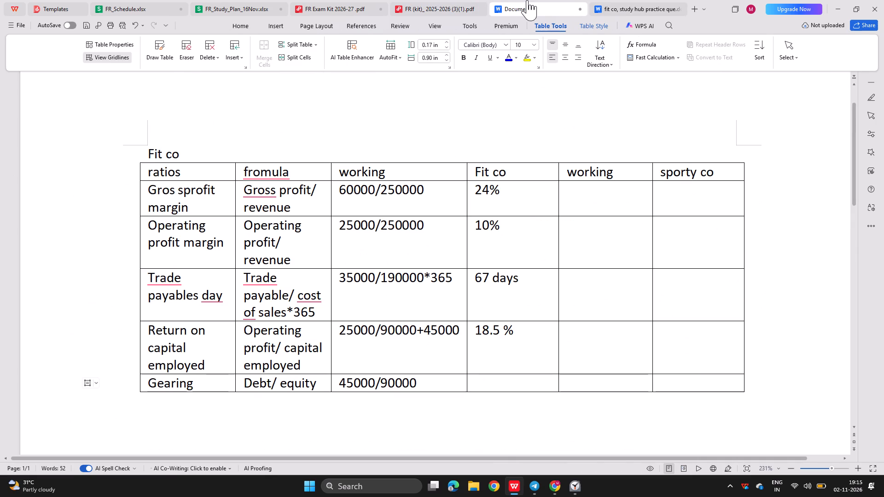
type("52")
key("BackSpace")
type("0%")
Look up Sporty Co's gross profit and revenue in the FR (kit) PDF and enter its gross profit margin working as 70000/220000.
key("Right")
key("Up")
key("Up")
key("Up")
key("Up")
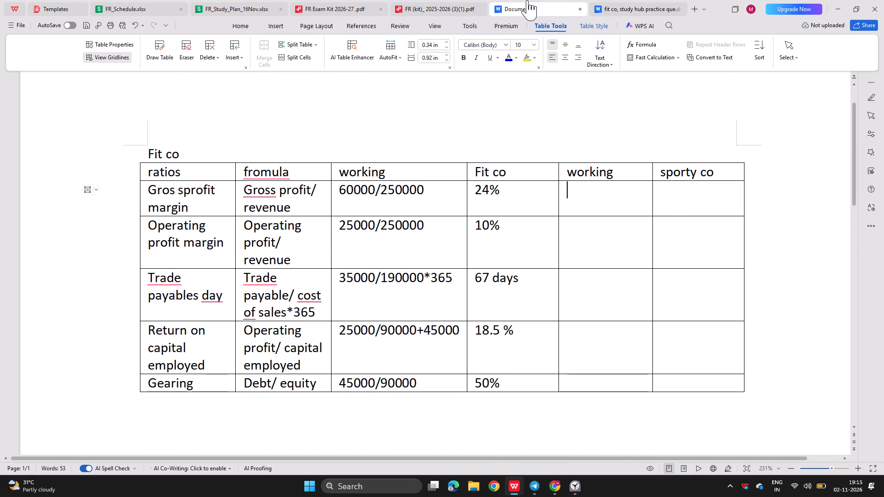
left_click(646, 0)
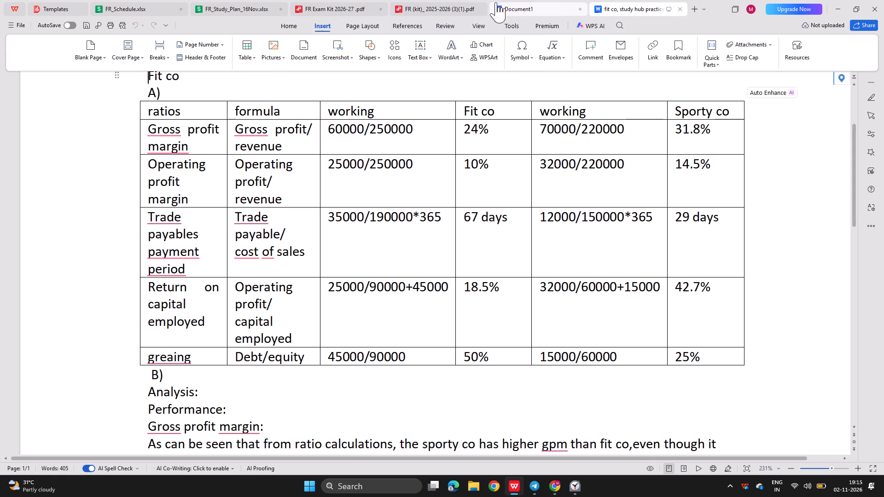
left_click(425, 0)
scroll(361, 165, "up", 1)
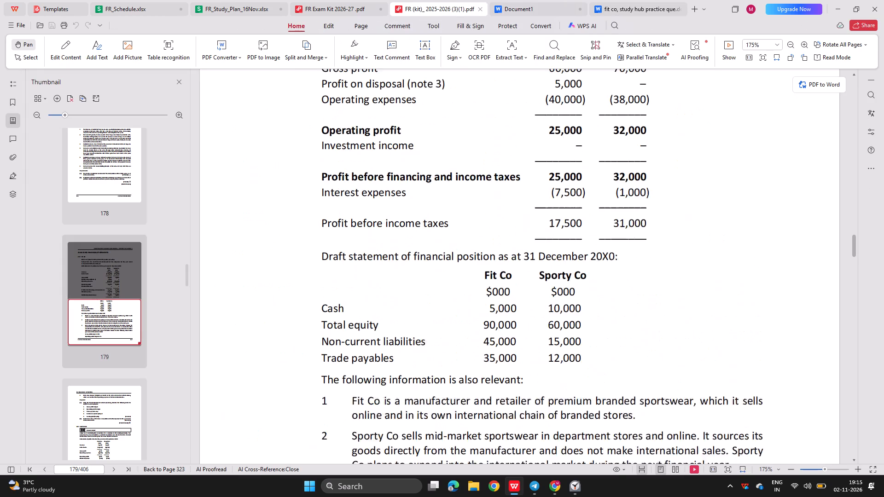
scroll(361, 165, "up", 2)
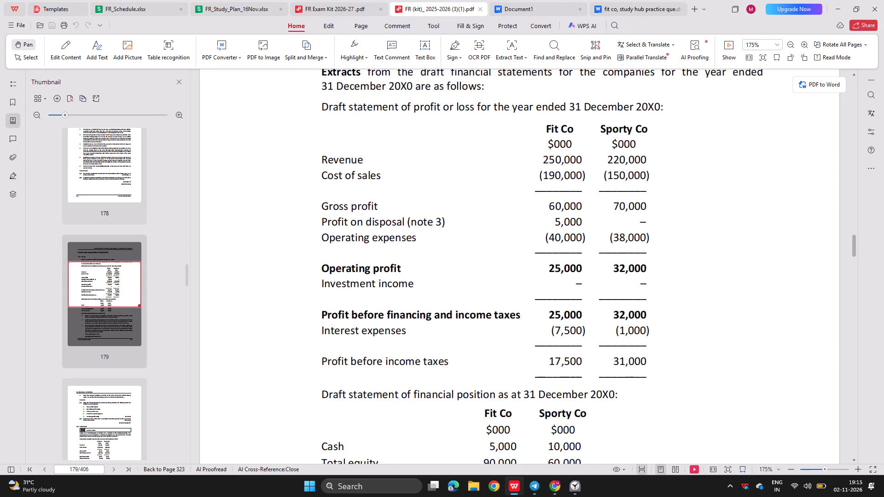
left_click(550, 0)
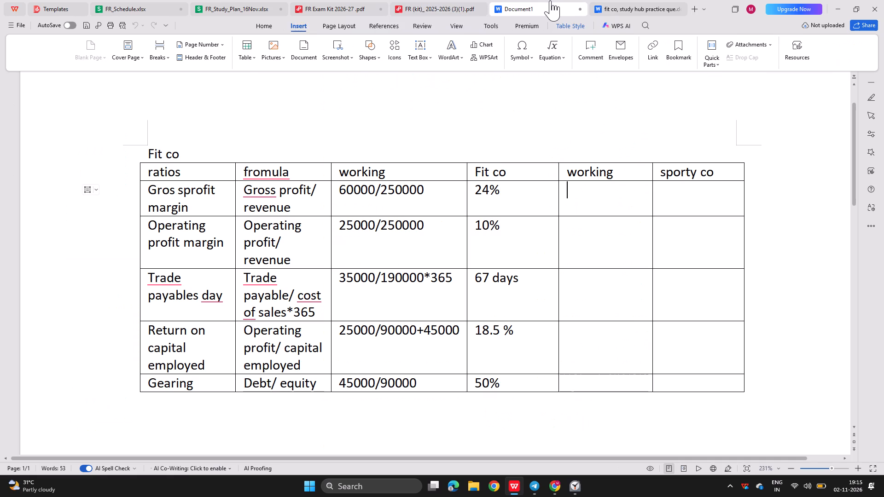
type("70000/")
left_click(438, 0)
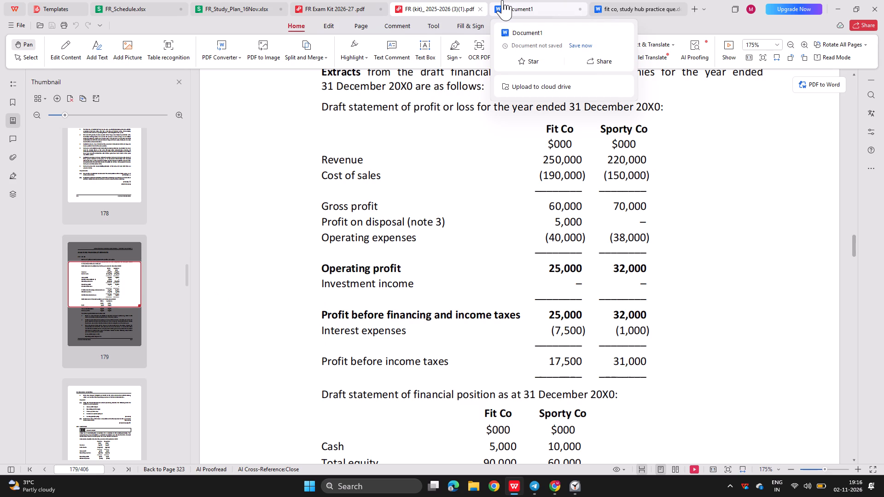
left_click(502, 0)
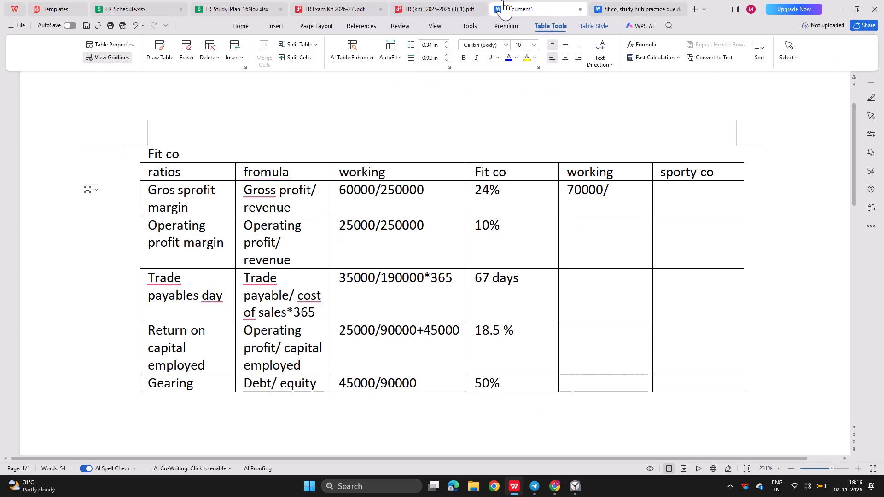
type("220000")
Look up Sporty Co's operating profit and revenue in the FR (kit) PDF and enter its operating profit margin working as 32000/220000.
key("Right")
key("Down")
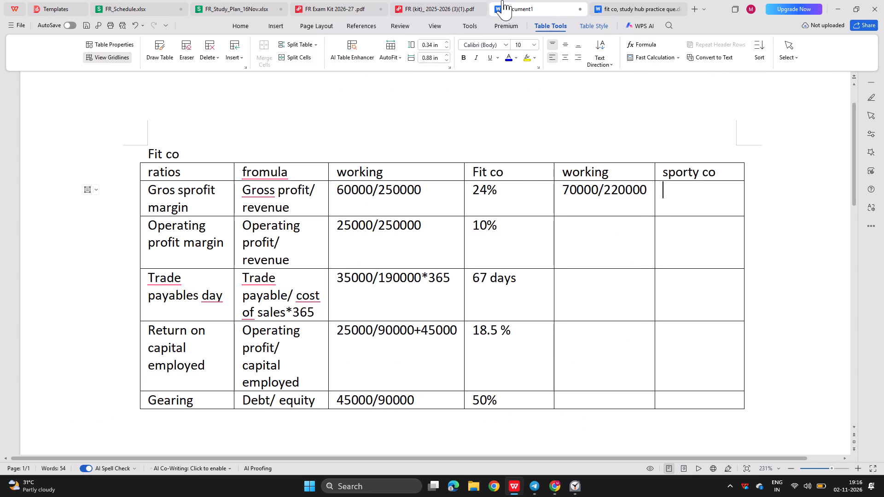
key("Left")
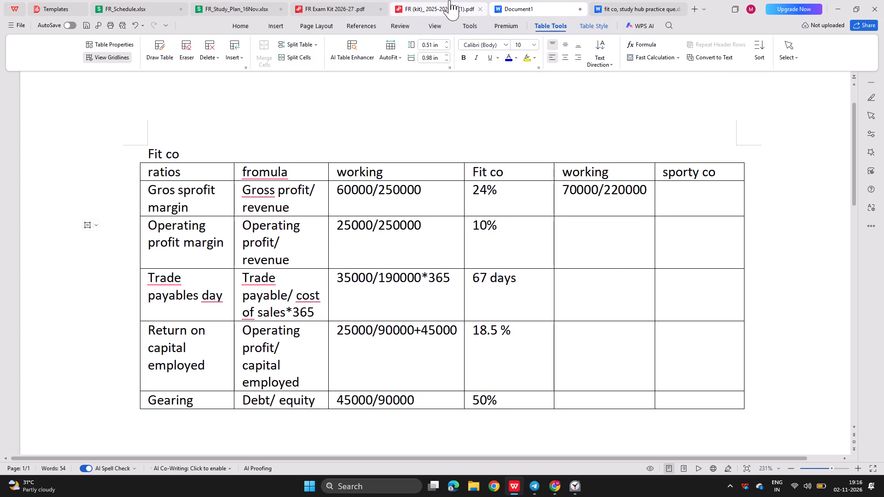
left_click(449, 0)
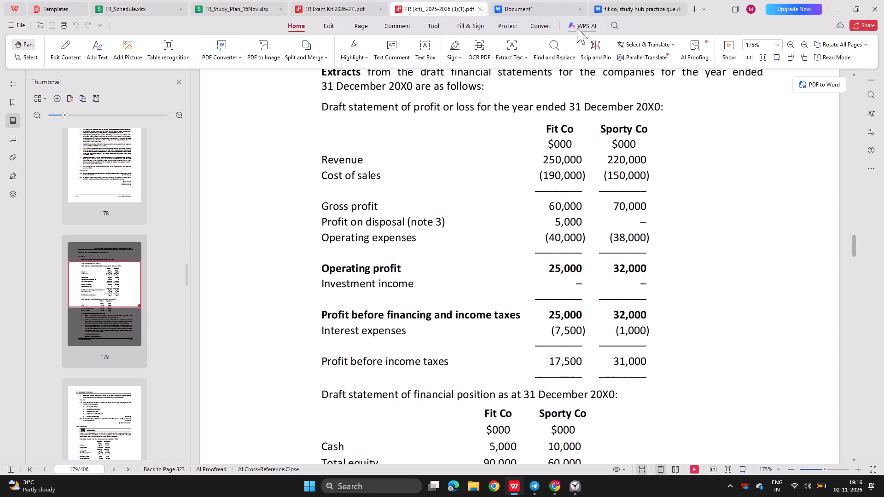
left_click(527, 0)
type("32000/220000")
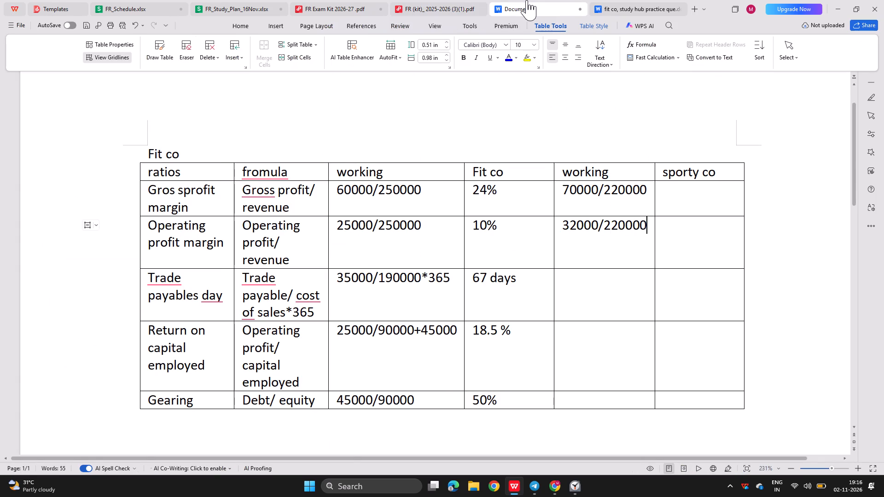
Look up Sporty Co's trade payables and cost of sales in the FR (kit) PDF and enter its trade payables working as 12000/150000*365.
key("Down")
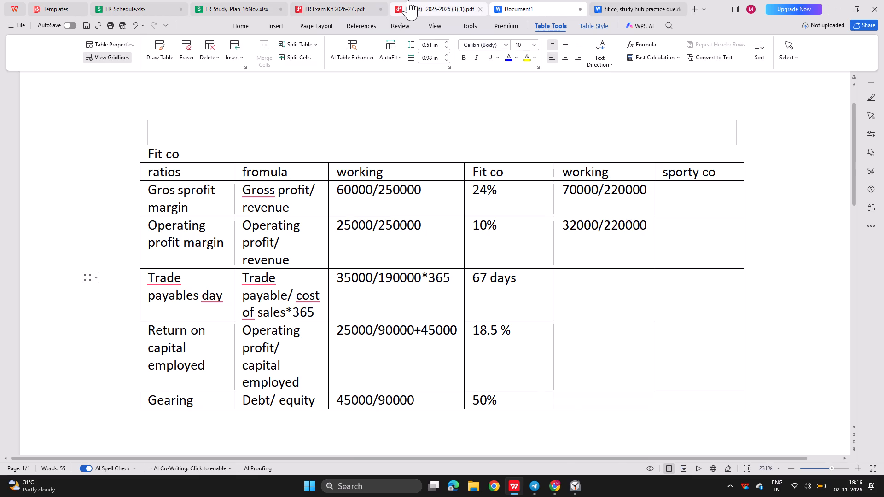
left_click(408, 0)
scroll(425, 265, "down", 2)
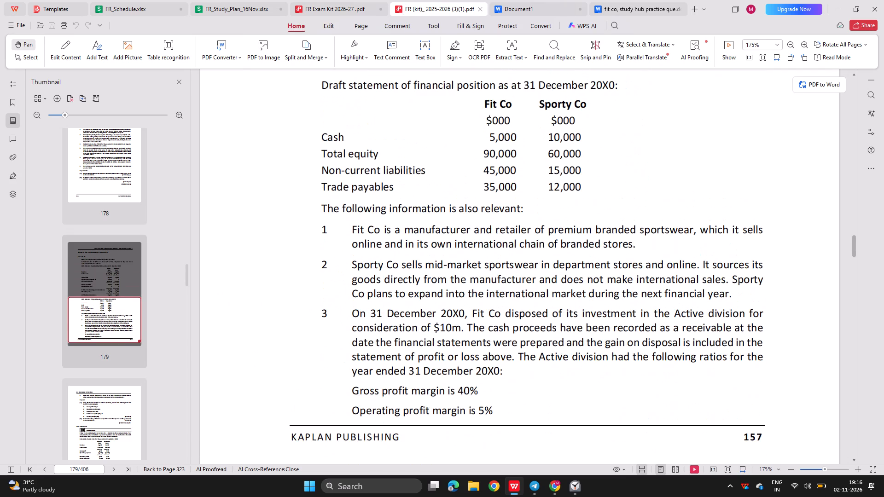
scroll(535, 177, "up", 3)
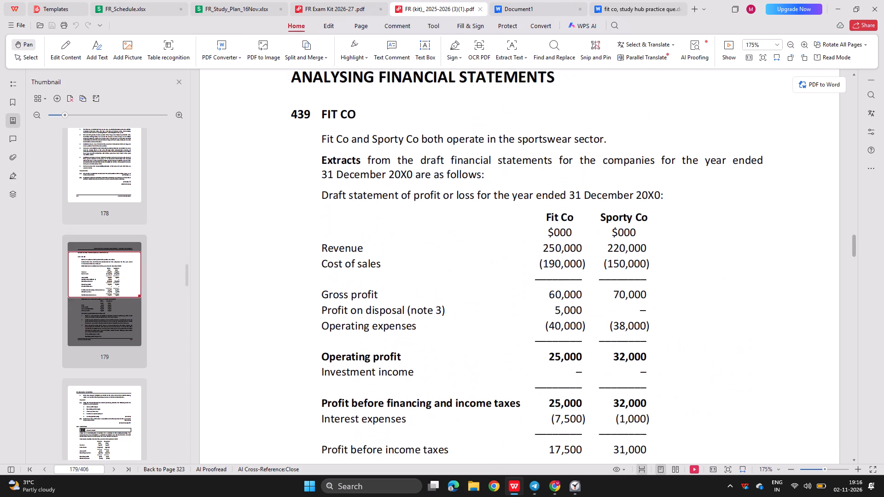
scroll(535, 177, "down", 1)
left_click(512, 0)
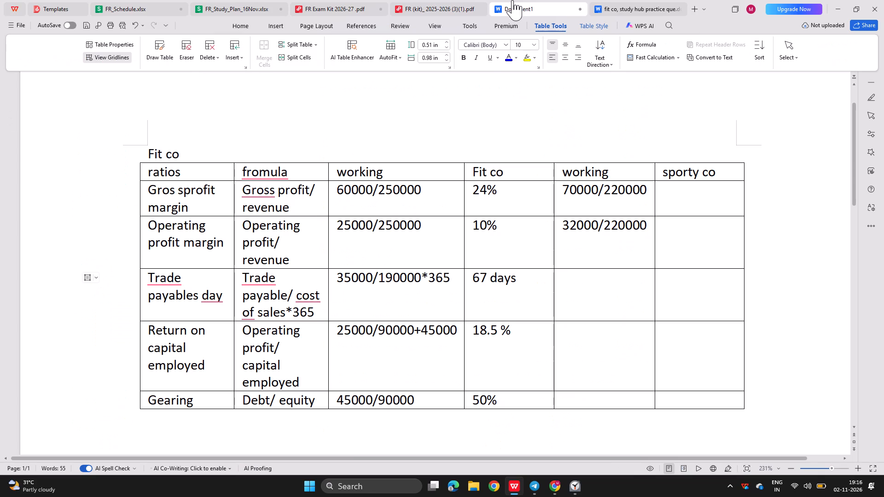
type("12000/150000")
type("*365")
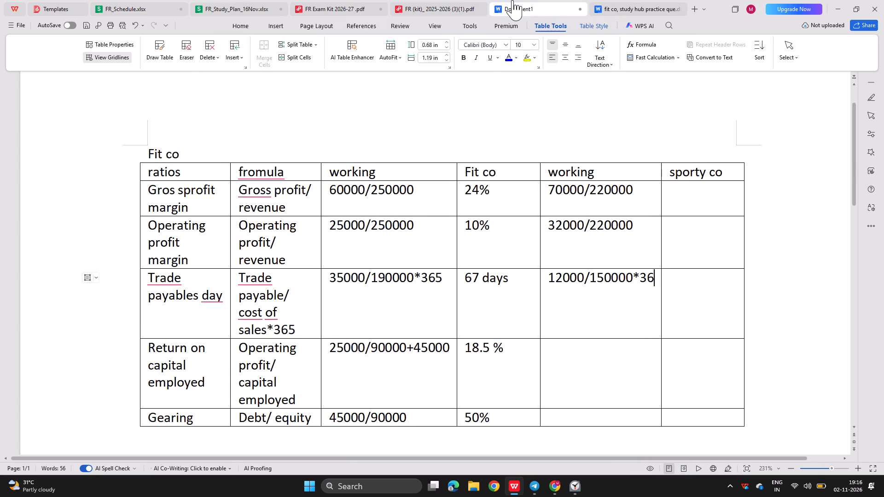
Look up Sporty Co's operating profit, equity and non-current liabilities in the PDF and enter its return on capital employed working as 32000/60000+15000.
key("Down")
left_click(460, 0)
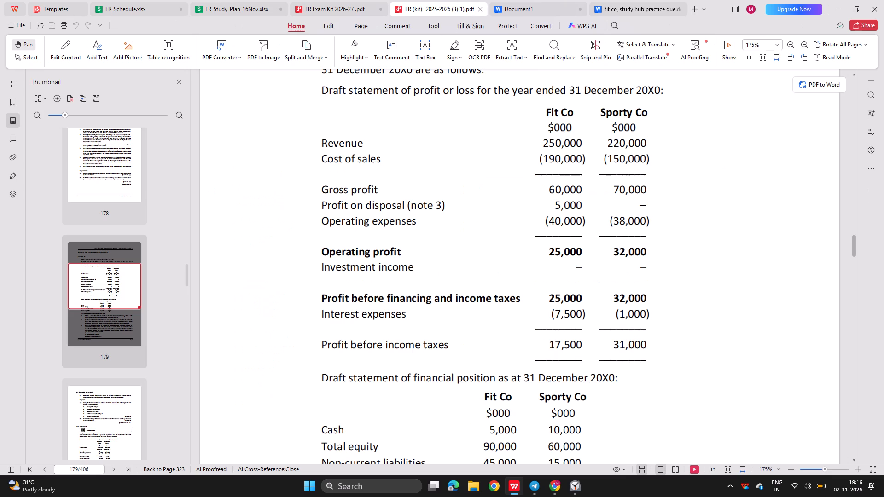
scroll(437, 170, "down", 1)
left_click(528, 0)
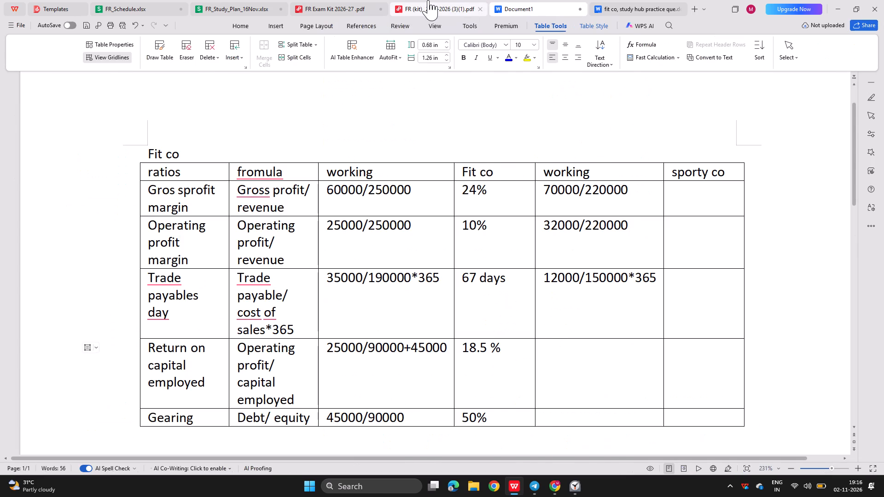
left_click(428, 0)
scroll(429, 196, "up", 1)
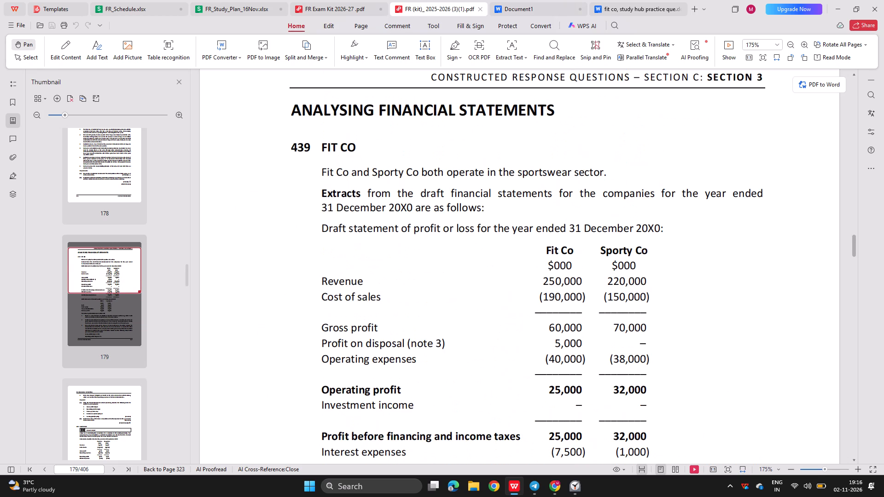
scroll(591, 332, "down", 1)
scroll(540, 314, "down", 3)
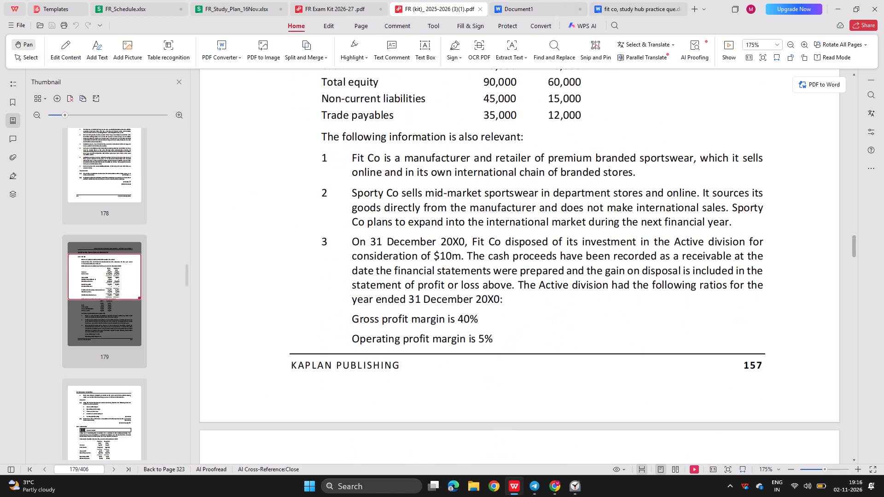
scroll(486, 245, "up", 1)
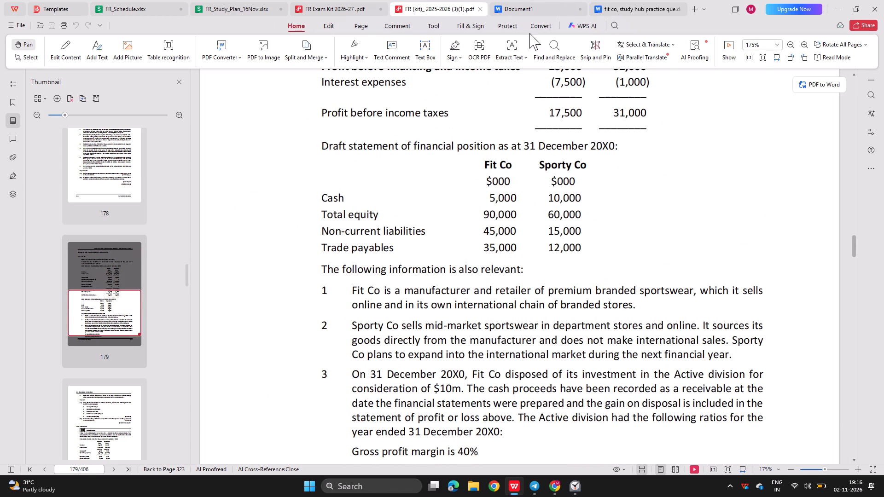
left_click(540, 0)
type("32000/60000+15000")
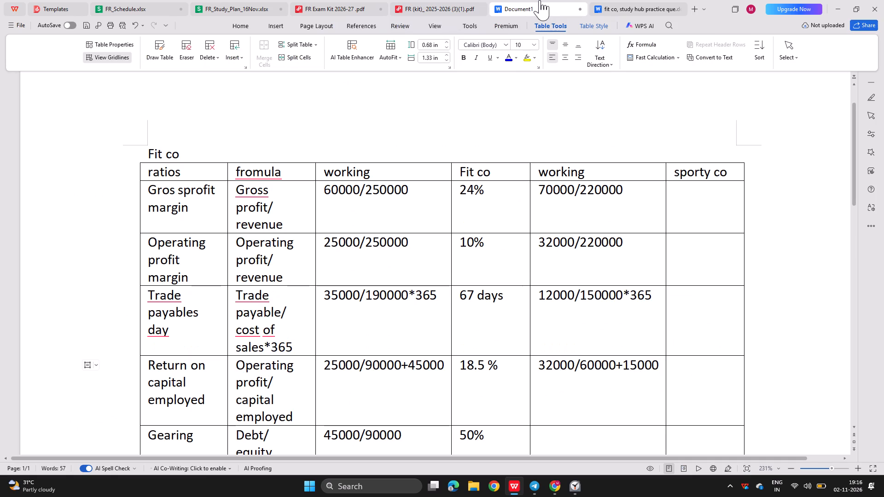
Enter Sporty Co's gearing working as 15000/60000.
key("Down")
type("15000/60000")
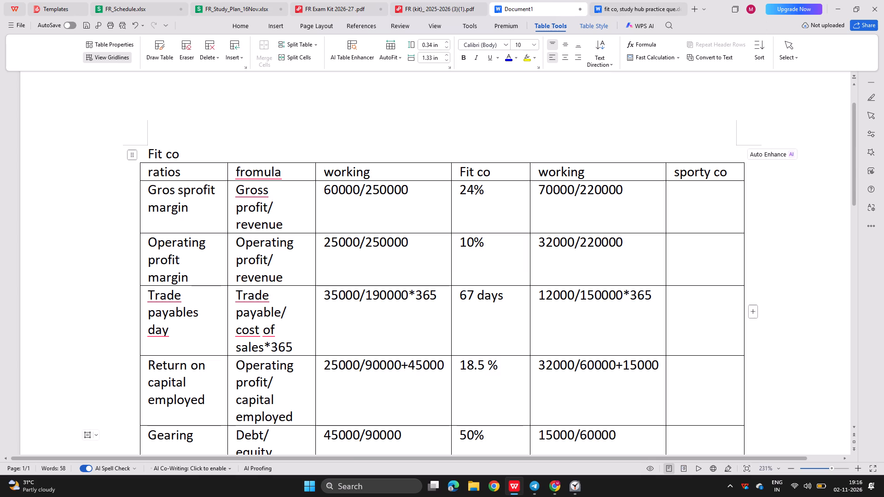
Look up Sporty Co's gross profit margin in the fit co study hub document and enter it as 31.8% in Document1's table.
left_click(714, 191)
left_click(650, 0)
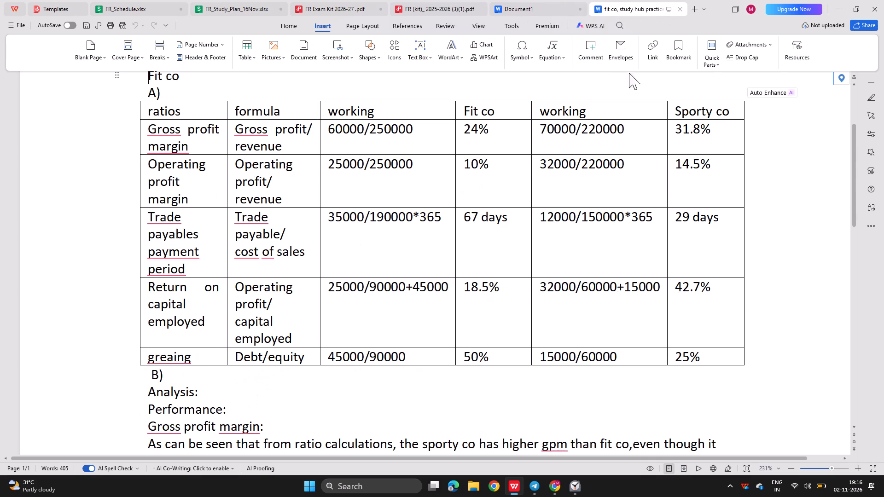
left_click(523, 0)
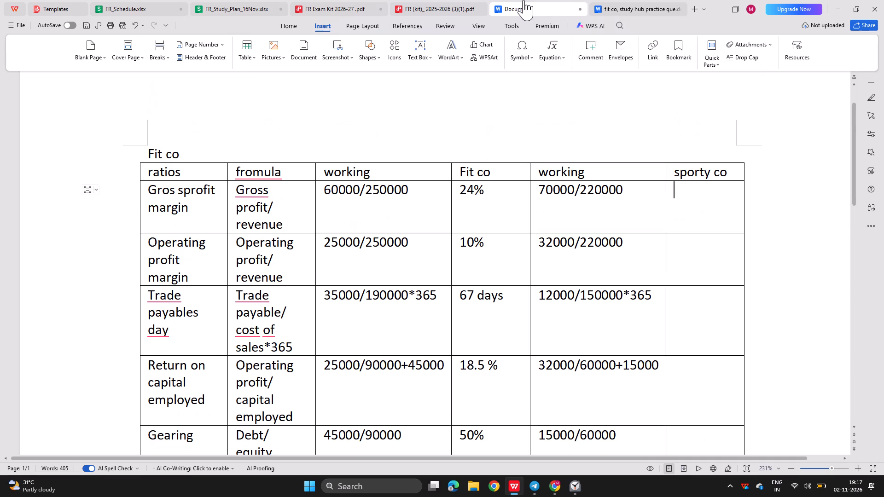
type("31.8")
left_click(523, 0, "shift")
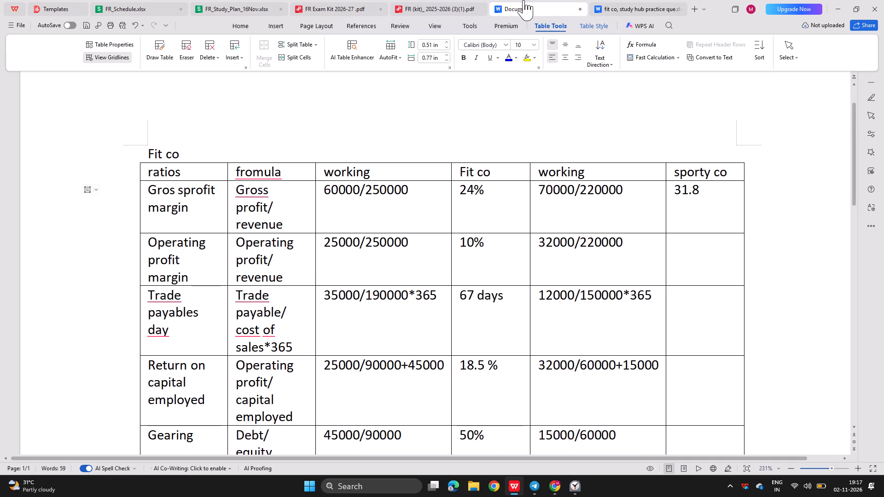
key("shift+percent")
Look up Sporty Co's operating profit margin in the study hub document and enter the result as 14.5%.
key("Left")
key("Left")
key("Down")
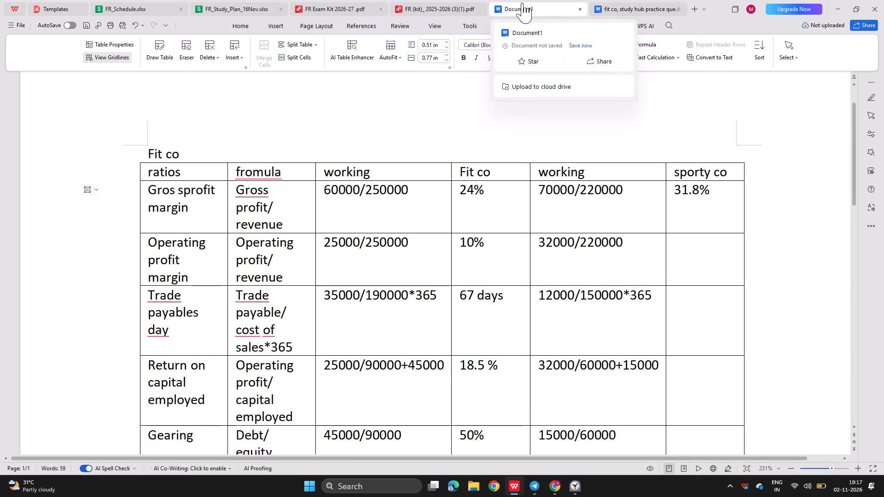
left_click_drag(693, 0, 641, 0)
left_click(641, 0)
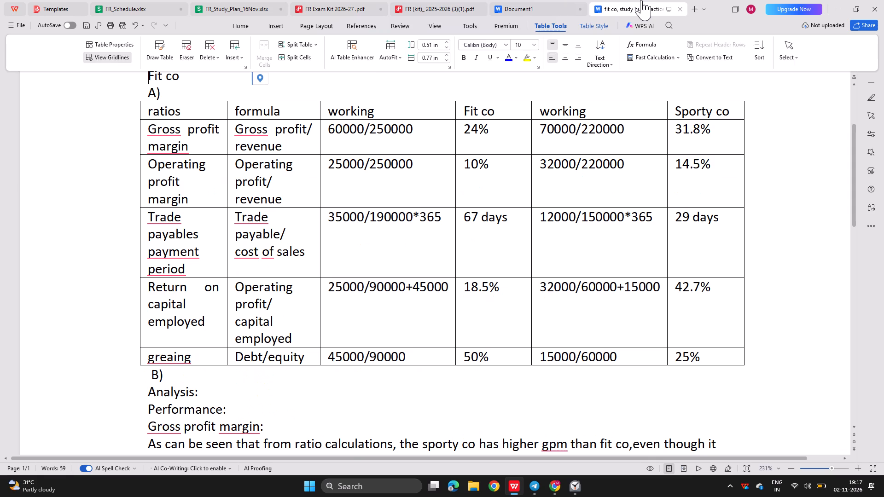
left_click(522, 4)
type("14.5%")
key("Down")
key("Up")
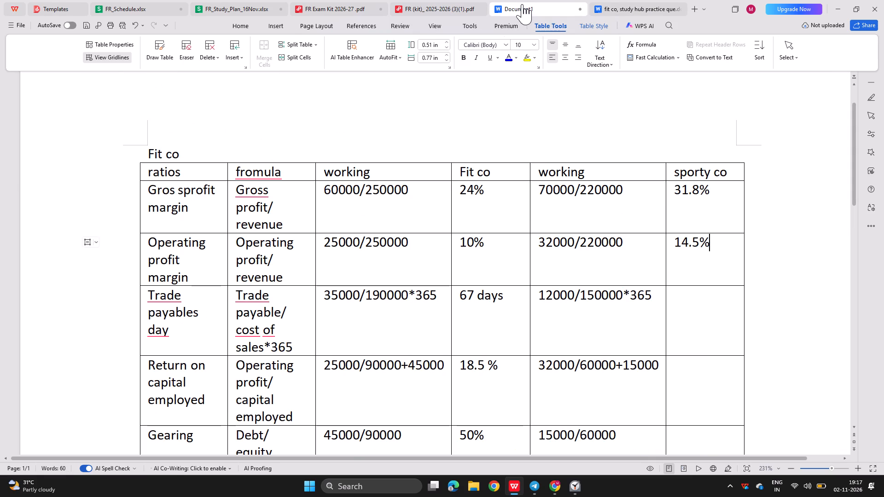
Look up Sporty Co's trade payables period in the study hub document and enter the result as 29 days.
key("Down")
left_click(628, 0)
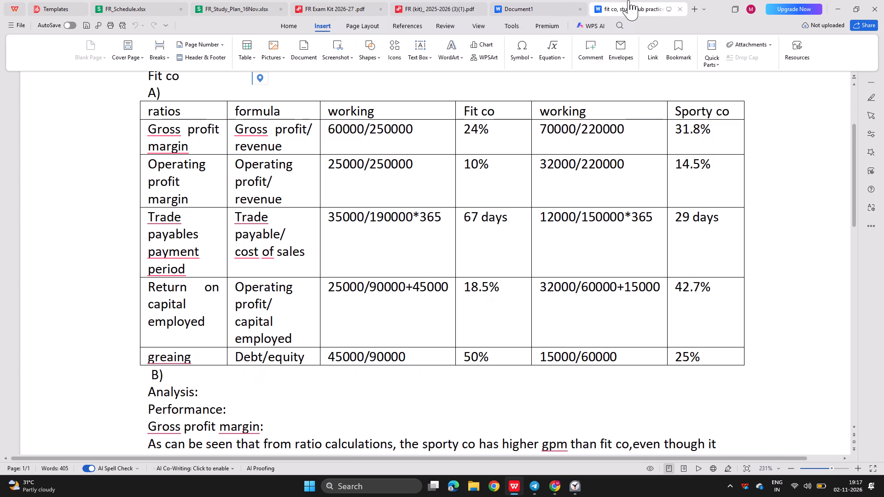
left_click(539, 0)
type("29 days")
Look up Sporty Co's return on capital employed in the study hub document and enter the result as 42.7%.
key("Down")
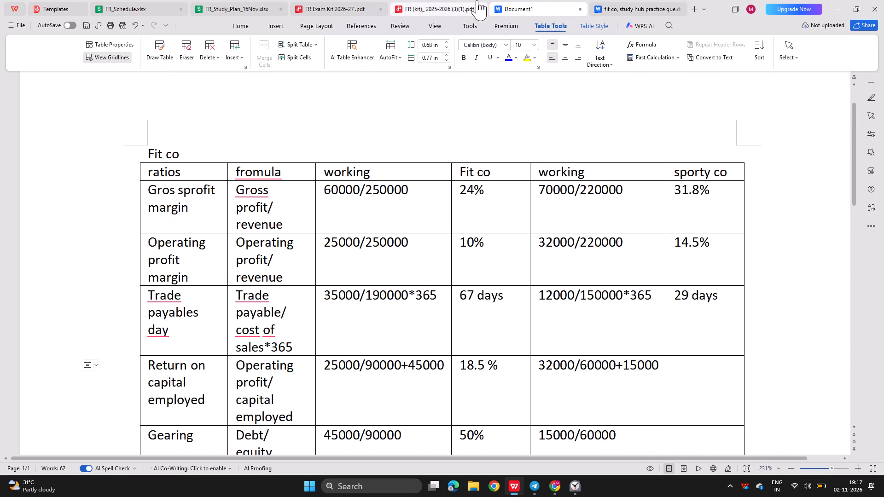
left_click(638, 0)
left_click(543, 0)
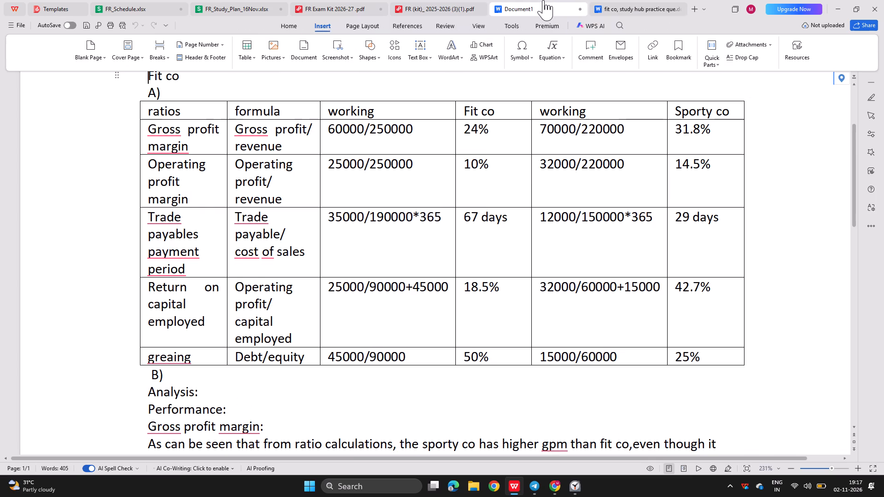
type("42.7%")
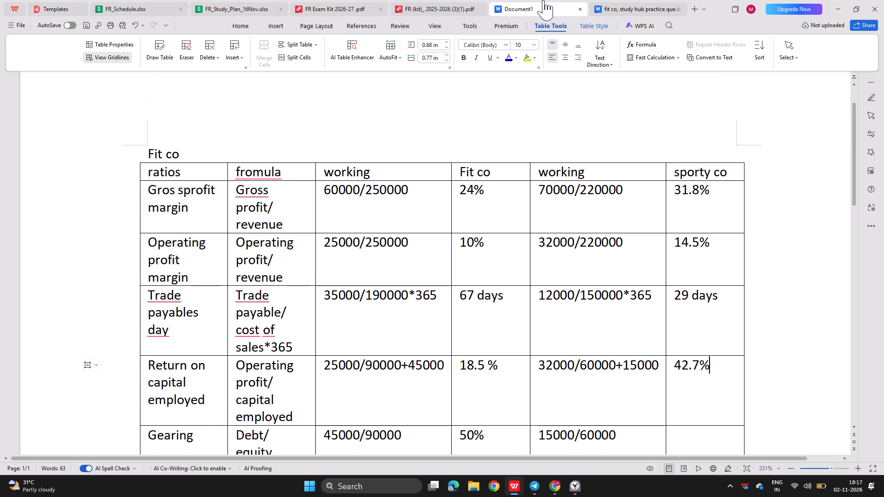
Look up Sporty Co's gearing in the study hub document and enter the result as 25% in the table's last row.
key("Down")
key("Down")
key("Up")
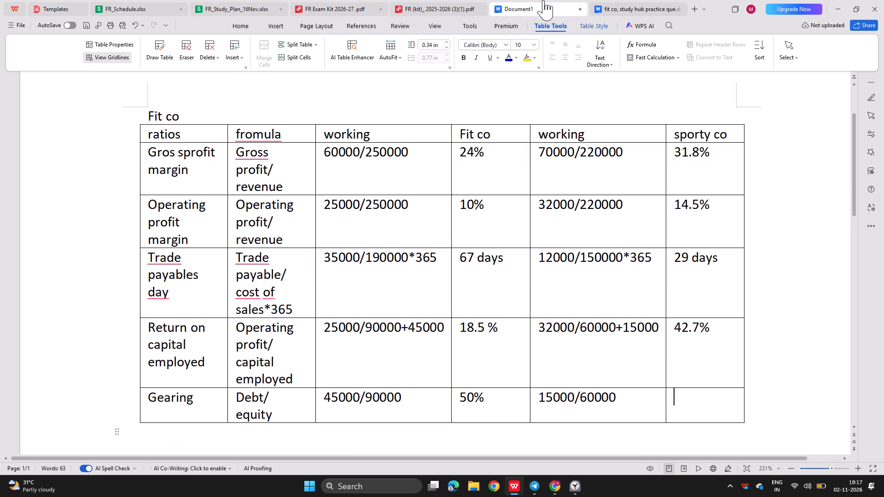
left_click(633, 0)
scroll(509, 228, "down", 1)
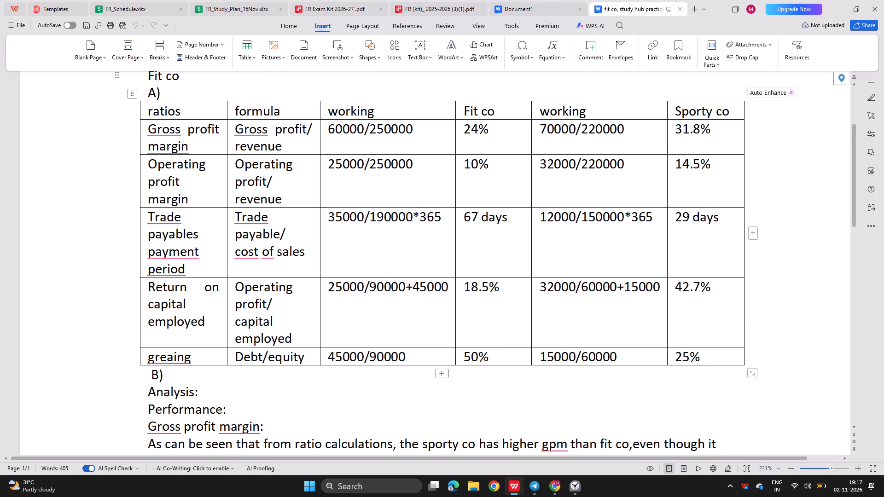
scroll(509, 228, "down", 1)
left_click(517, 0)
type("25%")
Read question 439's part (b) requirement in the FR (kit) PDF and check the time remaining in the Clock focus session.
scroll(381, 191, "down", 3)
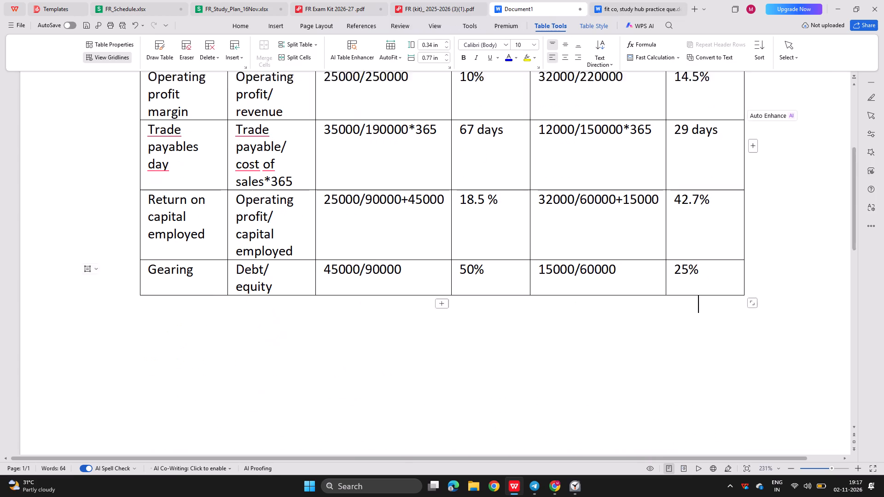
left_click(201, 274)
left_click(177, 289)
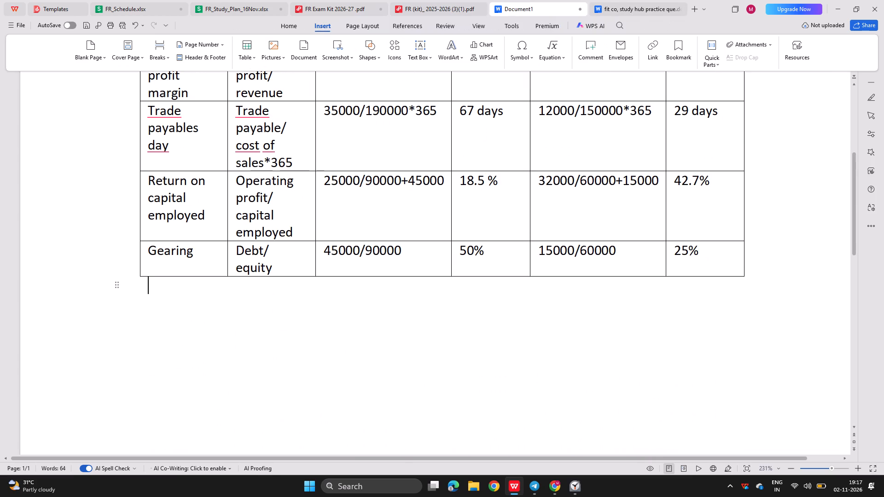
left_click(452, 5)
scroll(418, 239, "down", 1)
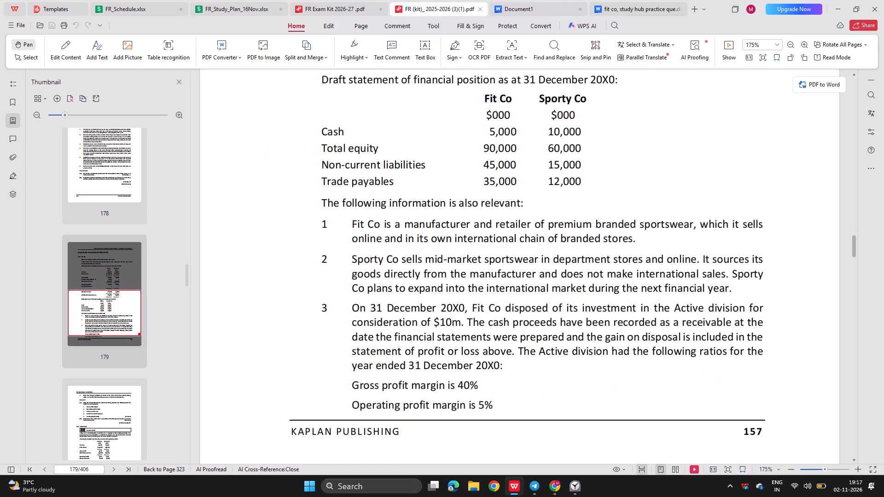
scroll(418, 239, "down", 3)
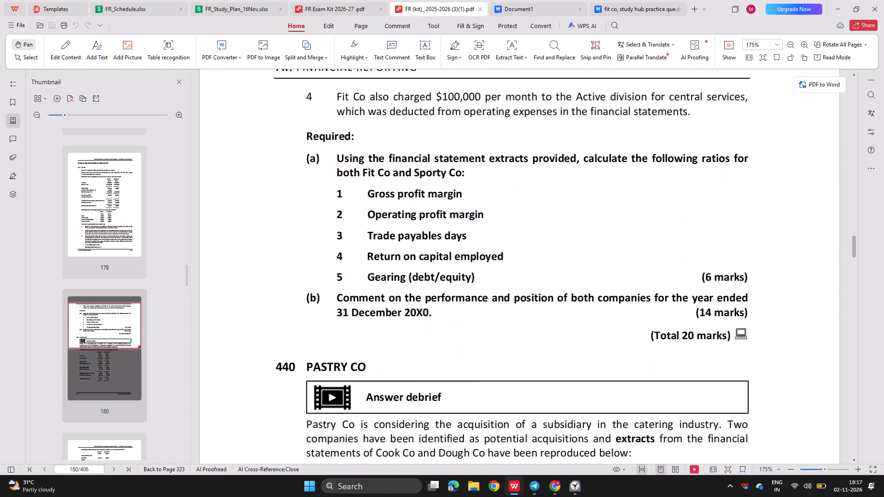
left_click(579, 491)
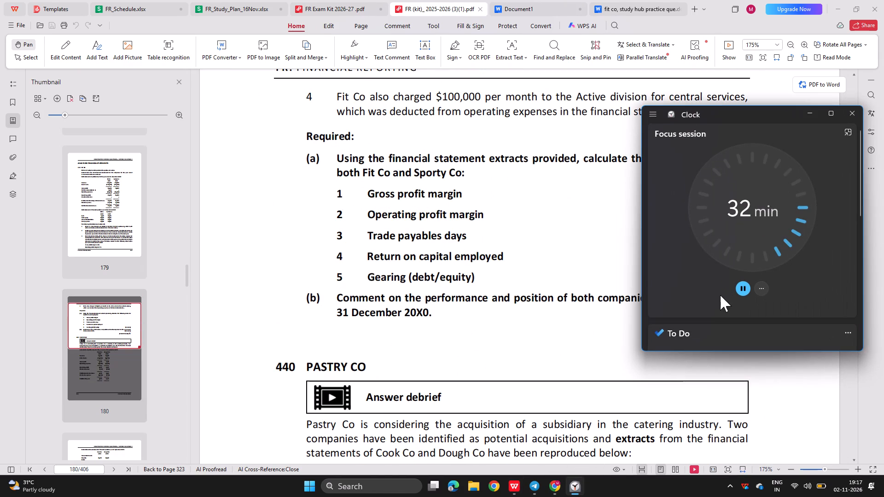
left_click(805, 118)
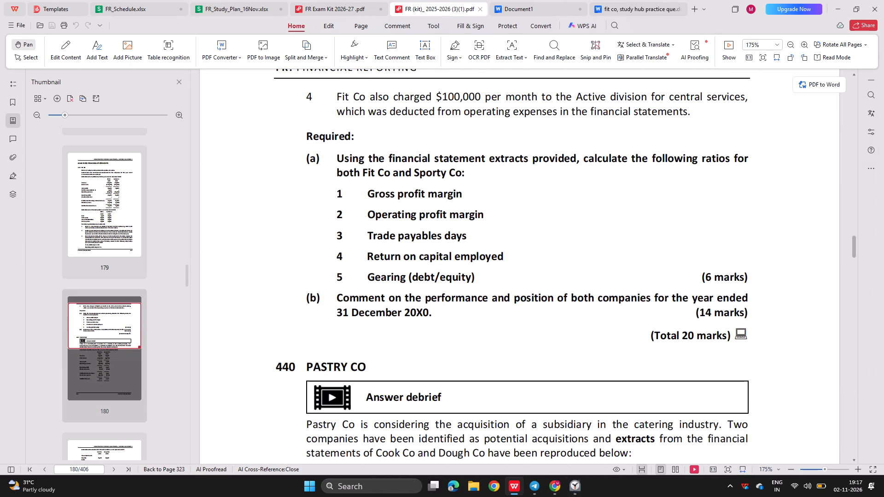
Examine how part B is laid out in the fit co study hub document and return to the end of Document1.
left_click(610, 0)
scroll(435, 231, "down", 1)
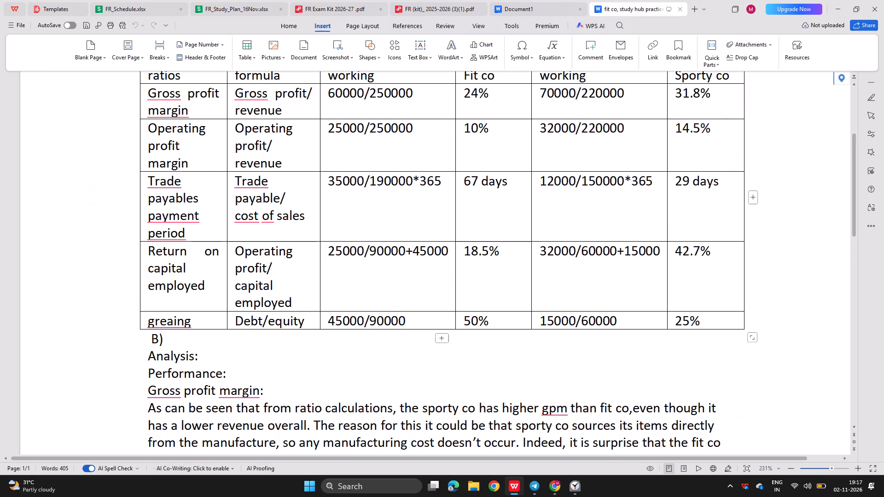
scroll(435, 231, "down", 2)
left_click(555, 0)
scroll(449, 298, "down", 1)
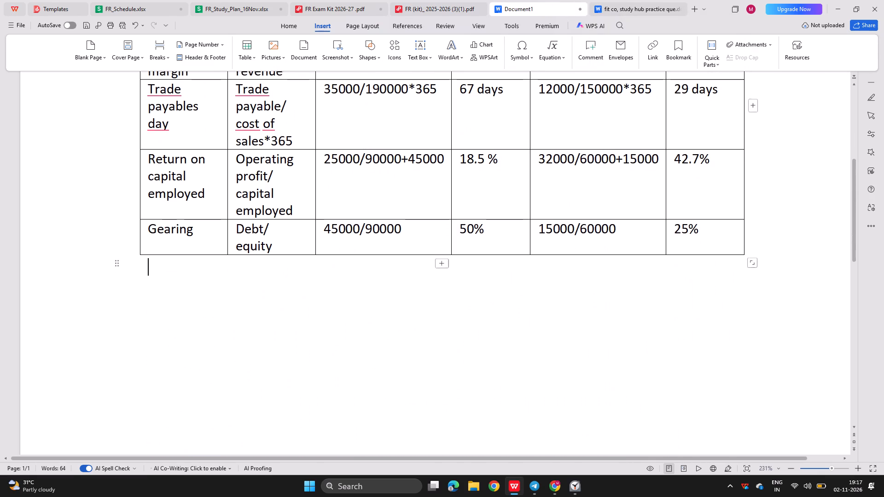
scroll(449, 298, "down", 1)
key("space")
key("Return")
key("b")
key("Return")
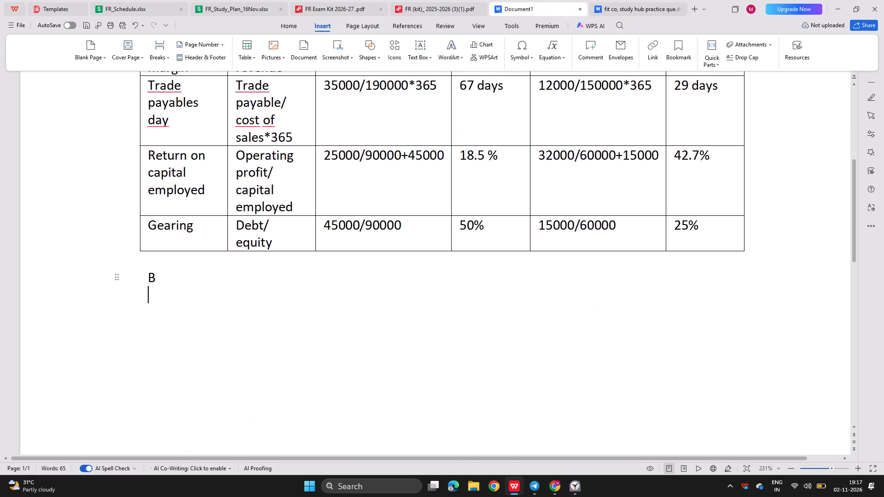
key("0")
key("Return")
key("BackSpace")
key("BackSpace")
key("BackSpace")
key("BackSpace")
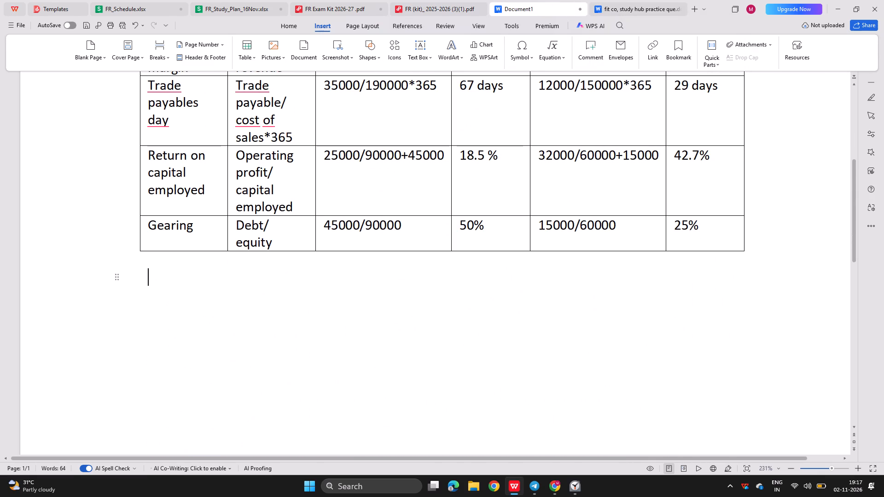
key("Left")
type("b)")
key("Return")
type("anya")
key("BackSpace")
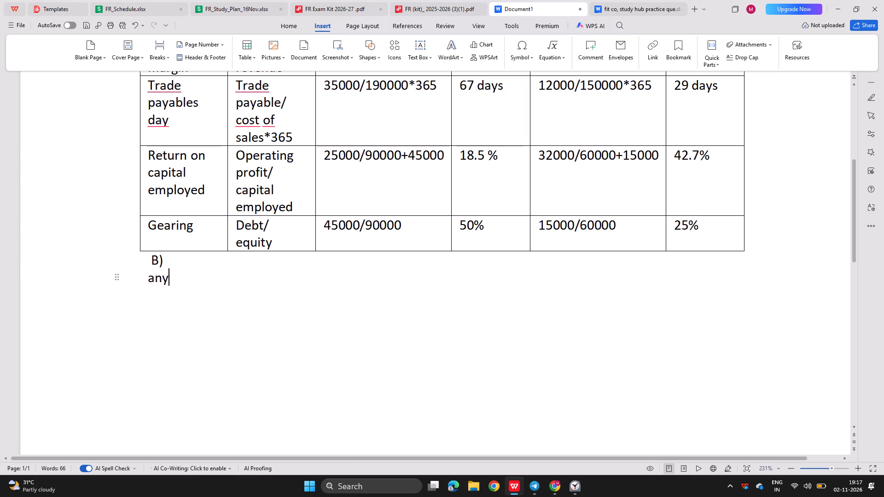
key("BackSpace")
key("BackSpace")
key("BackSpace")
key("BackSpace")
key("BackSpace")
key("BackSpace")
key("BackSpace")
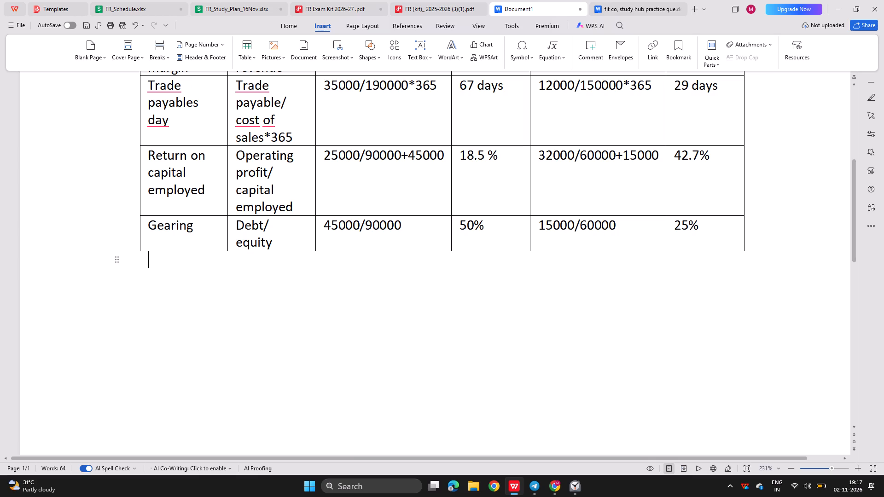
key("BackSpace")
Add the part heading "B) Analiysis" beneath the ratio table, leaving a blank line above it.
key("Return")
type("b) anayslis")
key("BackSpace")
key("BackSpace")
key("BackSpace")
type("islis")
key("BackSpace")
key("BackSpace")
key("BackSpace")
key("BackSpace")
key("BackSpace")
key("BackSpace")
key("BackSpace")
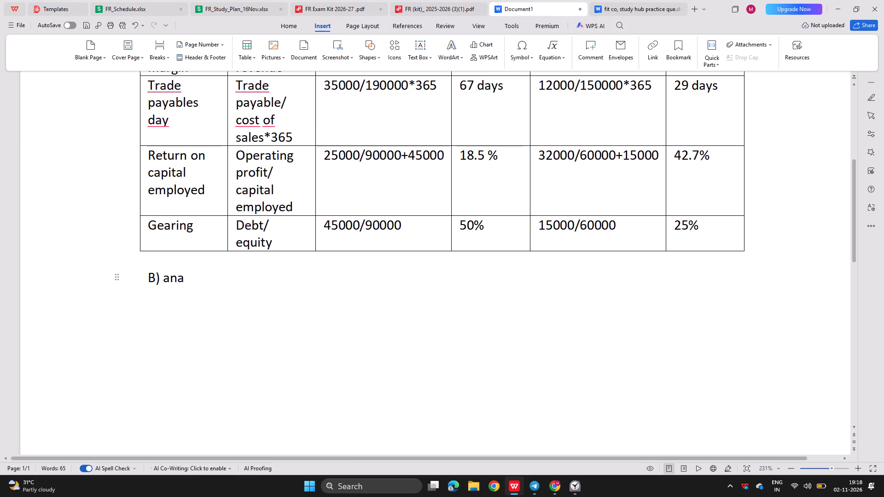
type("lisis")
key("BackSpace")
key("BackSpace")
key("BackSpace")
key("BackSpace")
key("BackSpace")
type("lisy")
key("BackSpace")
key("BackSpace")
type("ysis")
key("Return")
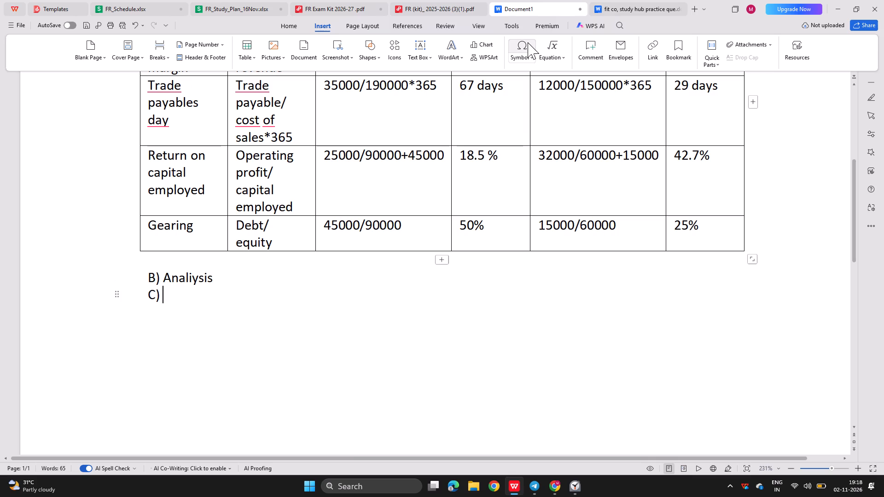
Check the heading's spelling in the study hub document and correct it to "B) Analysis:", removing the extra list line below.
left_click(599, 0)
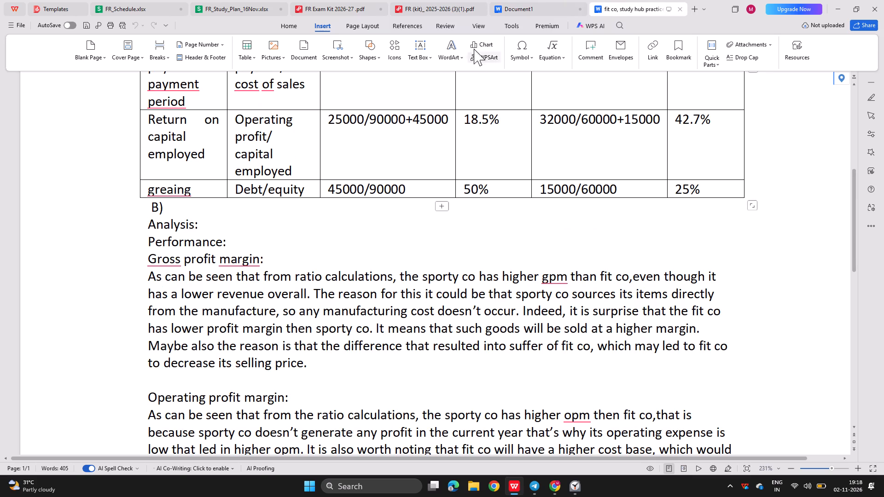
left_click(531, 0)
type("\\\\\\\\")
key("BackSpace")
key("BackSpace")
key("BackSpace")
key("BackSpace")
key("BackSpace")
key("BackSpace")
key("BackSpace")
key("BackSpace")
key("BackSpace")
key("BackSpace")
key("BackSpace")
key("BackSpace")
key("BackSpace")
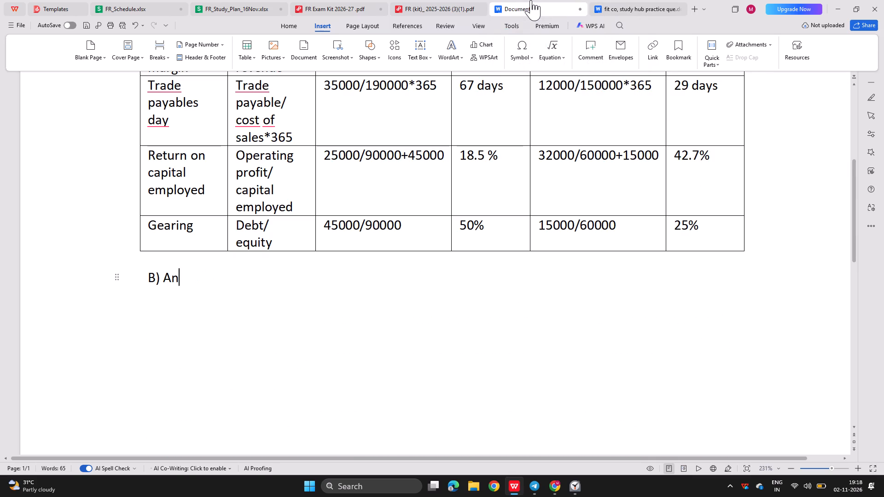
key("a")
left_click(636, 0)
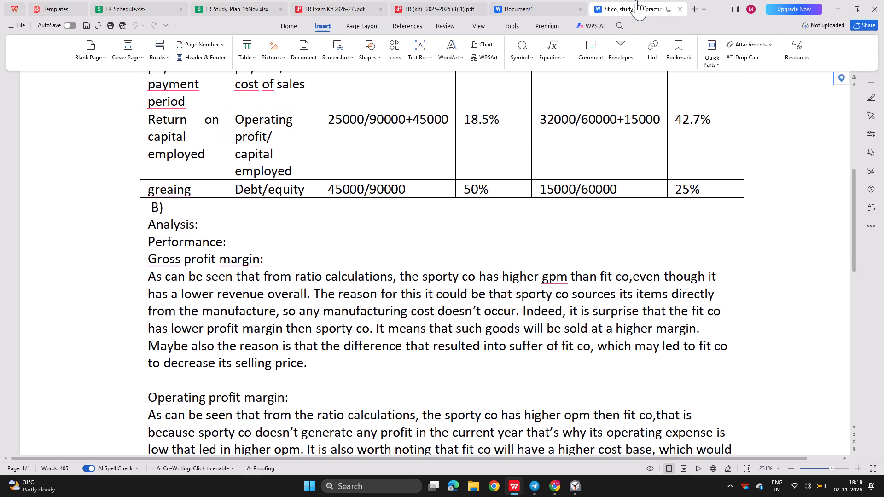
left_click(537, 2)
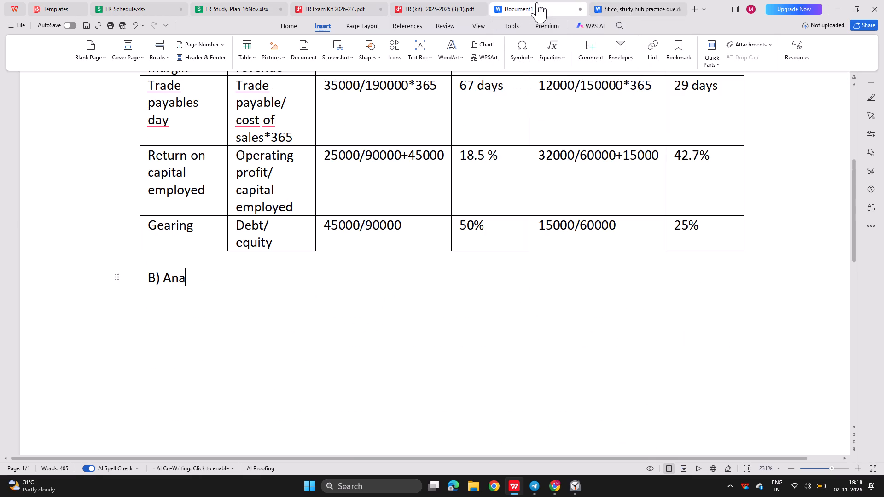
key("y")
key("BackSpace")
type("lysis:")
key("Return")
key("BackSpace")
key("BackSpace")
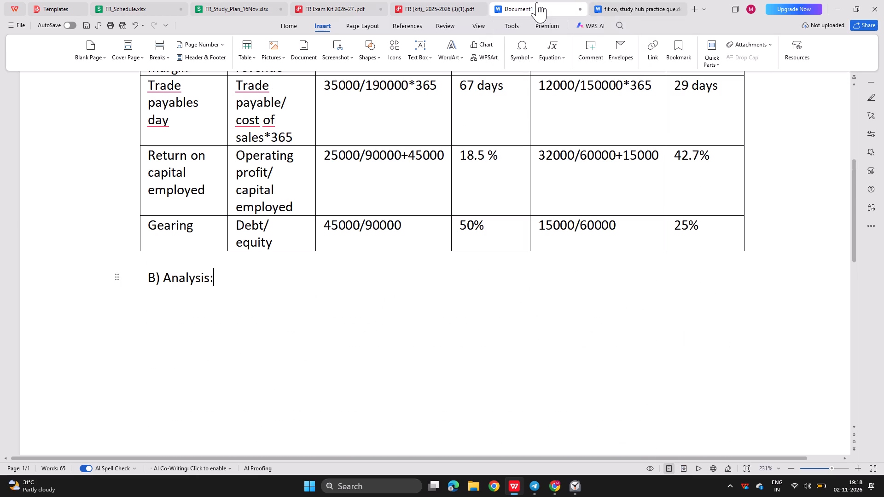
Start a new line under "B) Analysis:" in Document1 and check the part B performance commentary in the fit co study hub document.
key("Return")
key("Return")
left_click(459, 0)
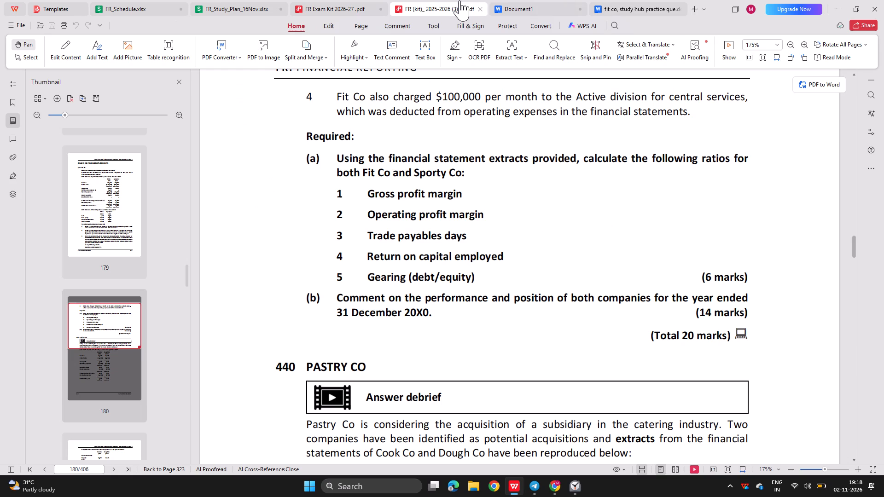
left_click(628, 0)
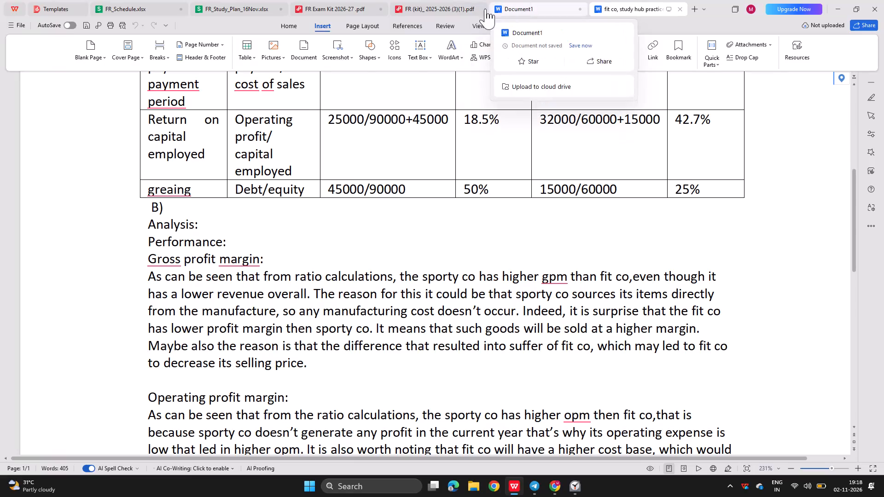
scroll(313, 298, "down", 1)
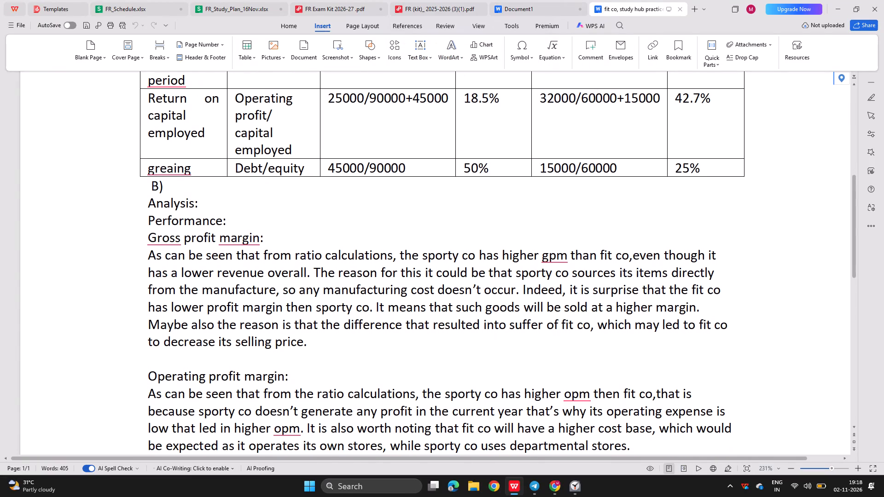
scroll(313, 298, "down", 1)
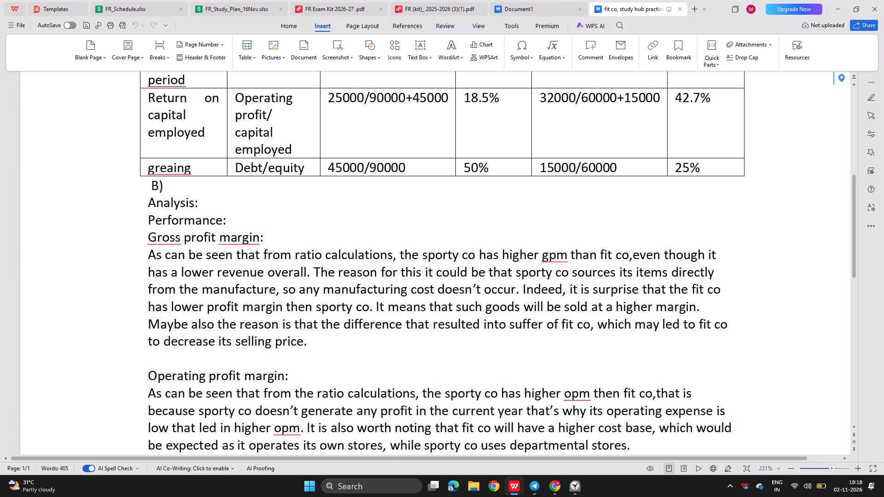
left_click_drag(143, 197, 302, 349)
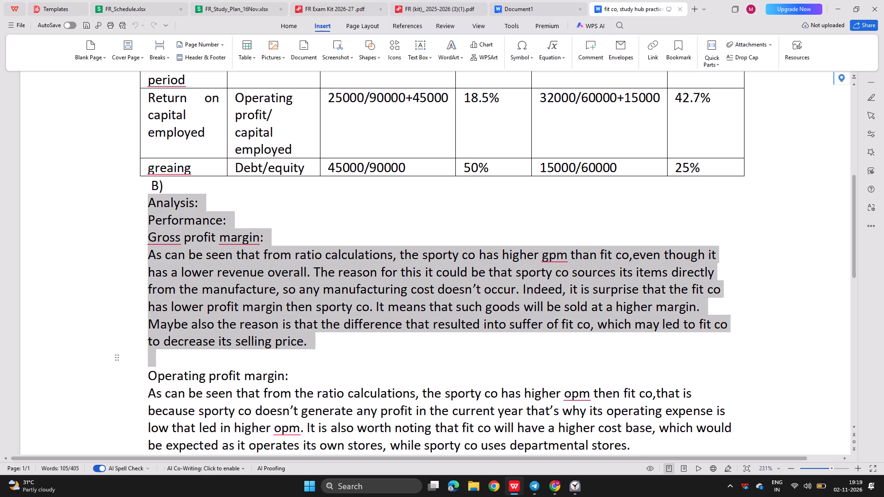
left_click(291, 353)
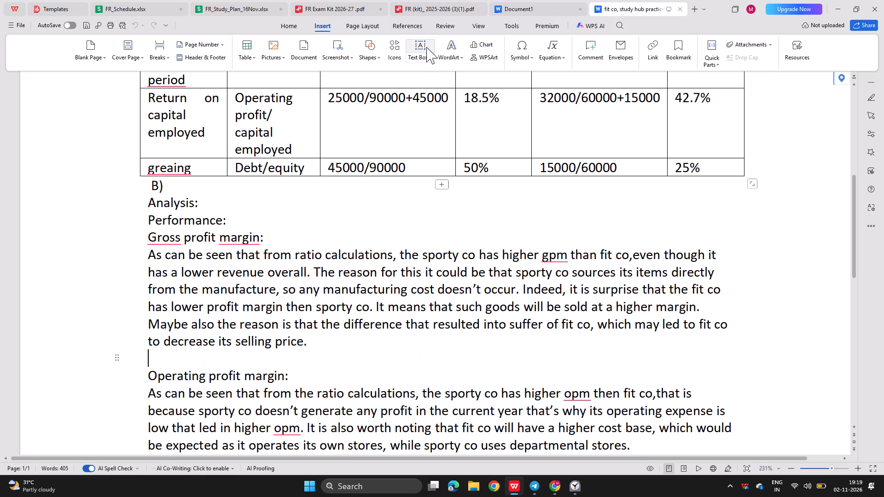
left_click(538, 0)
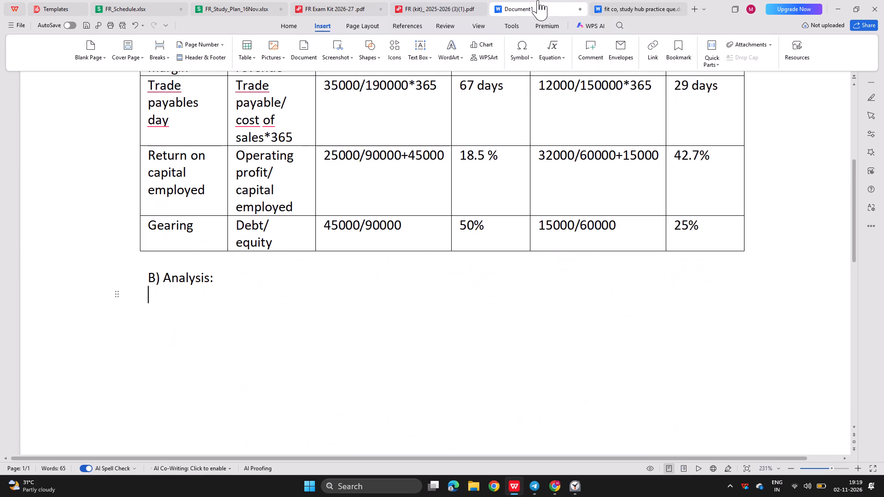
Review question 439's requirements, financial statement extracts and notes in the FR (kit) PDF against the ratio table in Document1.
left_click(426, 0)
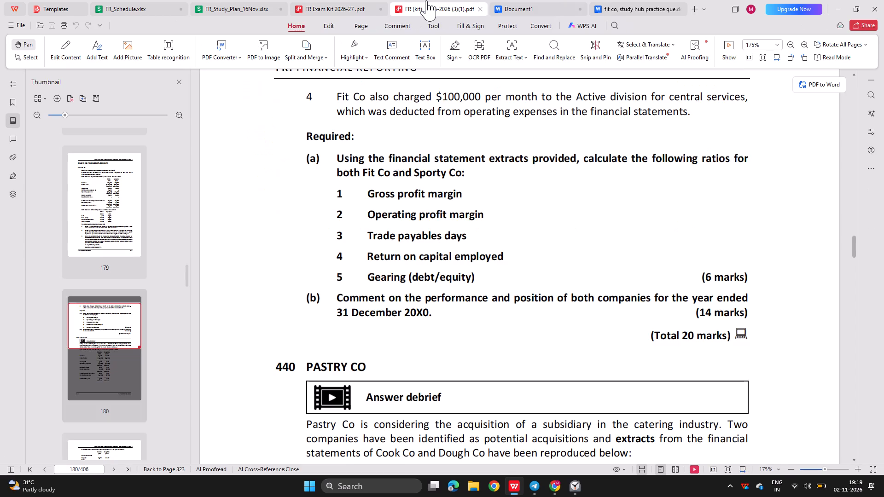
scroll(406, 198, "up", 1)
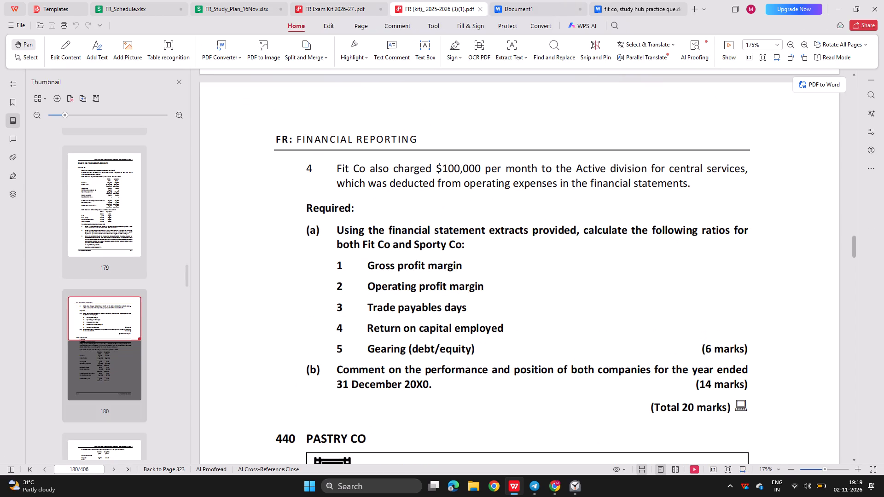
left_click(523, 0)
scroll(394, 187, "up", 4)
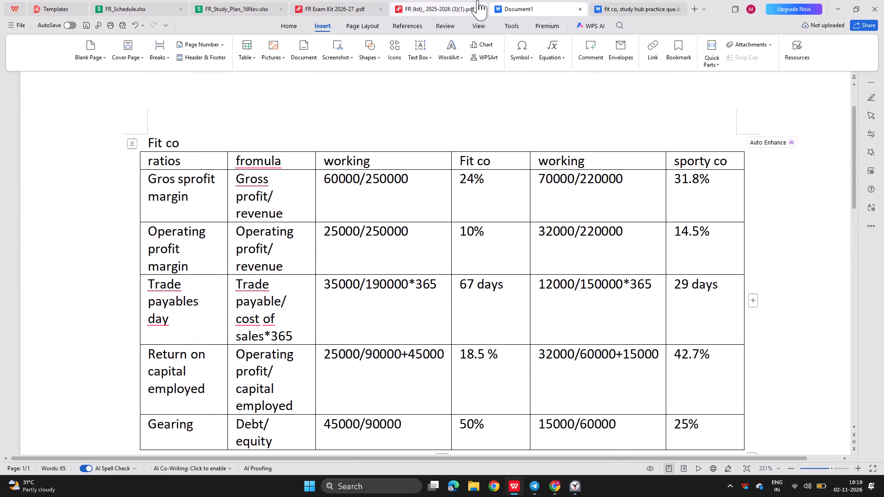
left_click(429, 0)
scroll(399, 231, "up", 2)
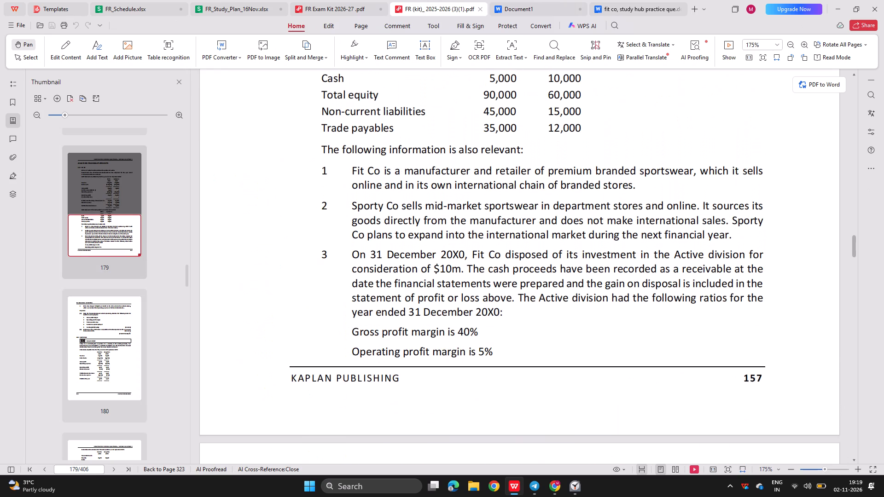
scroll(399, 231, "up", 2)
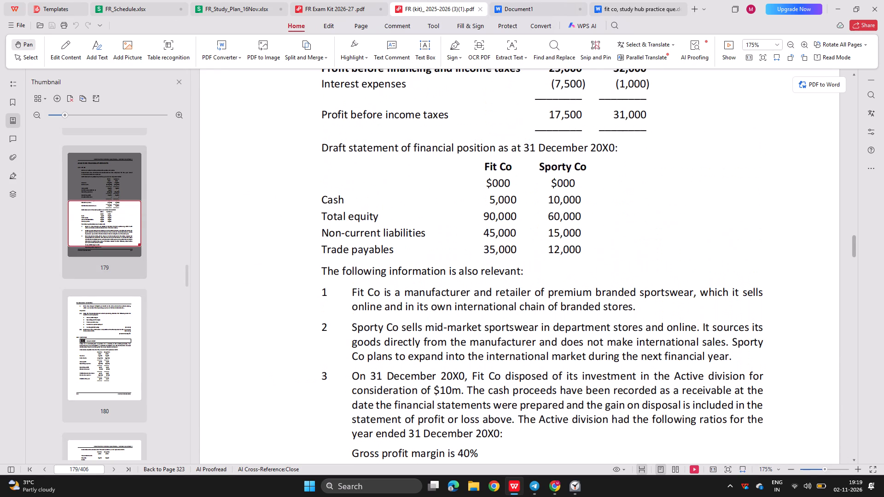
scroll(361, 301, "up", 2)
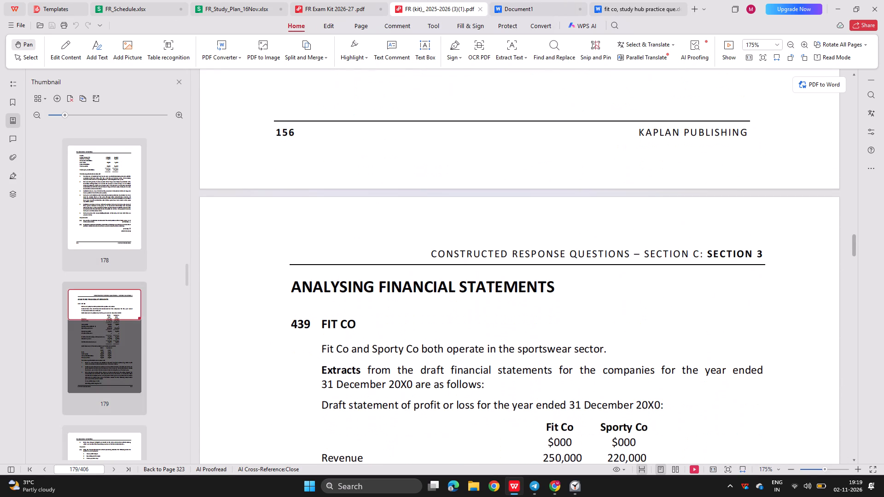
scroll(361, 301, "down", 5)
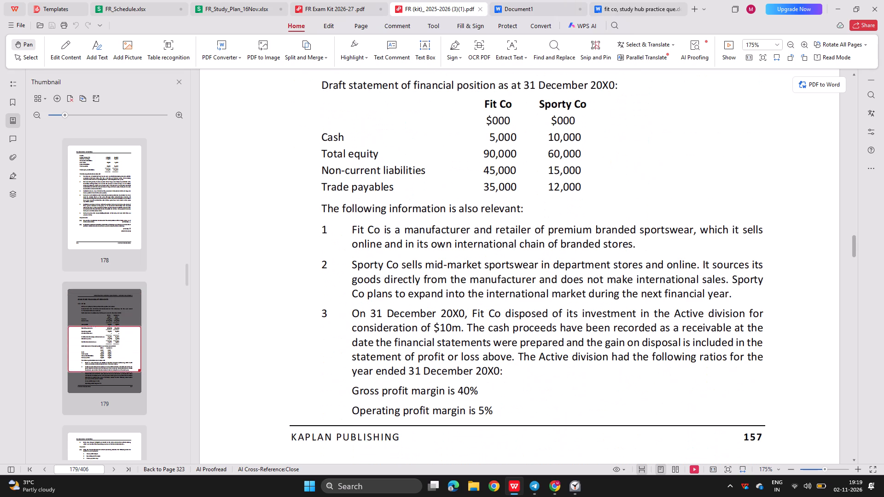
scroll(361, 301, "down", 1)
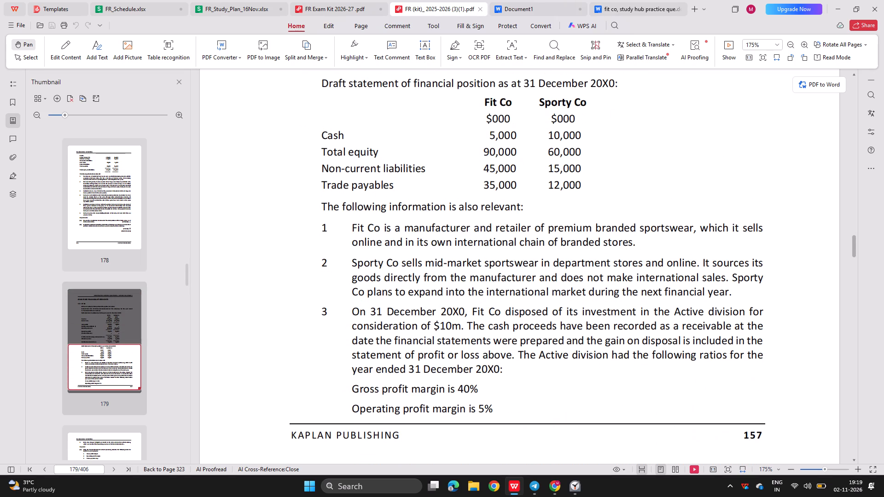
Copy notes 1 and 2 describing Fit Co and Sporty Co from the FR (kit) PDF into Document1 beneath "B) Analysis:".
left_click_drag(349, 259, 563, 258)
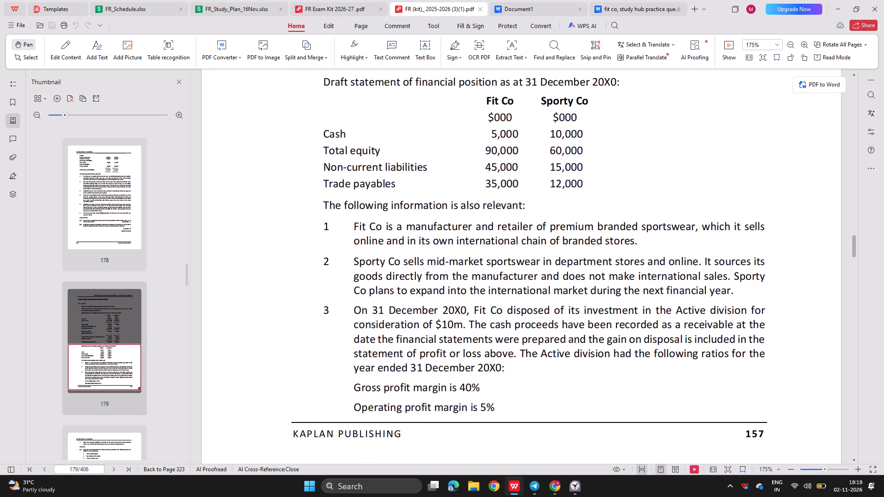
left_click_drag(563, 258, 556, 257)
left_click_drag(349, 217, 459, 258)
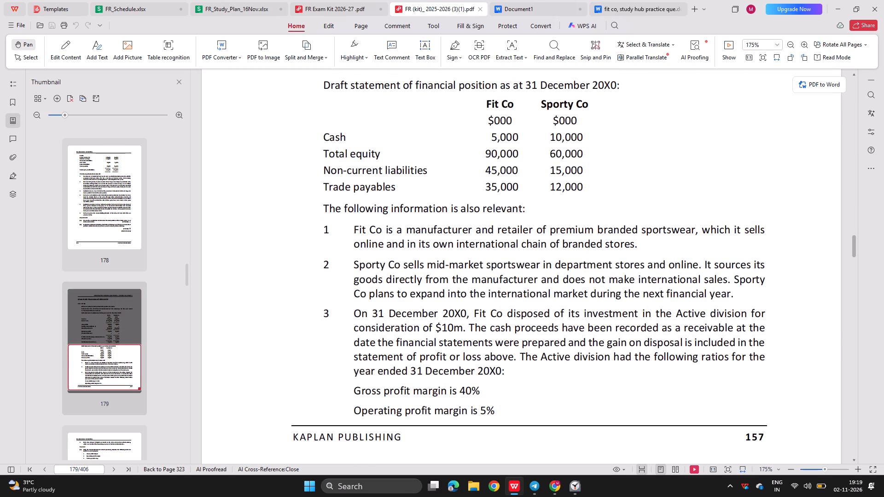
left_click_drag(459, 258, 379, 201)
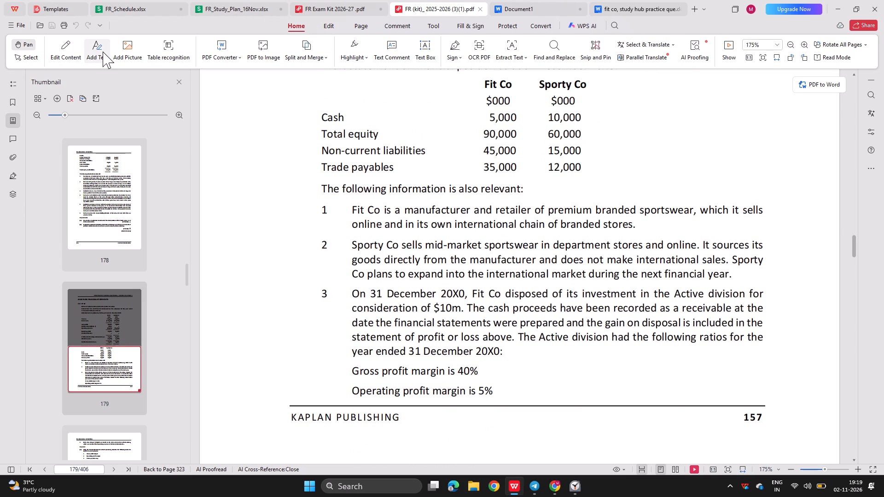
scroll(253, 86, "up", 1)
left_click(18, 56)
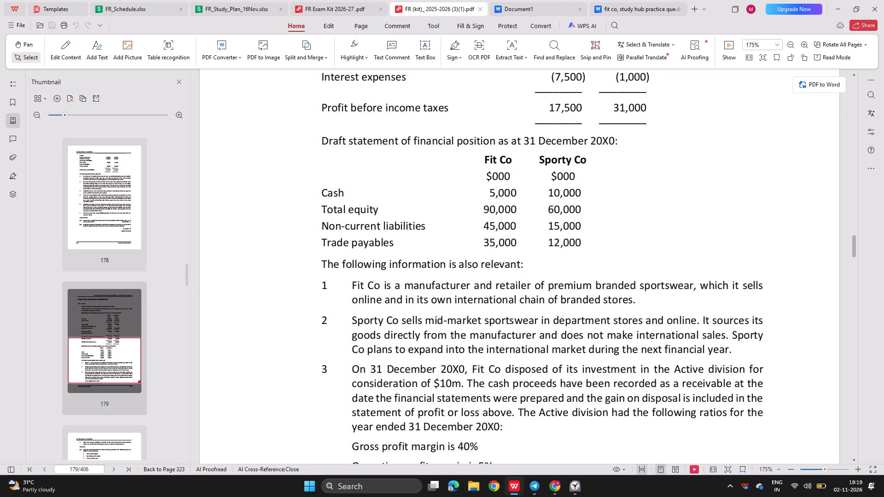
left_click_drag(357, 289, 643, 354)
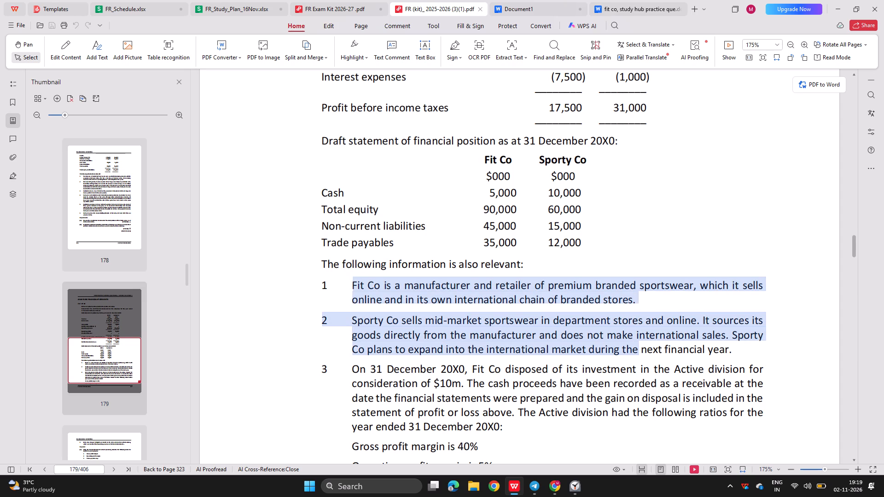
left_click_drag(643, 354, 743, 353)
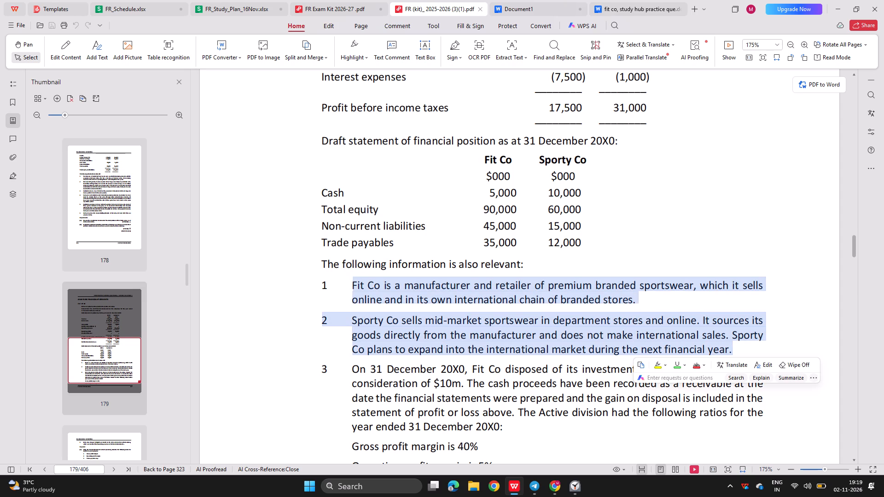
left_click(640, 368)
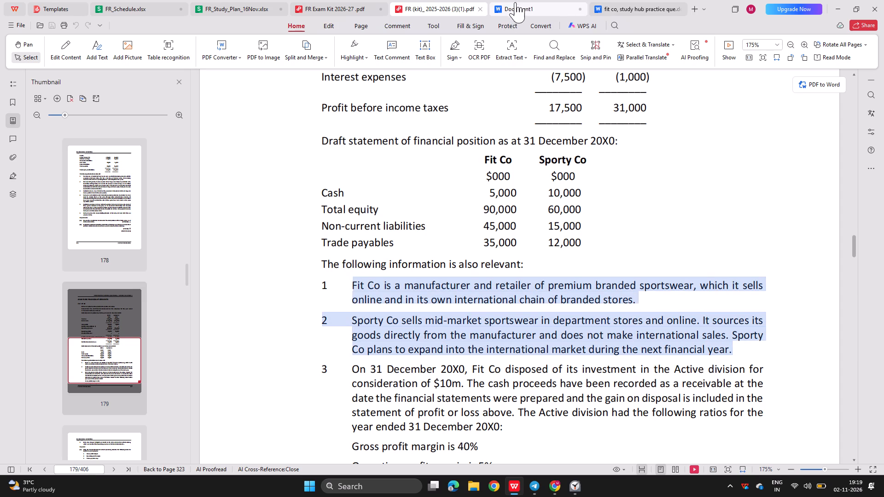
left_click(518, 0)
scroll(401, 185, "down", 6)
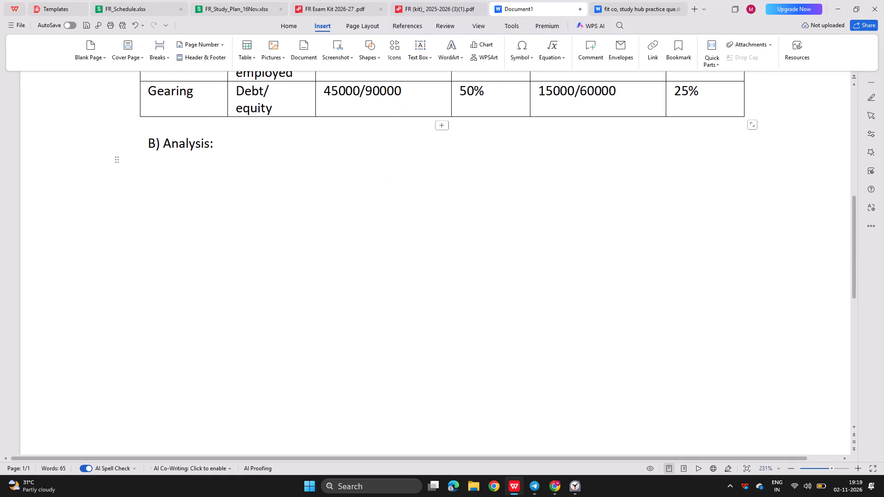
key("ctrl+v")
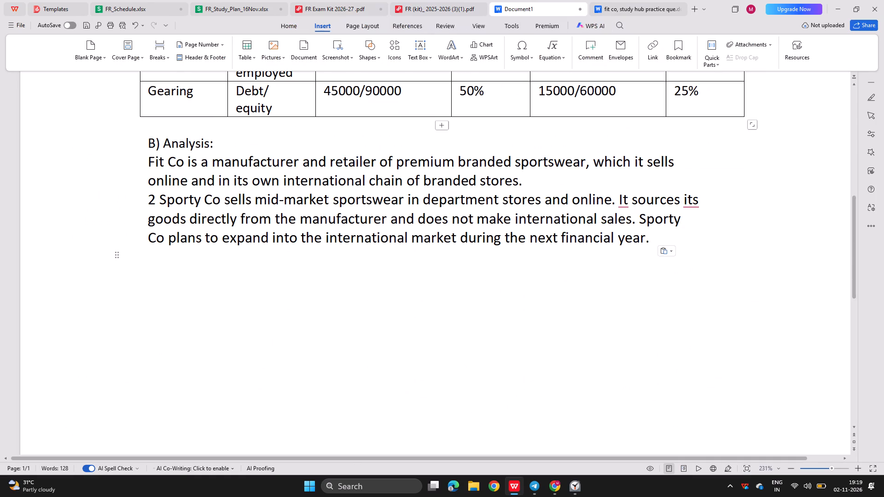
Compare the font size of the pasted company notes with that of the "B) Analysis:" heading and the blank line below.
left_click(240, 184)
left_click(291, 20)
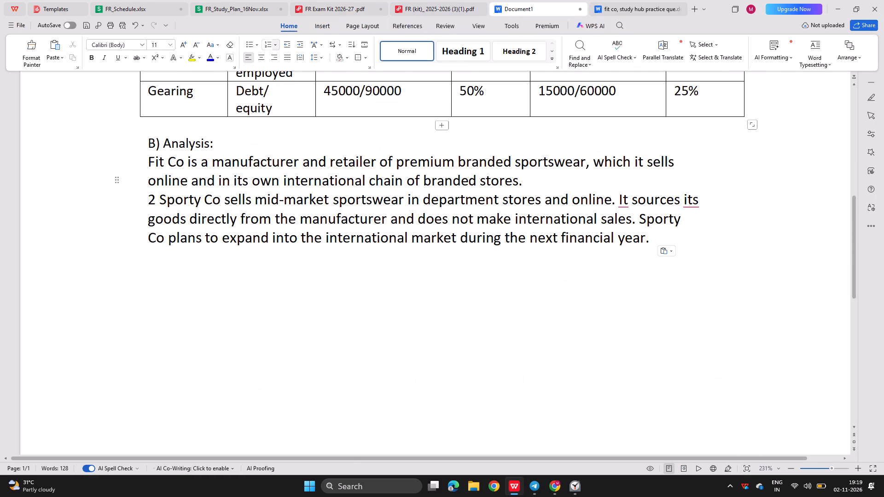
left_click(169, 165)
left_click(162, 288)
left_click(197, 167)
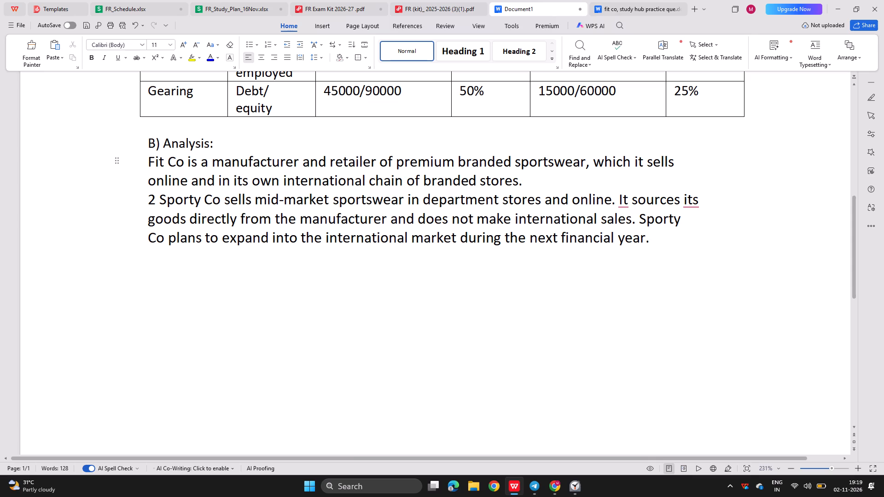
left_click(192, 144)
Copy the sportswear sector sentence and the draft financial statements extracts sentence from the FR (kit) PDF into Document1 below the company notes.
left_click(197, 277)
left_click(443, 2)
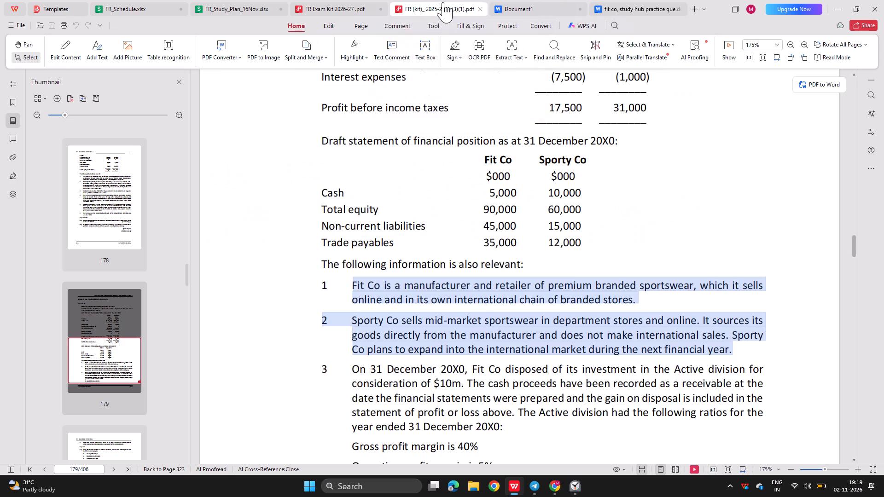
scroll(372, 204, "up", 1)
left_click(275, 234)
scroll(275, 234, "up", 3)
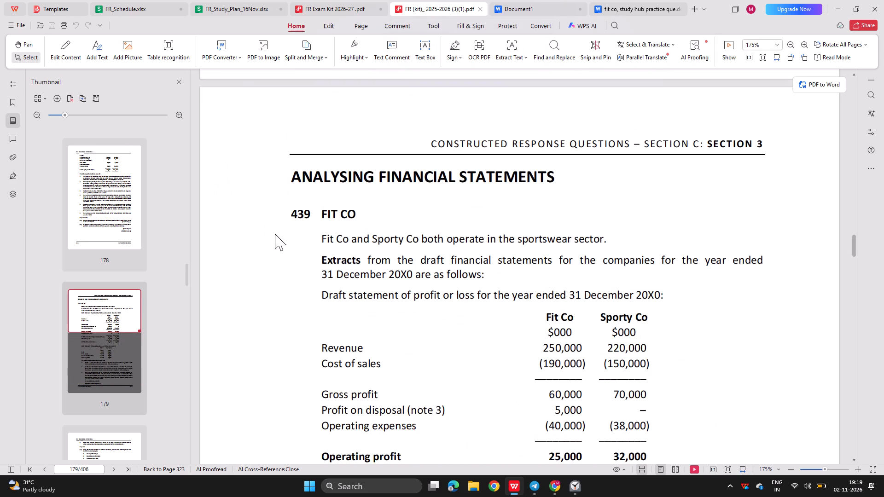
left_click_drag(322, 254, 485, 294)
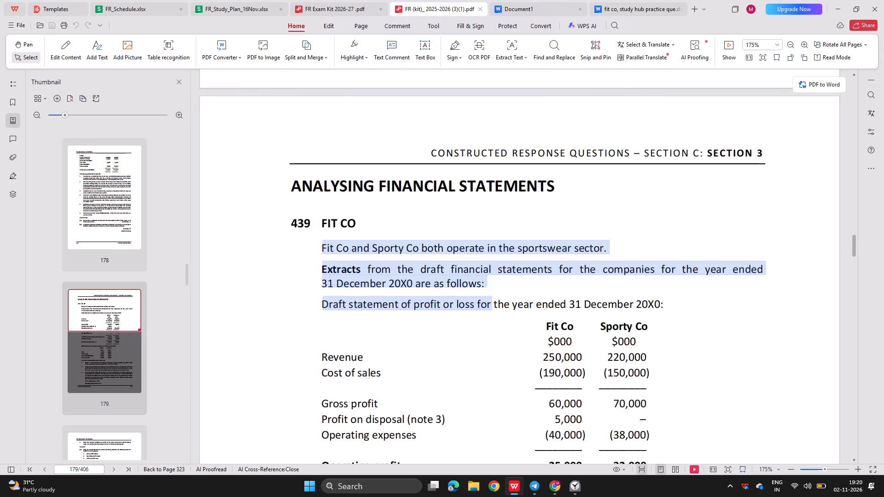
left_click_drag(485, 294, 512, 283)
scroll(574, 293, "right", 1)
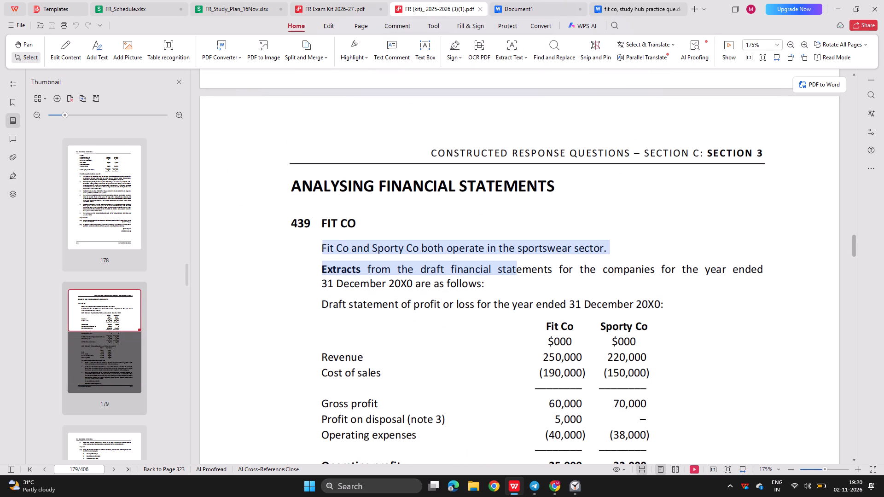
left_click_drag(512, 283, 482, 289)
key("ctrl+c")
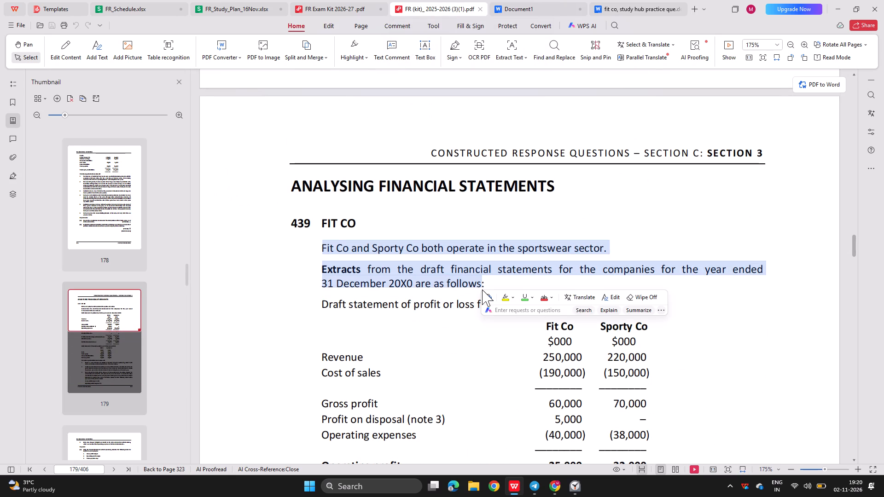
left_click(430, 320)
left_click(503, 0)
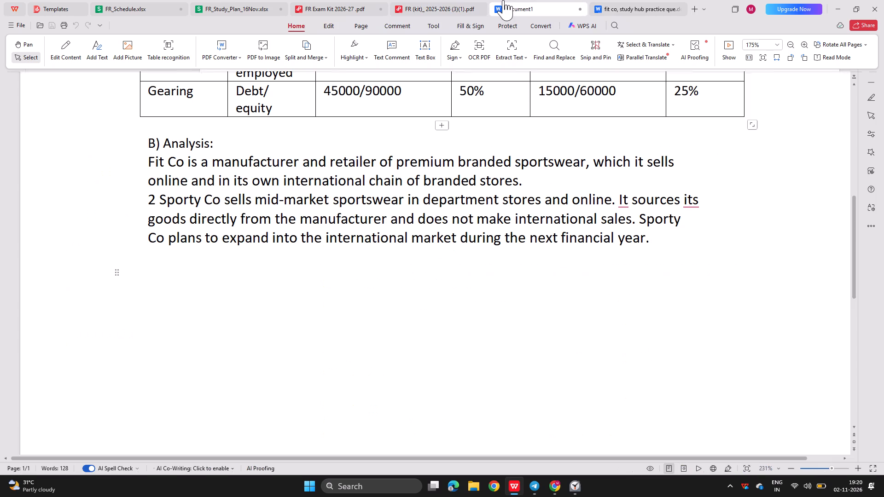
key("ctrl+v")
left_click(206, 263, "ctrl")
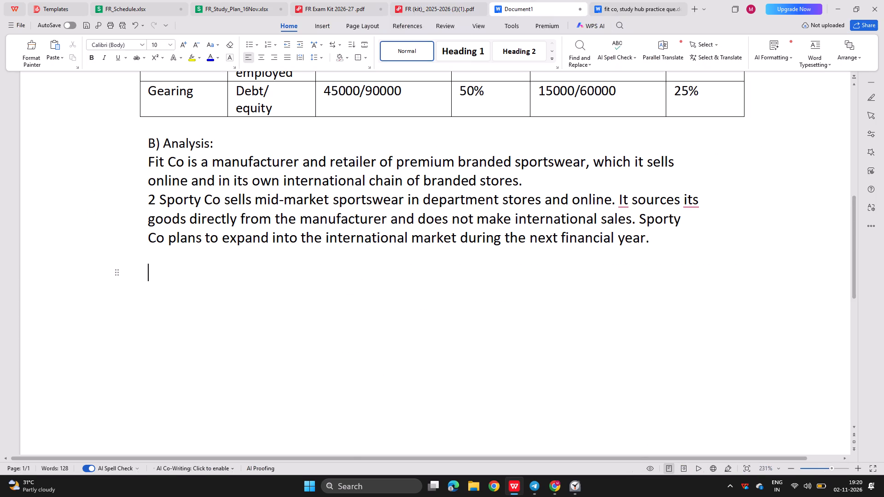
Remove the bold formatting from the word "Extracts" in the pasted text.
scroll(206, 263, "up", 1)
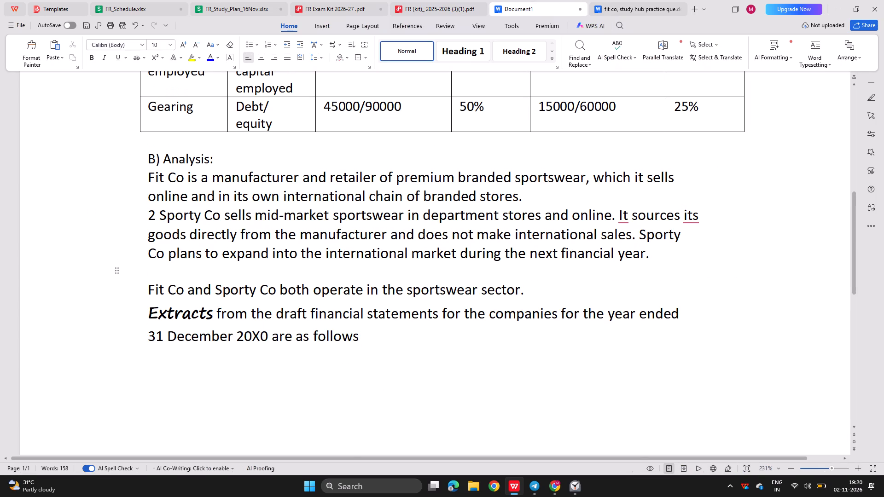
left_click(195, 317)
scroll(191, 347, "up", 2)
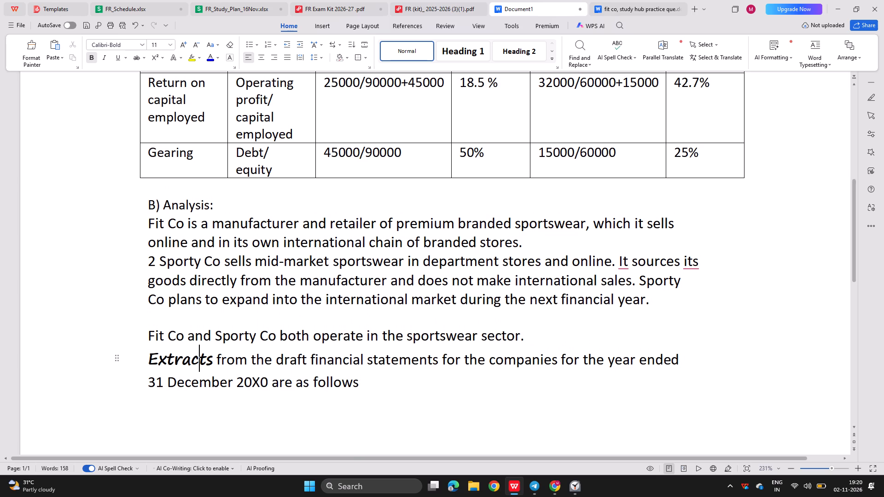
left_click_drag(210, 357, 149, 352)
left_click(89, 56)
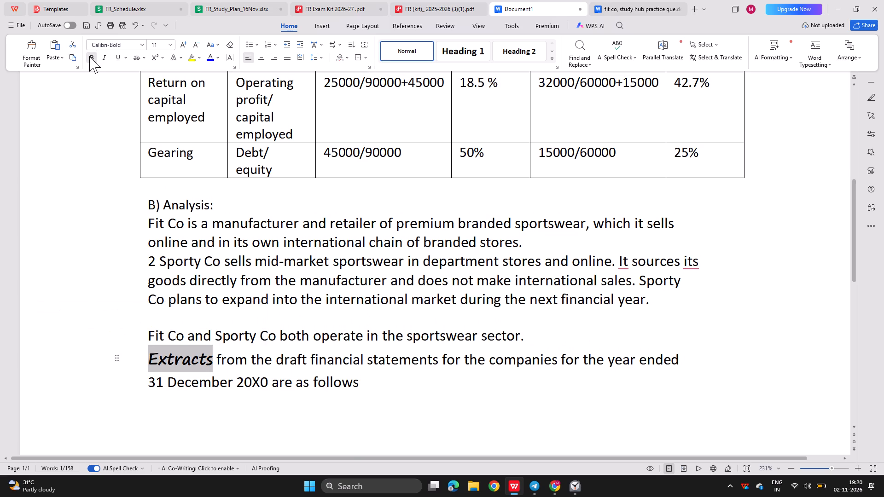
left_click(132, 304)
scroll(132, 304, "up", 1)
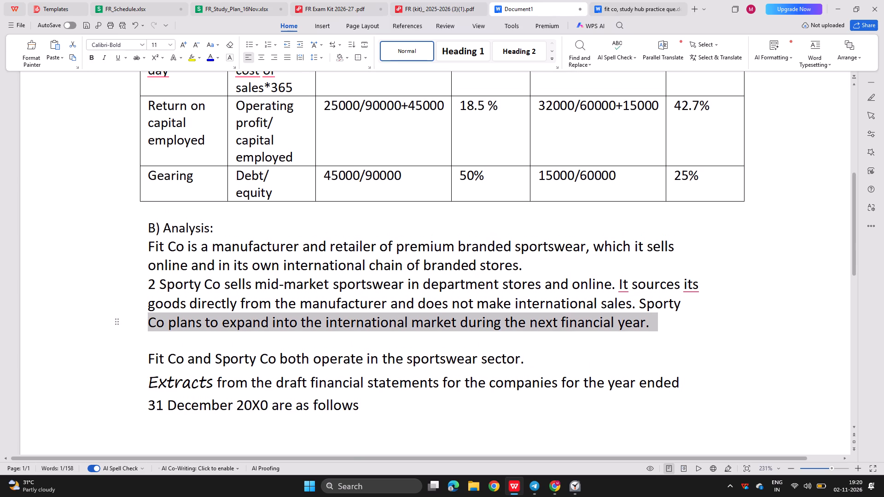
Move the sentence "Fit Co and Sporty Co both operate in the sportswear sector." onto its own line directly under "B) Analysis:".
left_click(154, 243)
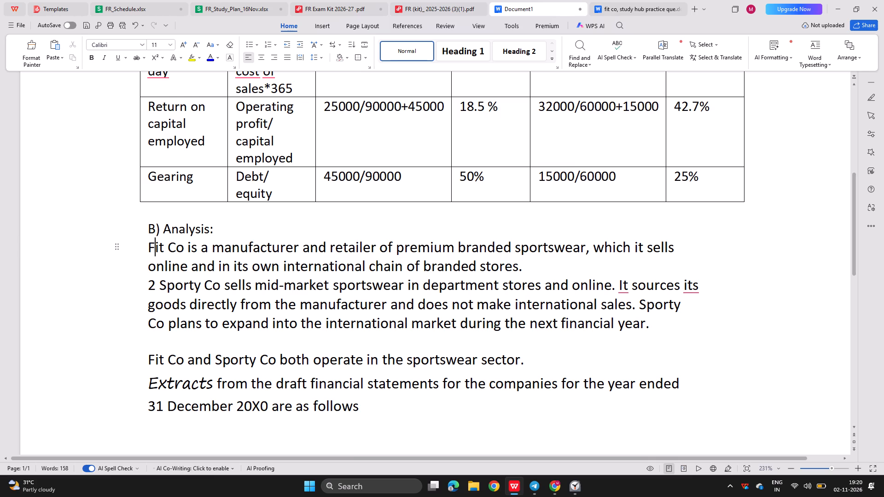
left_click_drag(148, 359, 451, 353)
scroll(367, 355, "right", 1)
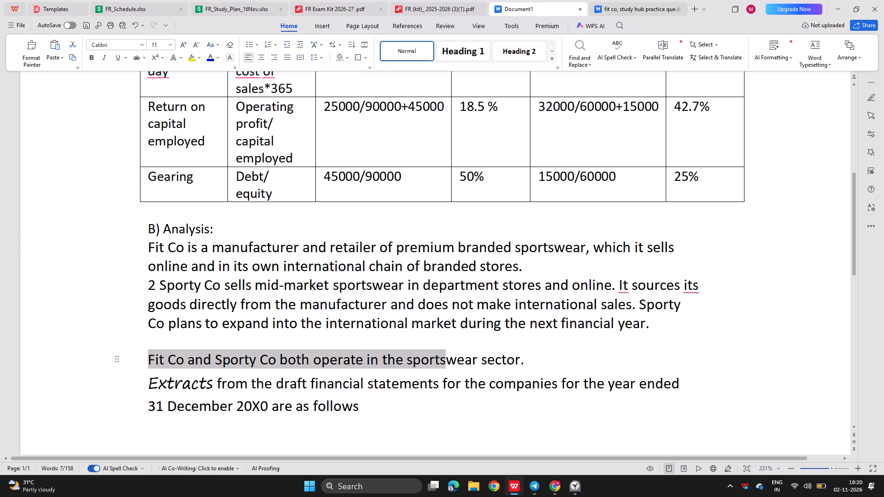
left_click_drag(451, 353, 518, 367)
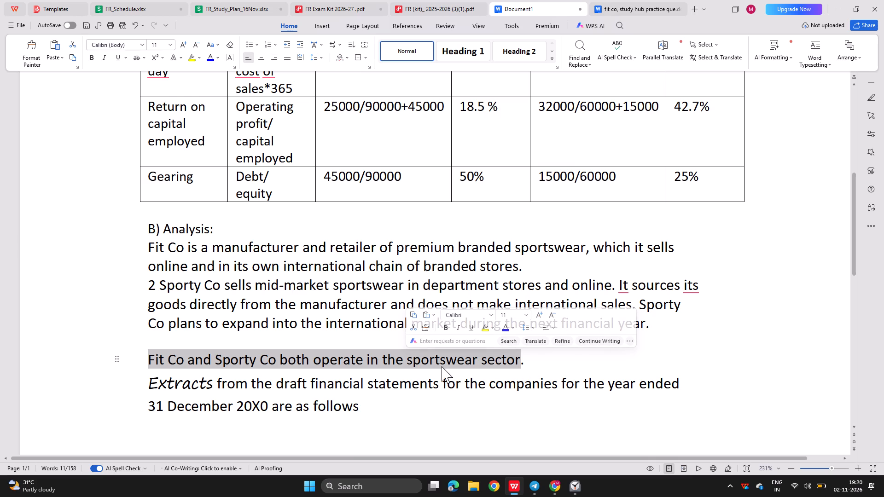
key("ctrl+x")
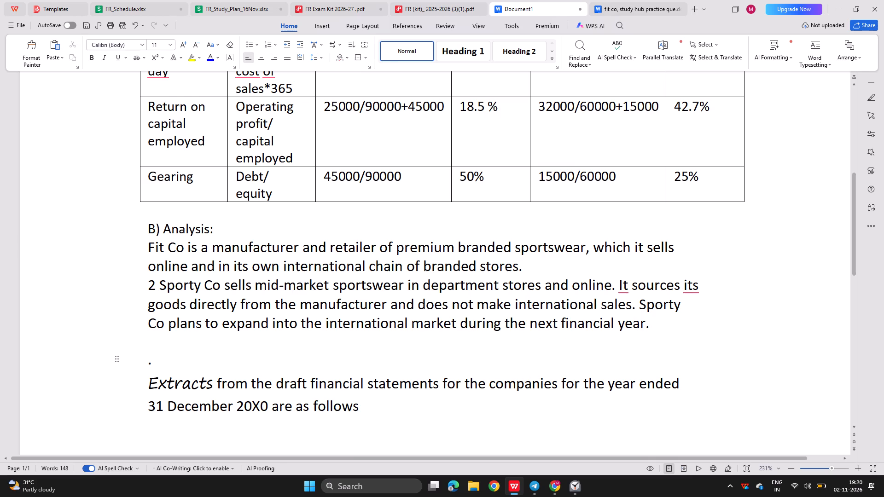
left_click(219, 232)
key("Return")
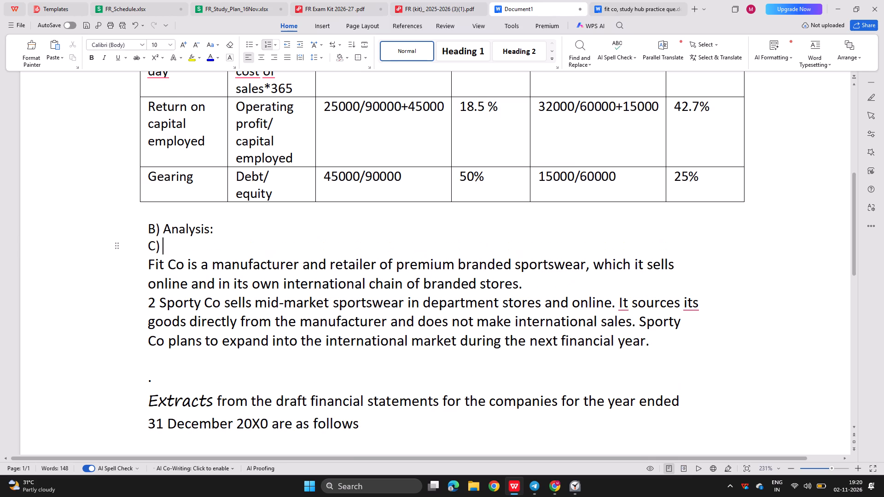
key("BackSpace")
key("BackSpace")
key("Return")
key("Return")
key("ctrl+v")
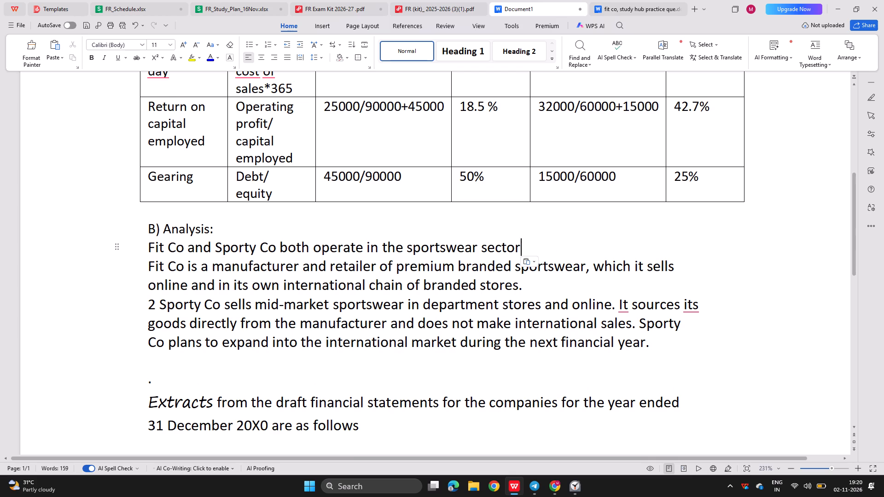
type(".4")
key("BackSpace")
Join the Fit Co description onto the sportswear sector sentence and remove the line break before "online".
left_click(143, 268)
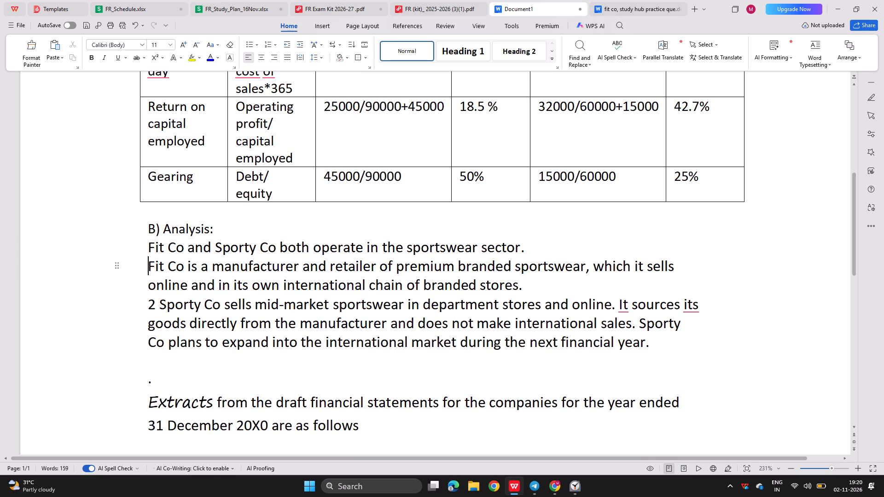
key("BackSpace")
key("space")
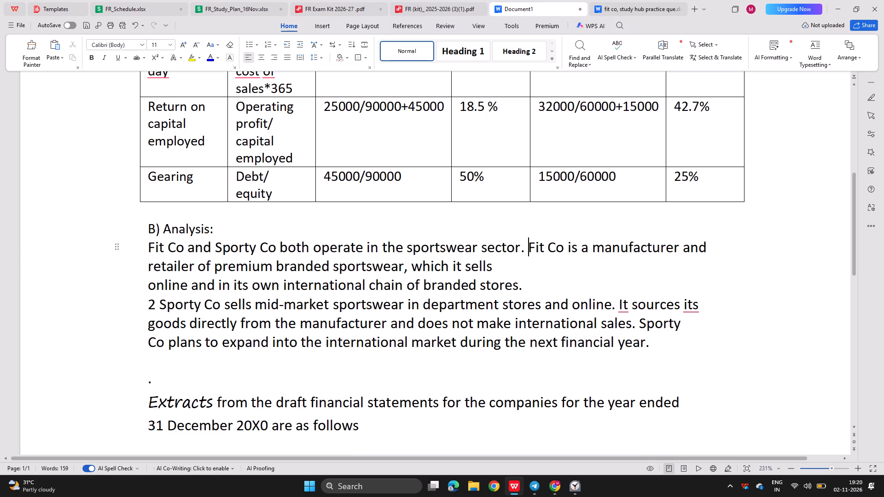
left_click(140, 287)
key("BackSpace")
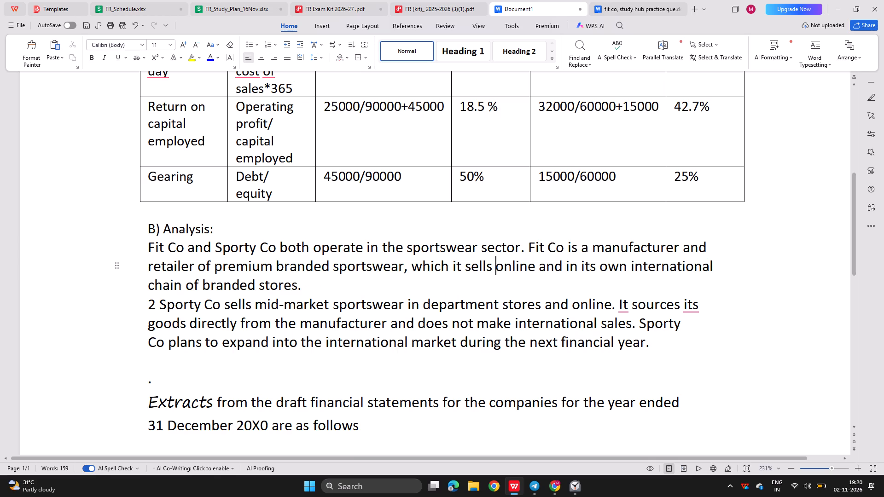
Delete the note number 2 and run the Sporty Co description on after "branded stores.", introduced with "And".
left_click(156, 306)
key("BackSpace")
key("BackSpace")
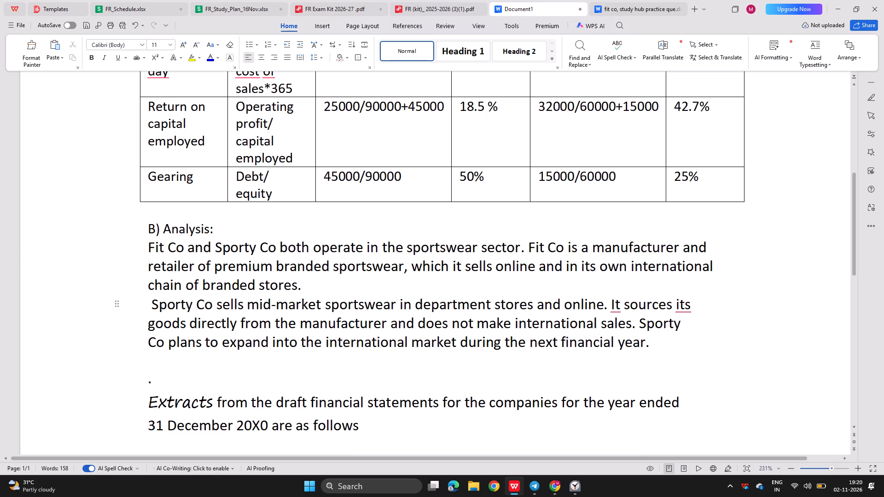
type("and")
key("BackSpace")
key("BackSpace")
key("BackSpace")
key("BackSpace")
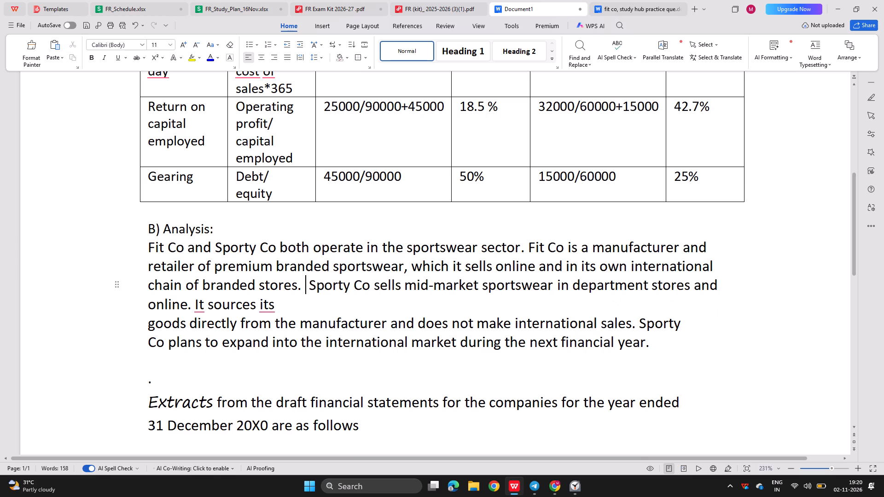
type("and")
key("space")
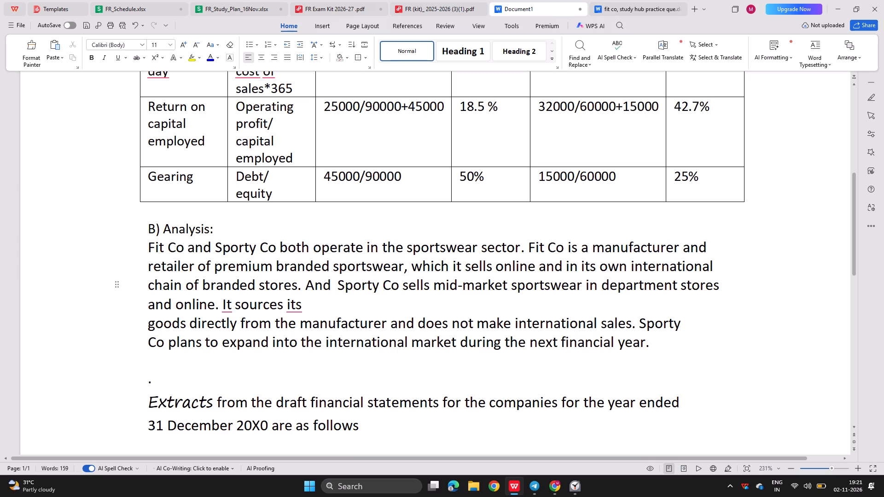
Join the remaining broken lines of the Sporty Co description into the paragraph, and shorten "its" before "goods" to "is".
left_click(143, 323)
key("BackSpace")
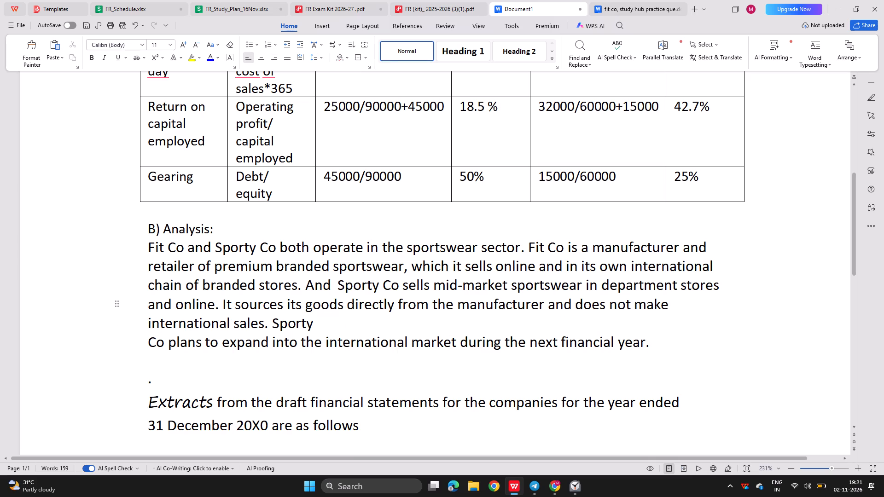
left_click(298, 303)
key("BackSpace")
left_click(315, 324)
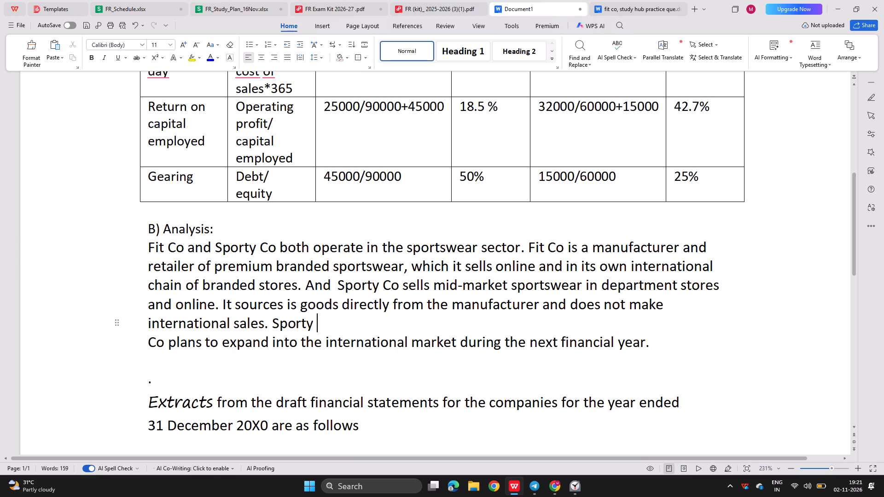
left_click(265, 324)
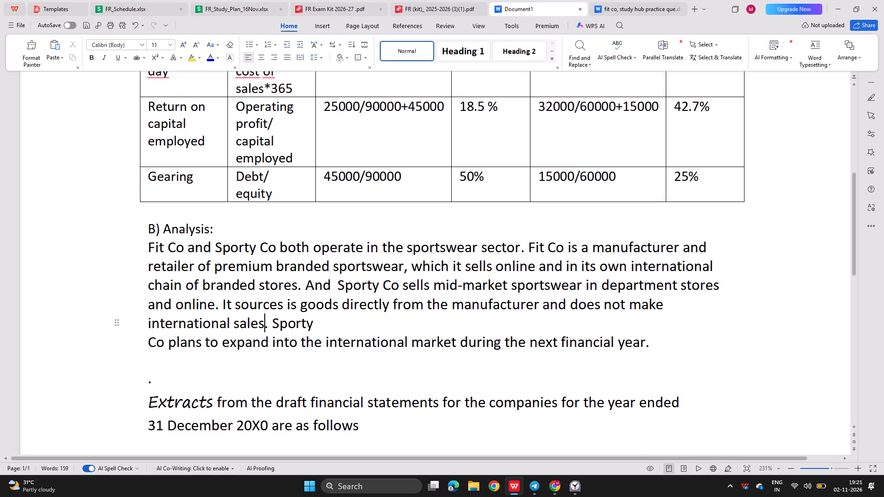
left_click(151, 346)
key("BackSpace")
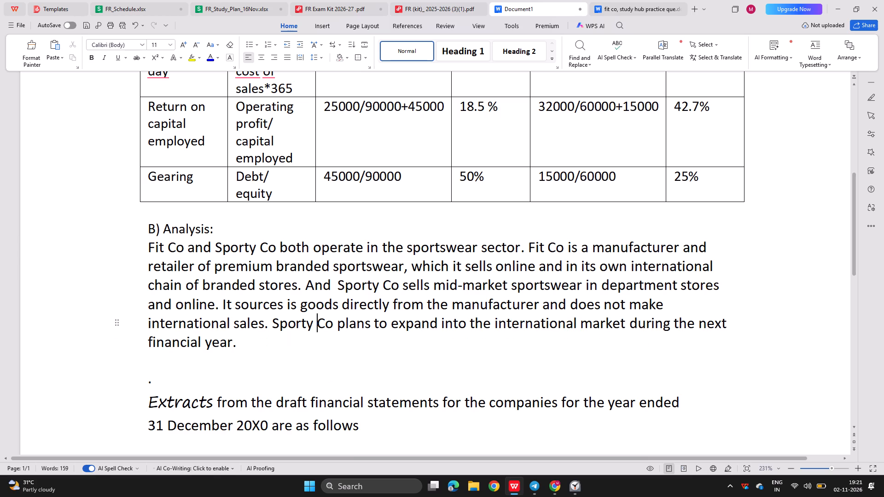
Continue the introduction paragraph after "financial year." with "From the below analysis we get".
left_click(241, 347)
scroll(241, 347, "down", 2)
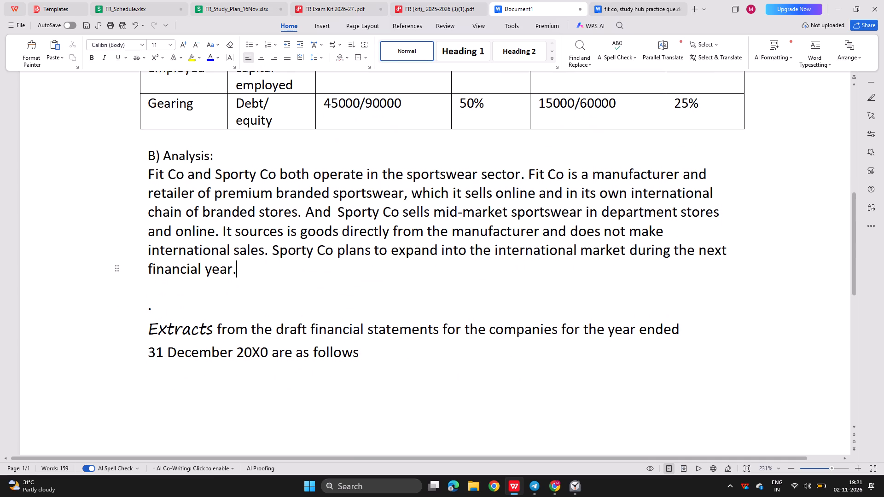
key("space")
type("from trhe")
key("space")
key("BackSpace")
key("BackSpace")
key("BackSpace")
key("BackSpace")
type("he belwo nayalsis")
key("space")
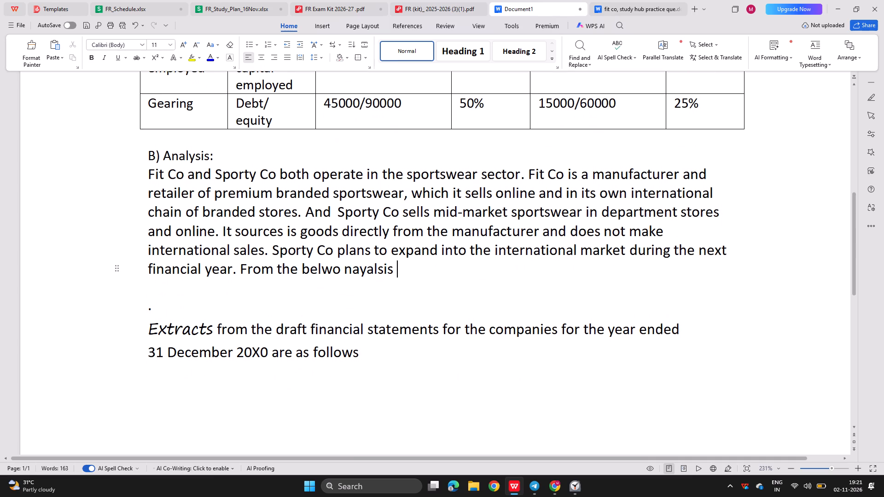
key("BackSpace")
key("BackSpace")
key("BackSpace")
key("BackSpace")
key("BackSpace")
key("BackSpace")
key("BackSpace")
key("BackSpace")
key("BackSpace")
key("BackSpace")
key("BackSpace")
key("BackSpace")
key("BackSpace")
type("ow anaylsis")
key("space")
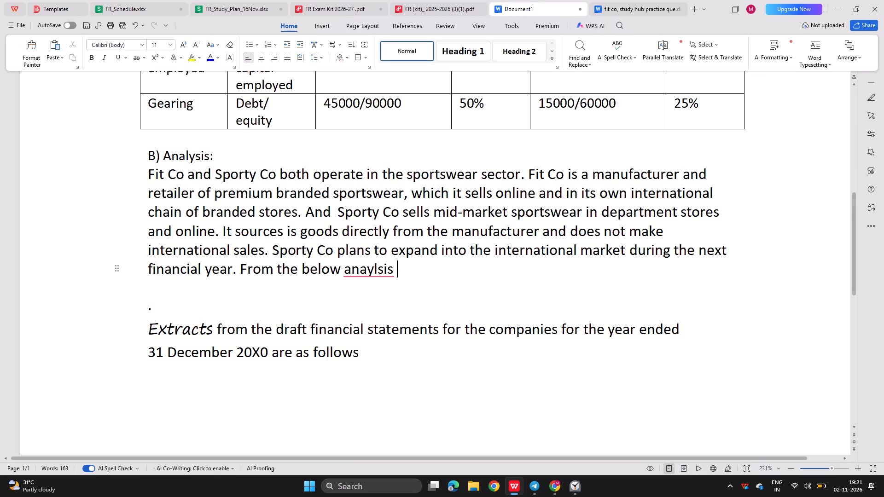
type("we get ti")
key("BackSpace")
key("BackSpace")
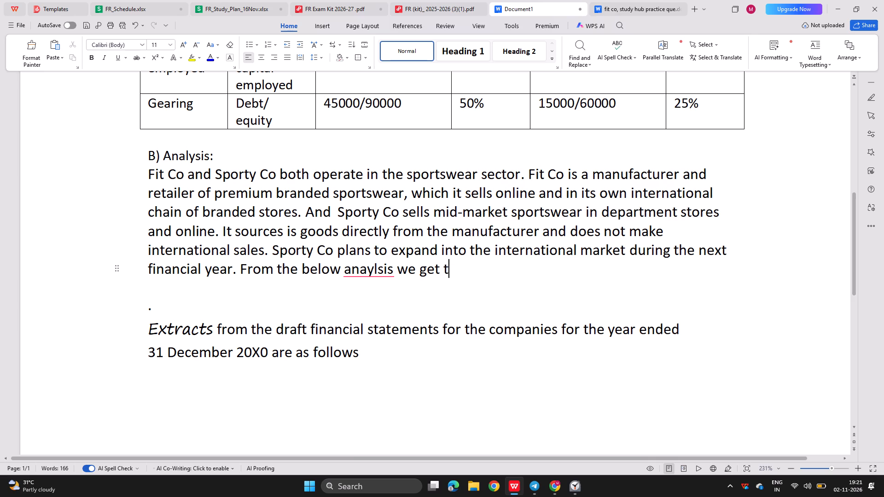
Correct the misspelled "anaylsis" in the closing sentence to "analysis" using the dictionary suggestion.
key("Left")
key("Left")
key("Left")
key("Left")
key("Left")
key("Left")
key("Left")
key("Left")
key("Left")
left_click(371, 262)
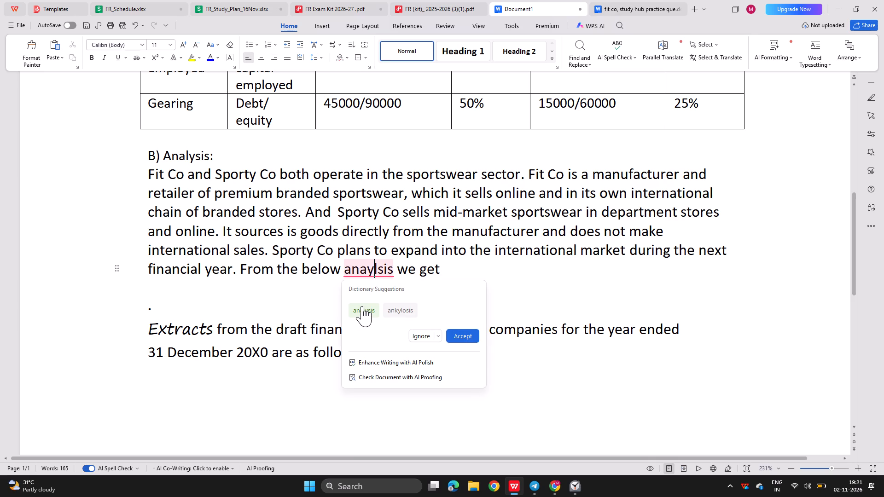
left_click(362, 306)
left_click(470, 337)
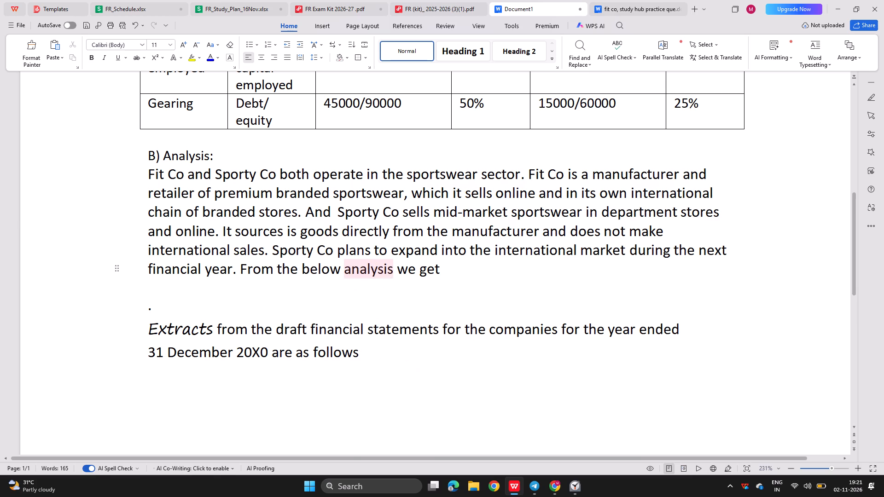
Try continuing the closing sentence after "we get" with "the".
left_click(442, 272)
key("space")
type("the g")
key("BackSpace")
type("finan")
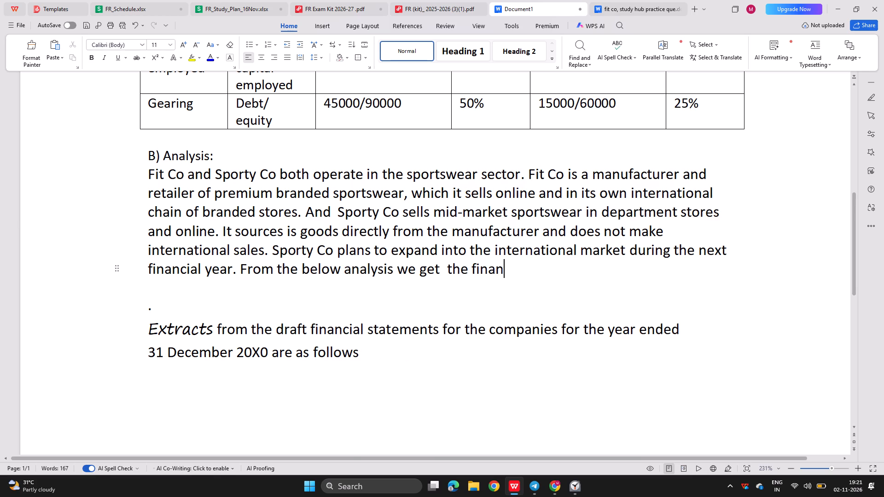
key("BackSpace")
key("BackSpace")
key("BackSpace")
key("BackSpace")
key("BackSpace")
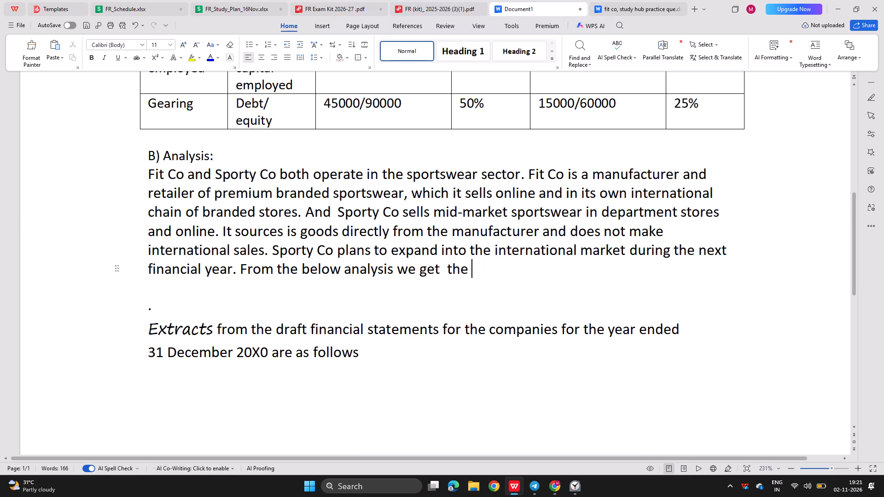
Check the heading layout in the fit co study hub practice document and add an unnumbered "Introduction:" line below "B) Analysis:".
left_click(626, 0)
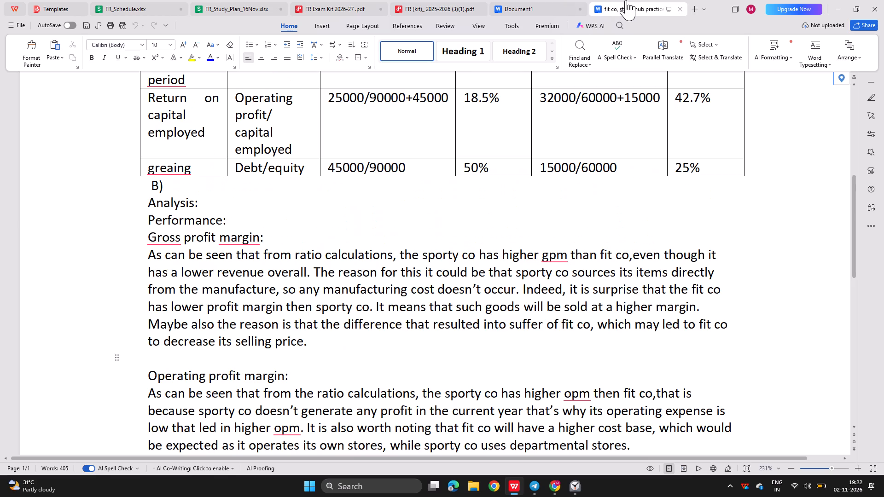
scroll(501, 197, "down", 2)
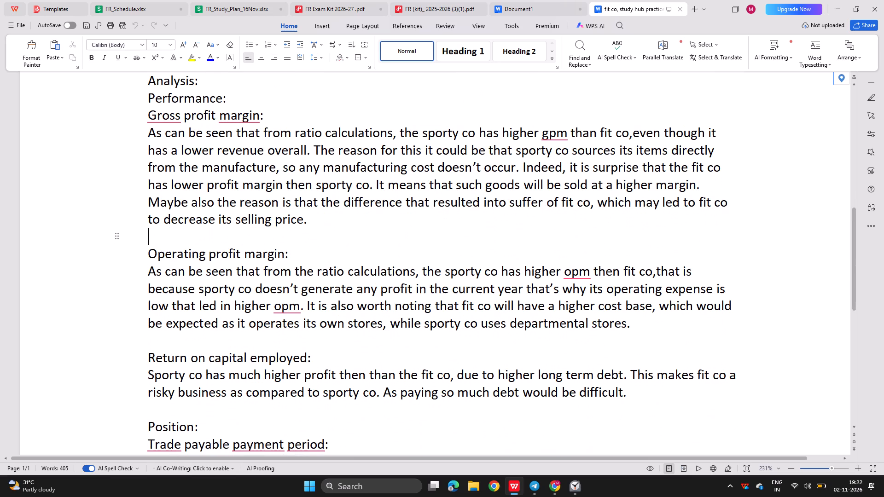
left_click(535, 0)
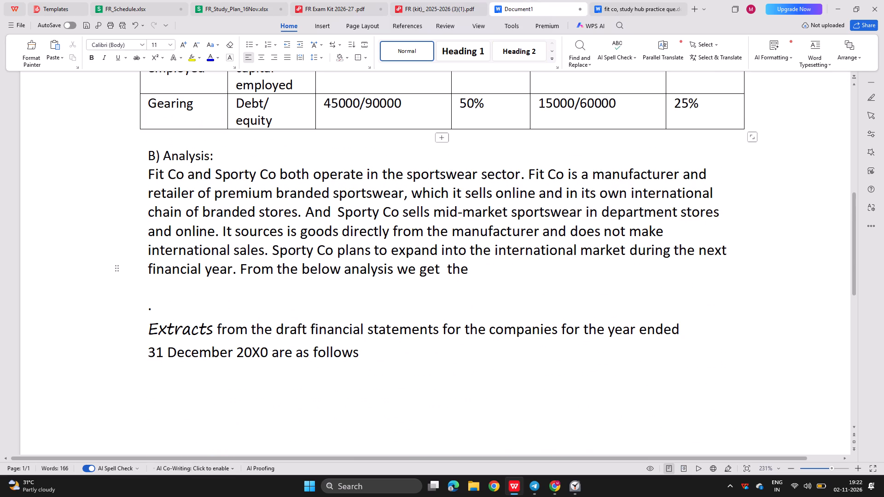
left_click(229, 156)
key("backslash")
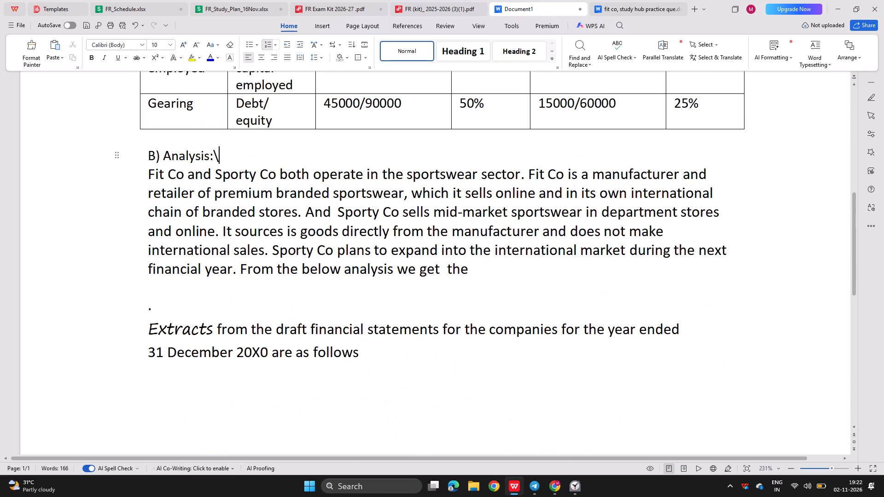
key("BackSpace")
key("Return")
type("introu")
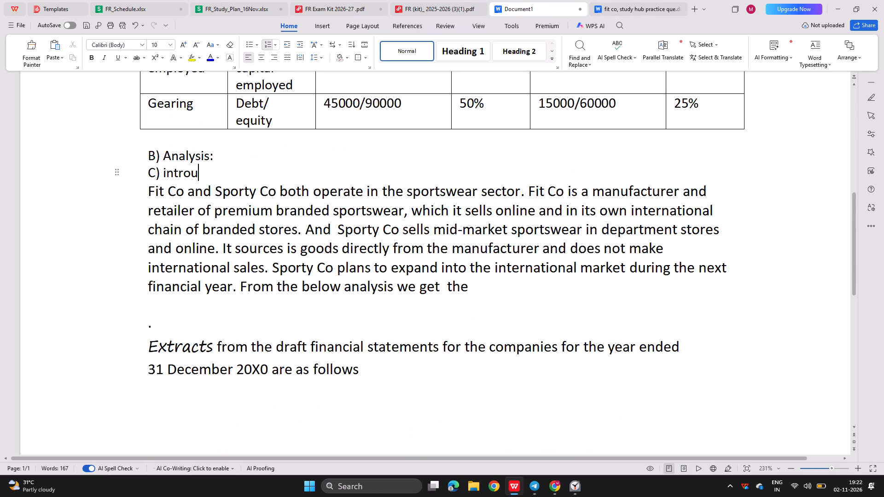
key("BackSpace")
type("duction")
key("shift+colon")
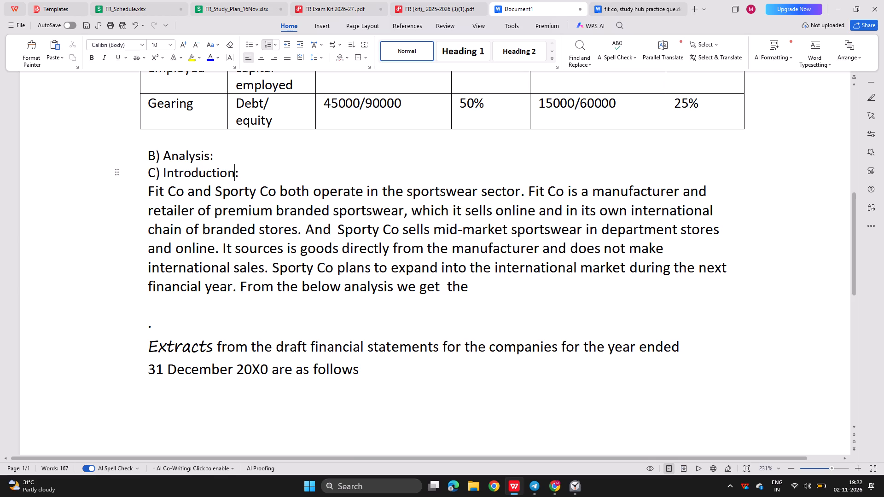
key("Return")
key("BackSpace")
key("BackSpace")
left_click(160, 170)
key("BackSpace")
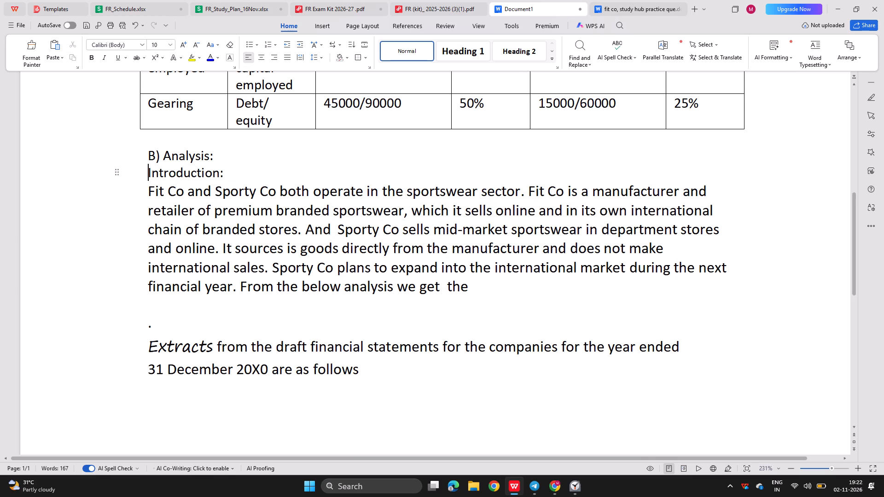
Delete the trailing "the" after "we get" and one blank line below the introduction paragraph.
left_click(243, 175)
left_click(475, 284)
left_click(447, 5)
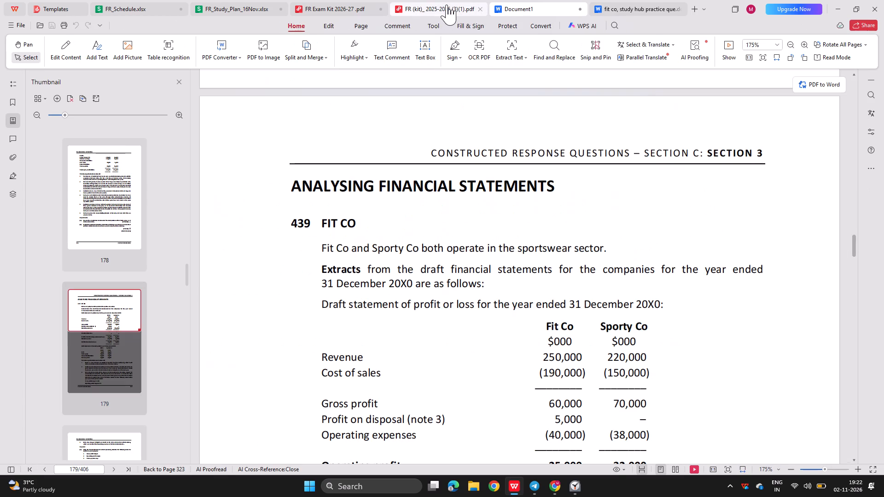
key("r")
key("e")
left_click(549, 0)
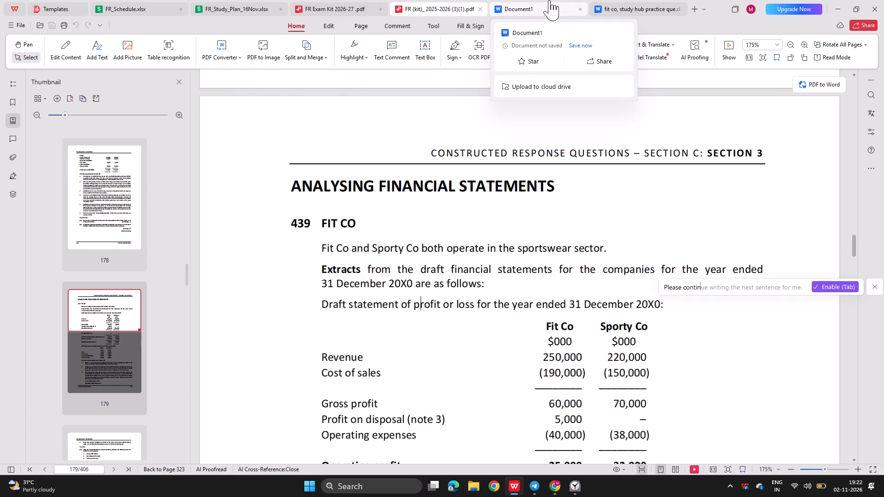
left_click(477, 296)
key("BackSpace")
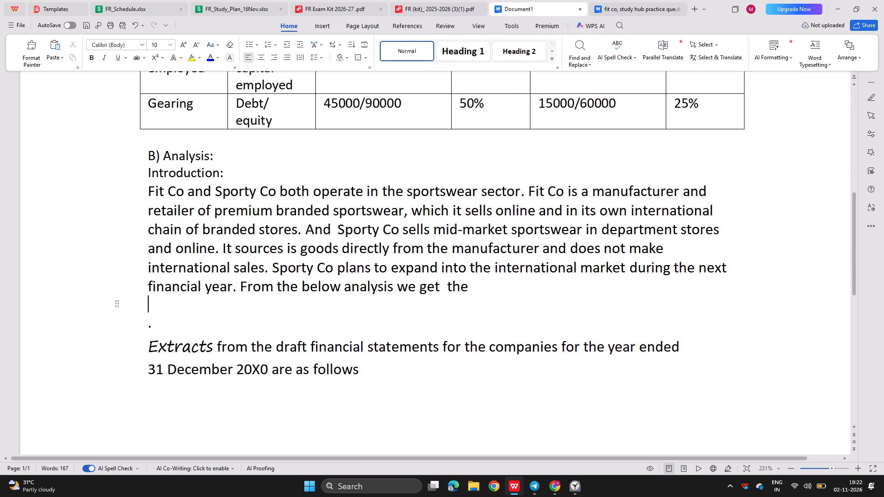
key("BackSpace")
key("BackSpace")
key("BackSpace")
key("BackSpace")
key("BackSpace")
Copy the question 439 part (b) requirement from the FR kit PDF and paste it after "we get" in Document1.
left_click(646, 0)
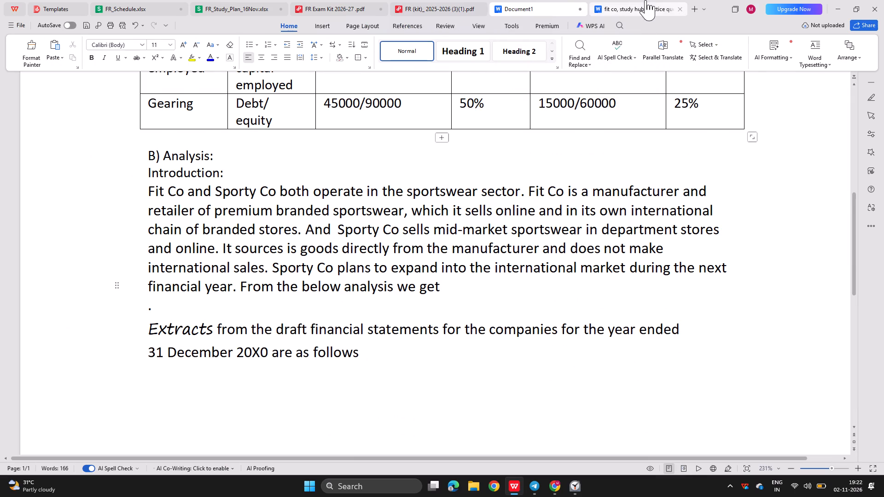
scroll(524, 218, "down", 3)
right_click(524, 218)
left_click(432, 0)
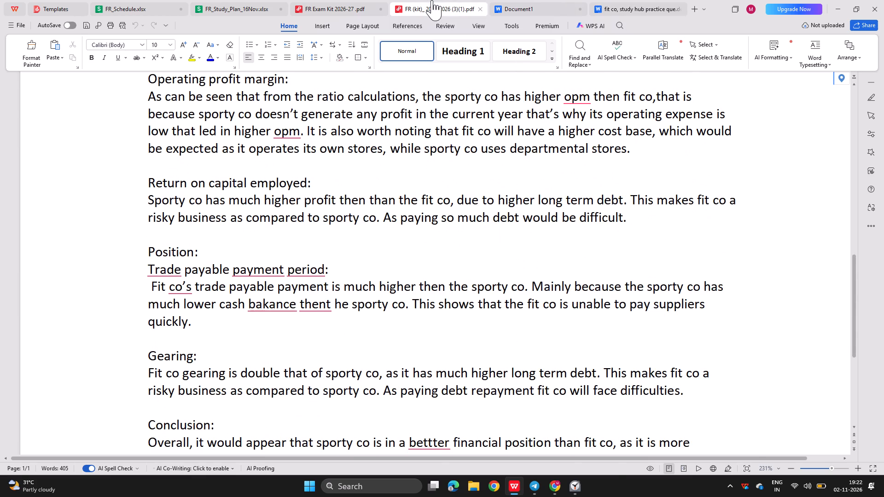
scroll(422, 260, "down", 5)
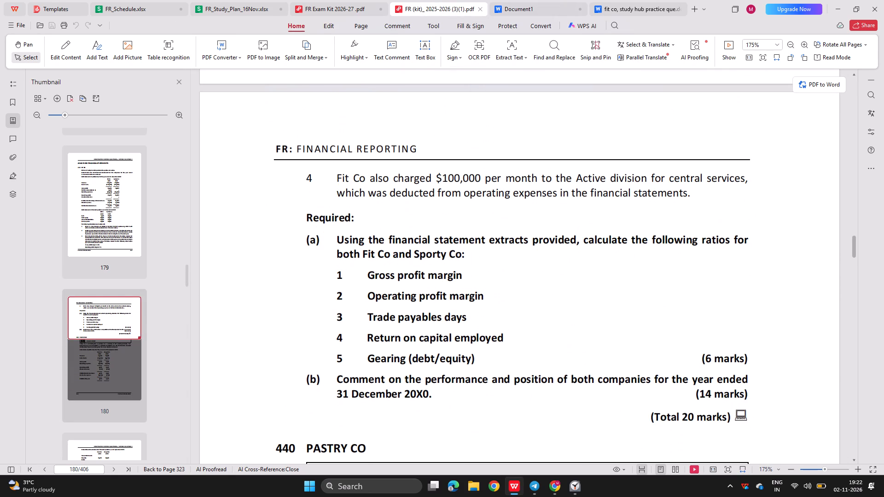
left_click_drag(341, 387, 337, 383)
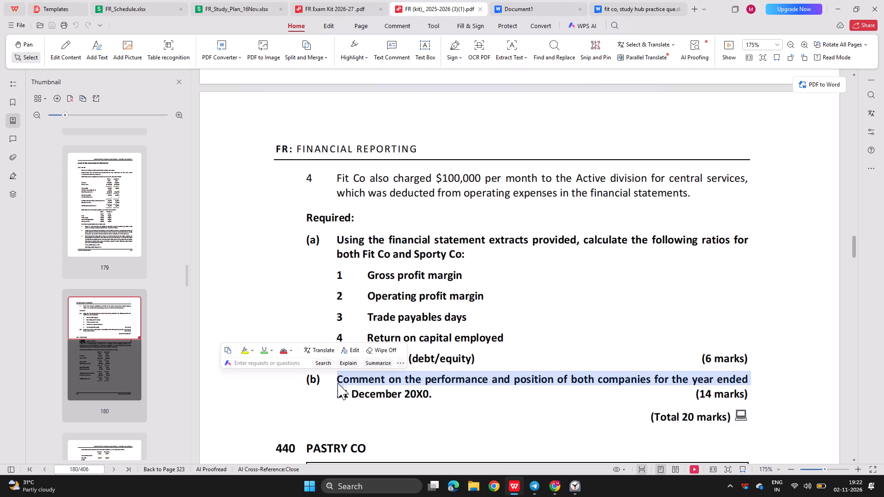
left_click_drag(431, 397, 427, 398)
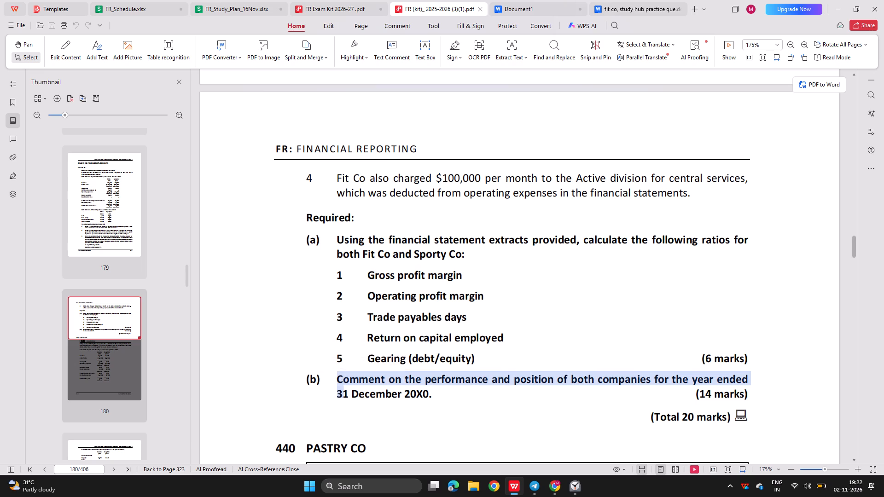
left_click_drag(427, 398, 332, 384)
left_click(225, 349)
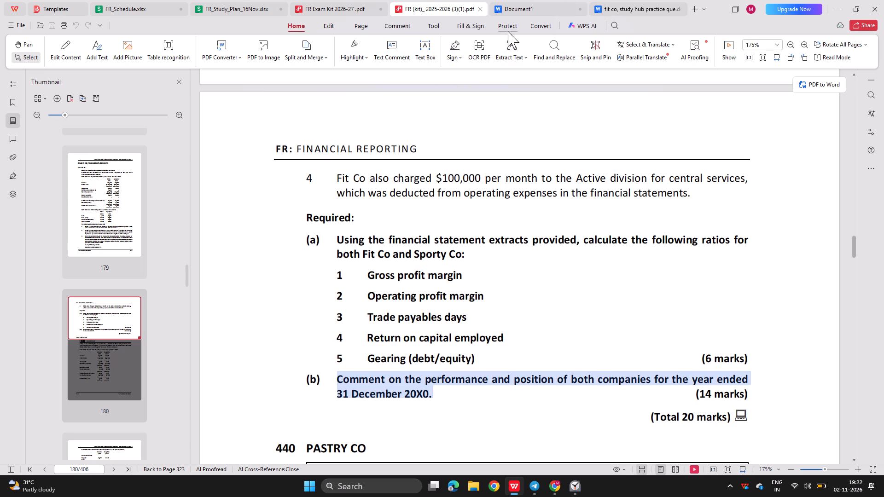
left_click(436, 297)
left_click(530, 0)
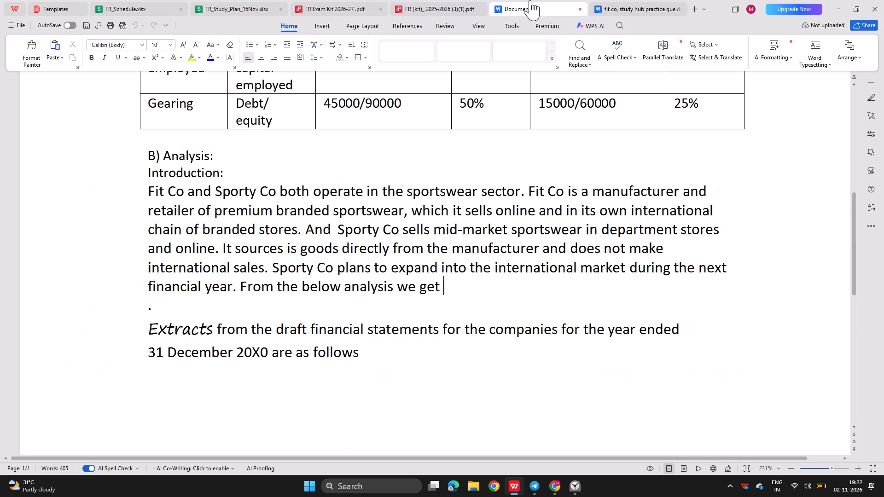
key("ctrl+v")
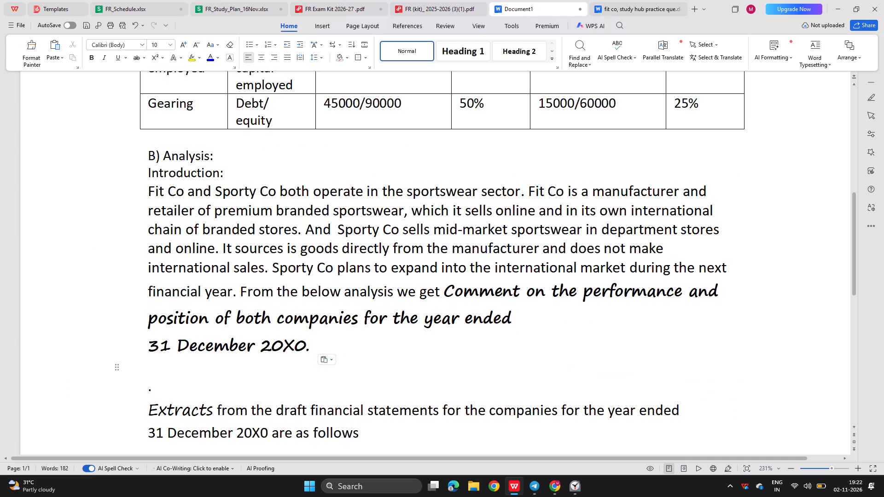
Insert "to know" between "we get" and the pasted requirement text in the closing sentence.
left_click(443, 294)
key("space")
type("to ln")
key("BackSpace")
key("BackSpace")
type("kno")
key("space")
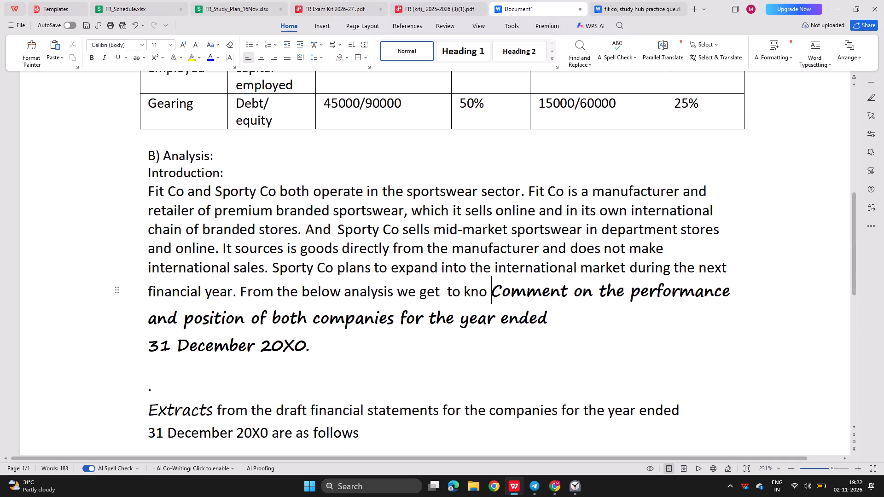
key("BackSpace")
type("w")
key("space")
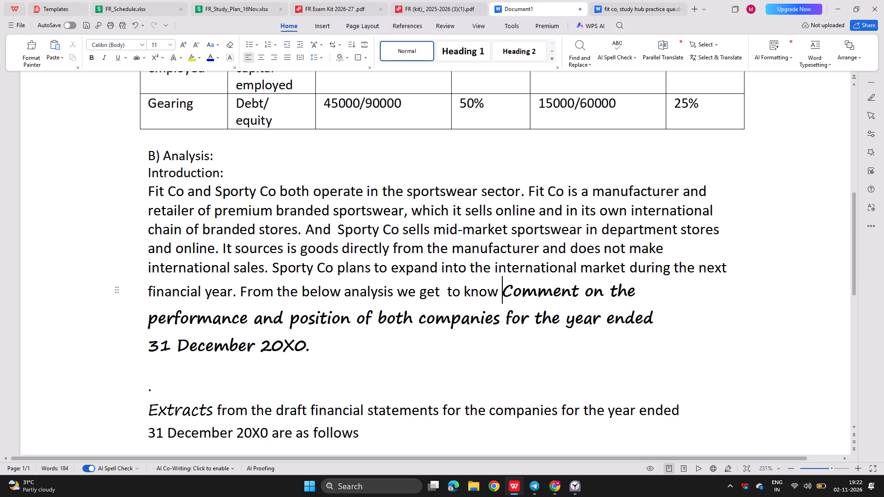
Continue the closing introduction sentence after "to know" with "about the perforamnce and position of both the companies".
key("BackSpace")
key("BackSpace")
key("BackSpace")
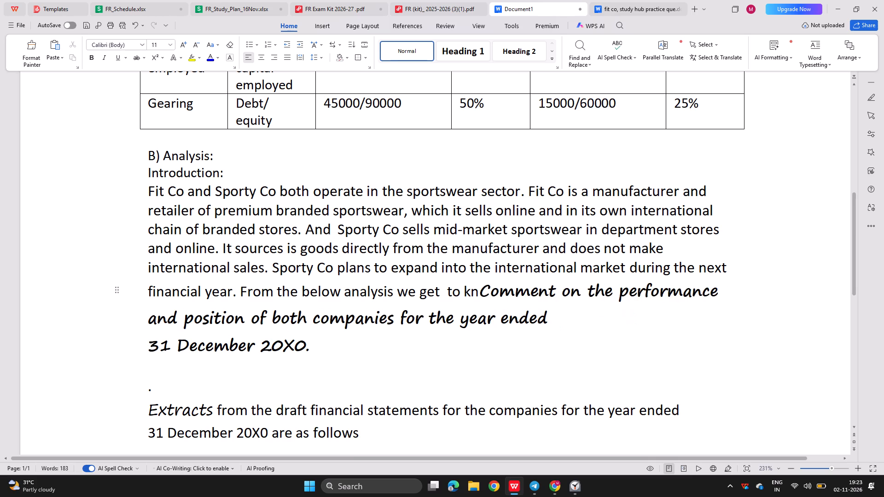
key("BackSpace")
type("now t")
key("BackSpace")
type("about the perforamnce and position of t")
key("BackSpace")
type("thr")
key("space")
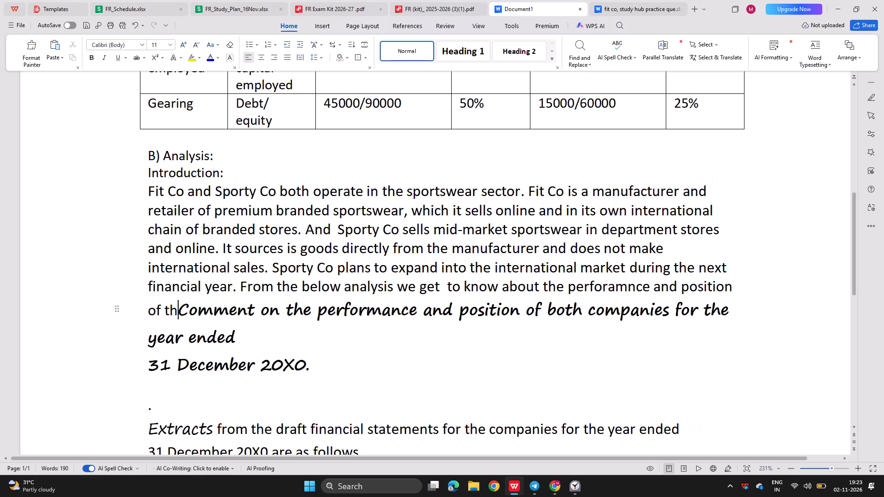
key("BackSpace")
key("BackSpace")
key("BackSpace")
key("BackSpace")
type("both the companies")
Finish the closing introduction sentence with "for the year ended 31 december 2000.".
key("space")
type("fpor t")
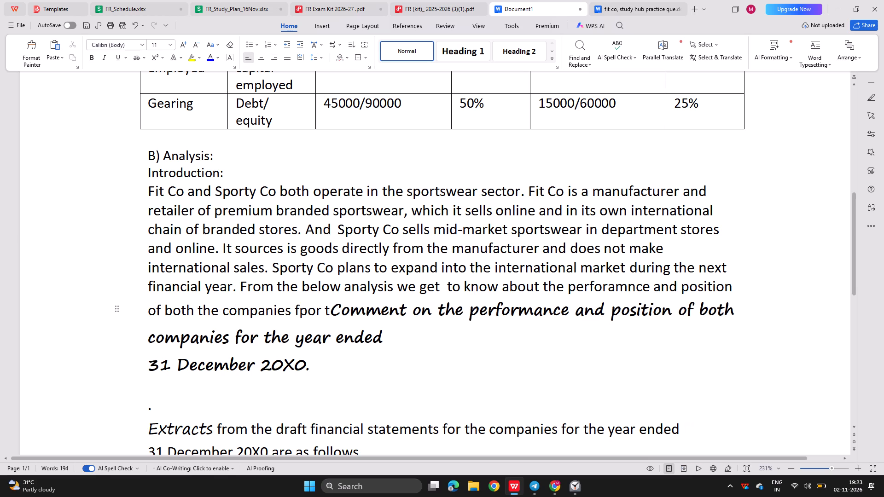
key("BackSpace")
key("BackSpace")
key("BackSpace")
key("BackSpace")
key("BackSpace")
type("pr")
key("BackSpace")
key("BackSpace")
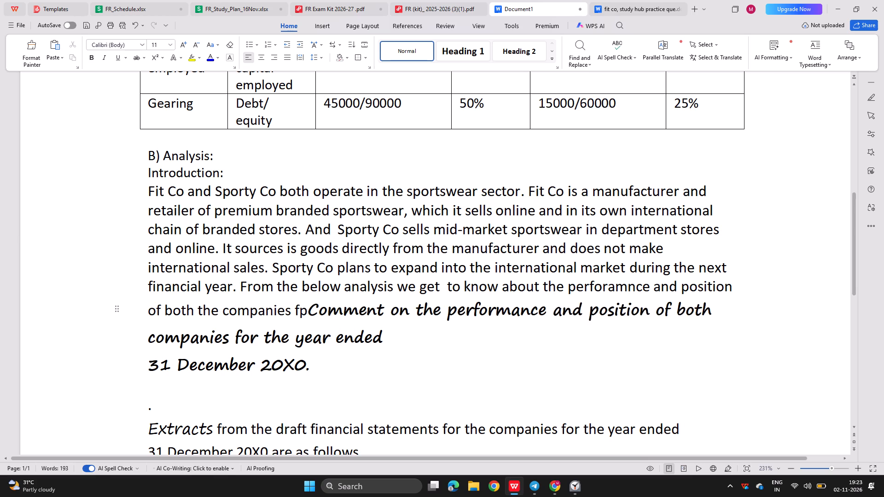
type("or the uyear")
key("BackSpace")
key("BackSpace")
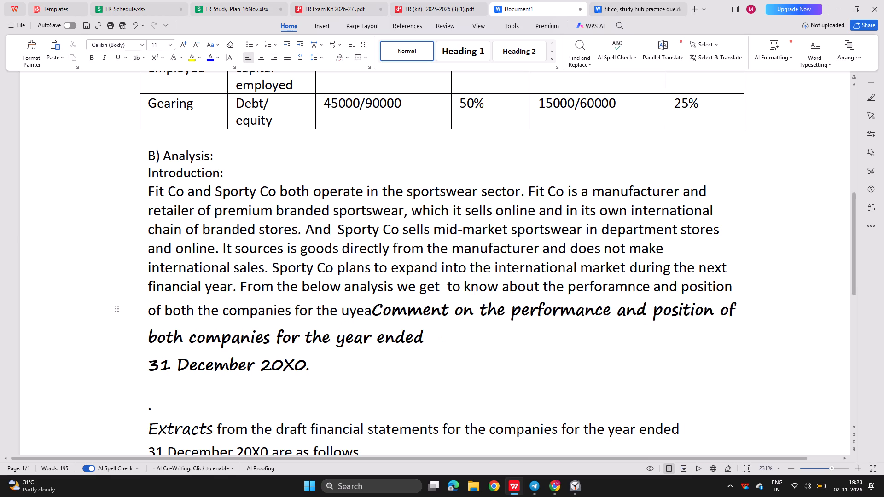
key("BackSpace")
key("BackSpace")
key("BackSpace")
type("year ended")
key("space")
type("31 december")
key("space")
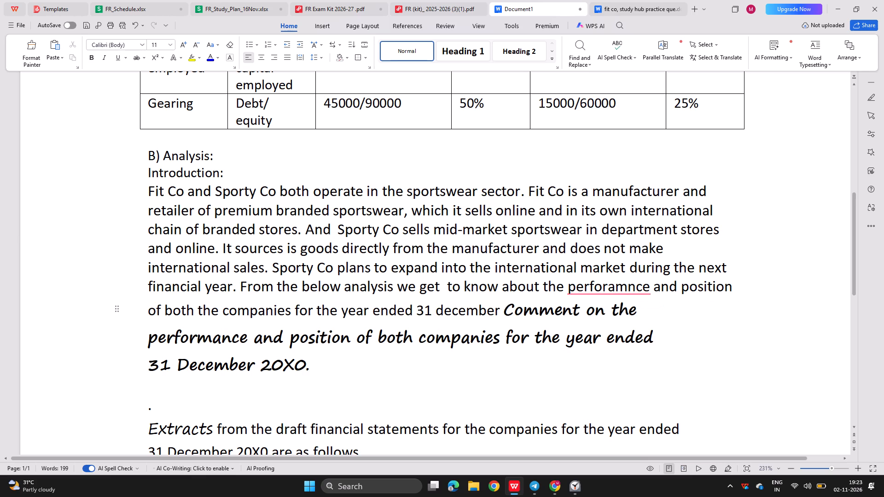
type("2000")
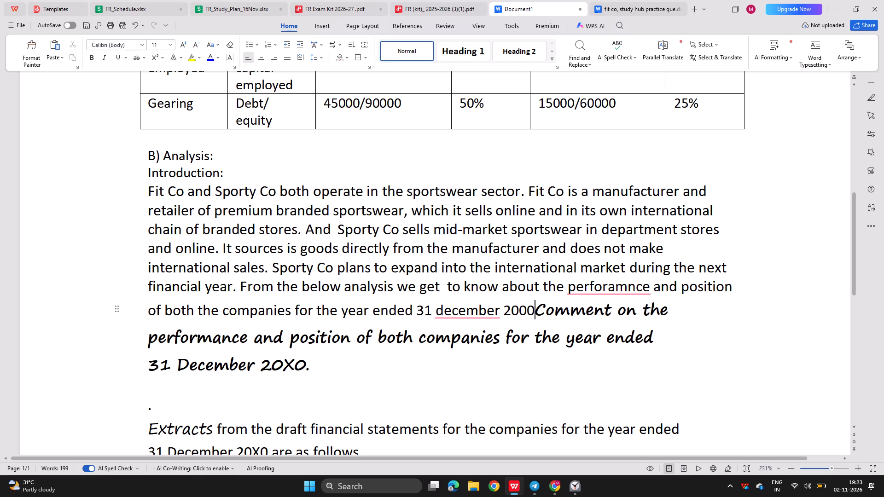
key("period")
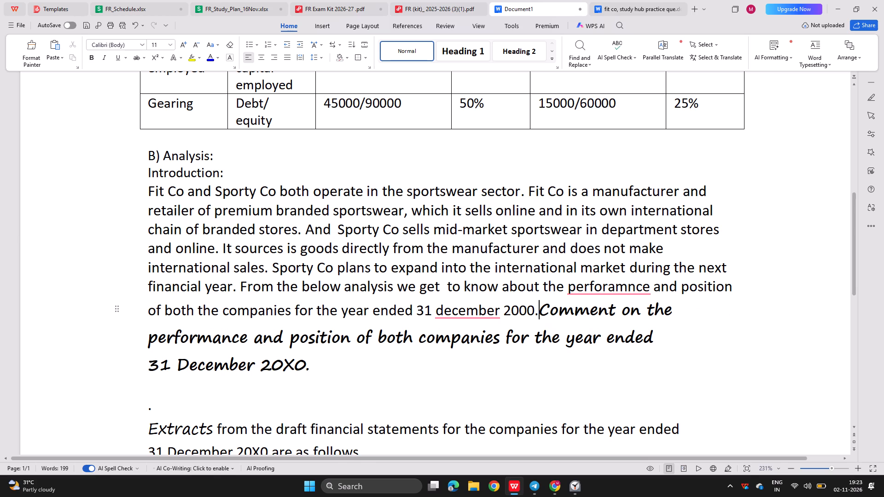
Delete the pasted requirement text and the leftover "Extracts from the draft financial statements" lines following the introduction.
scroll(354, 415, "down", 1)
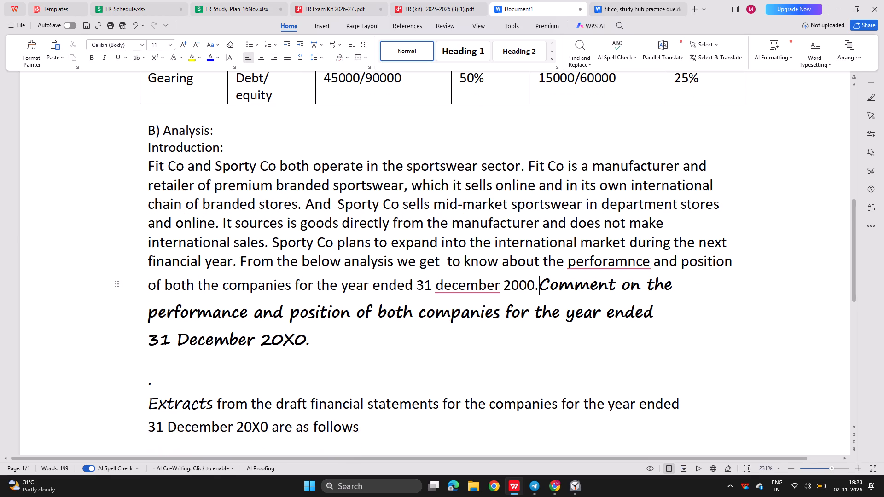
left_click_drag(544, 285, 596, 325)
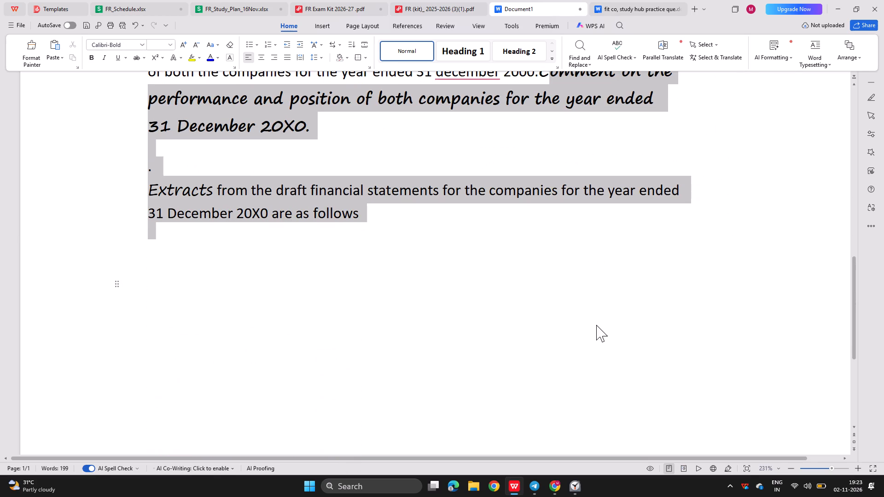
left_click_drag(596, 325, 596, 327)
key("Delete")
scroll(349, 246, "up", 2)
key("BackSpace")
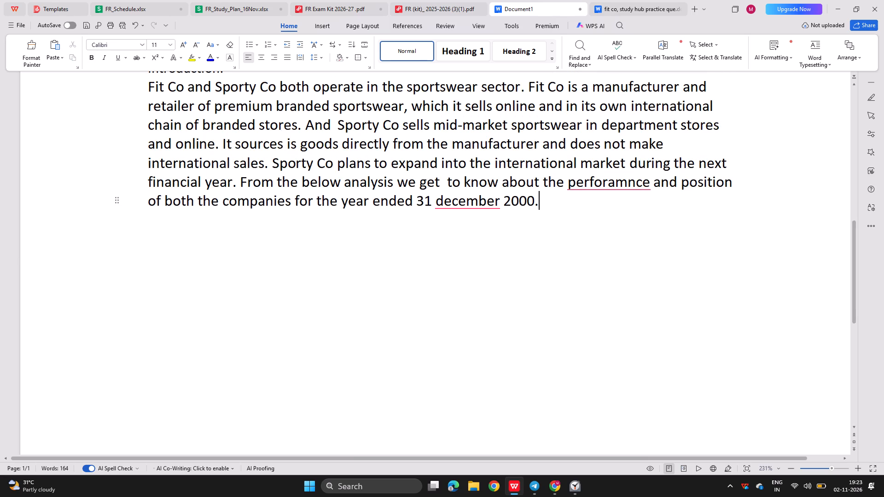
Correct the misspelled "perforamnce" in the closing introduction sentence to "performance".
left_click(632, 182)
key("BackSpace")
key("BackSpace")
key("BackSpace")
type("man")
left_click(552, 221)
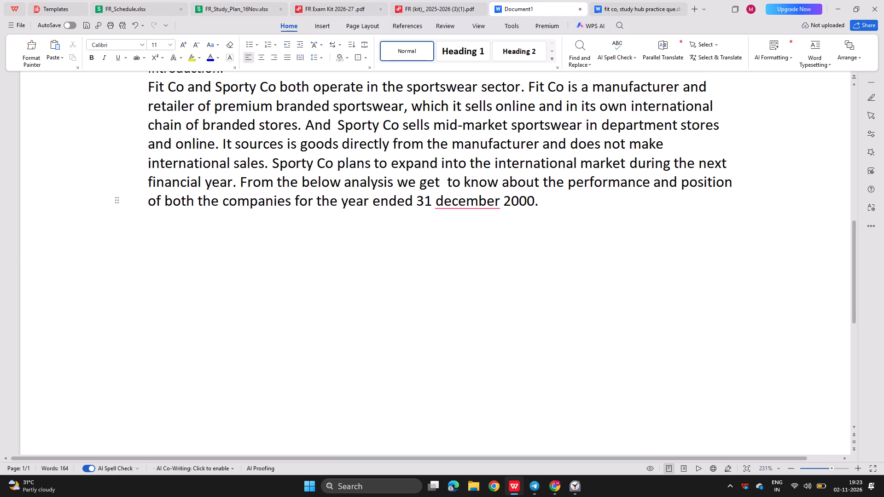
Accept the spelling suggestion "December" for "december" in the closing introduction sentence.
left_click(481, 190)
left_click(472, 210)
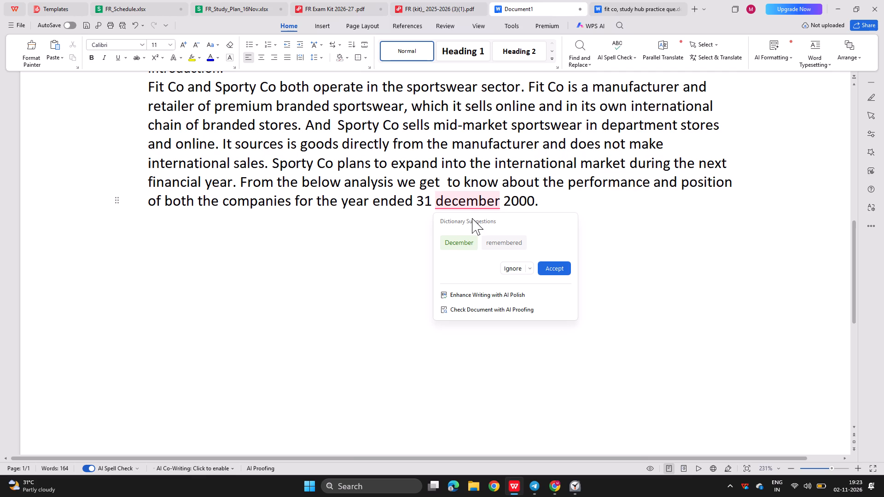
left_click(465, 238)
left_click(558, 265)
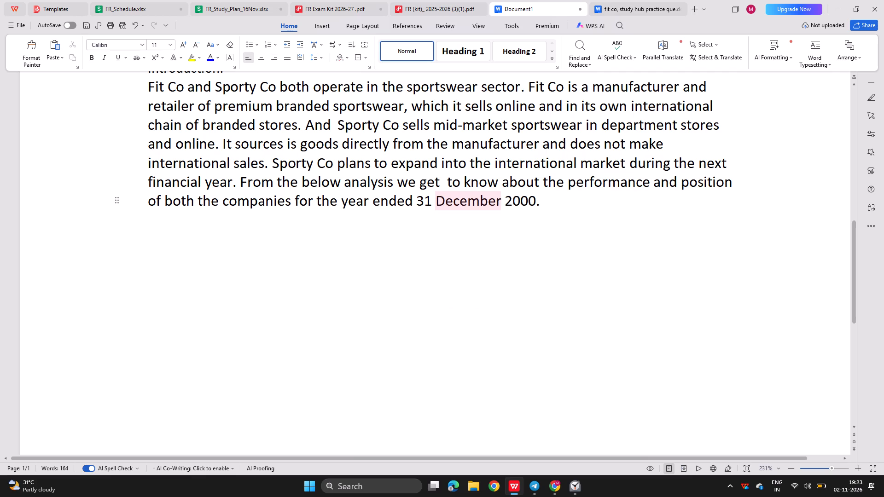
Add a "Performance:" heading below the introduction, separated from it by one blank line.
left_click(536, 195)
left_click(550, 198)
key("Return")
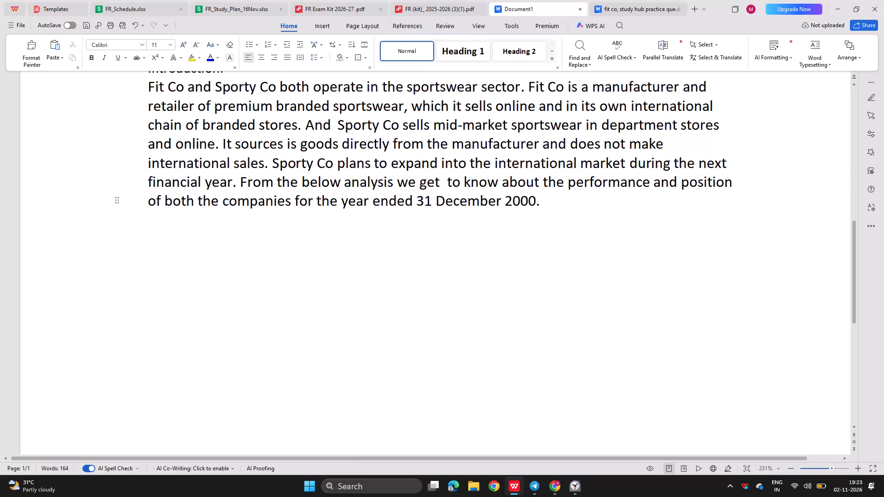
key("Return")
type("perfoma")
key("BackSpace")
key("BackSpace")
key("BackSpace")
type("ormance:")
key("Return")
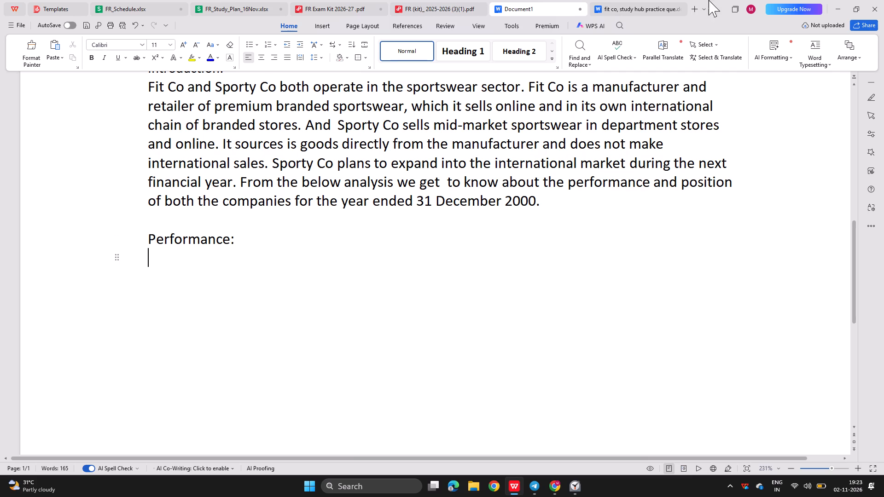
Add the subheading "Gross profit margin:" under "Performance:" and start a new line below it.
type("goe")
key("BackSpace")
type("ss")
key("BackSpace")
key("BackSpace")
key("BackSpace")
type("ross profit ma")
key("BackSpace")
key("BackSpace")
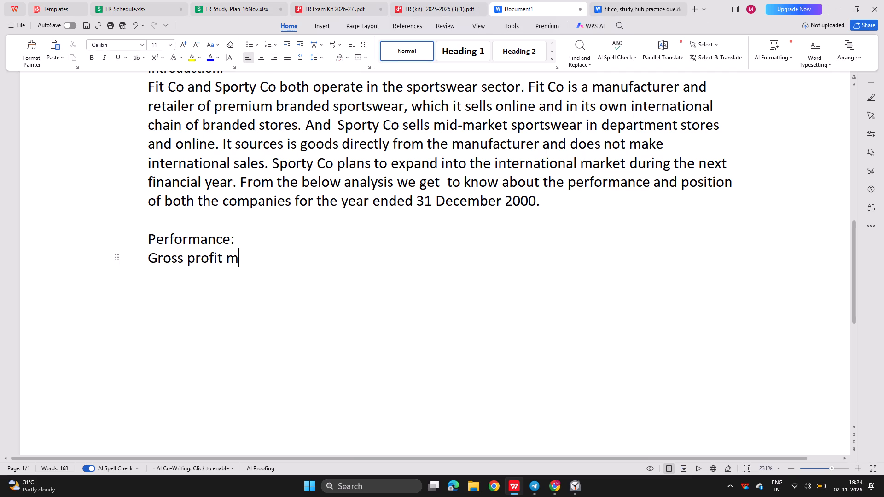
type("margin")
key("Return")
key("BackSpace")
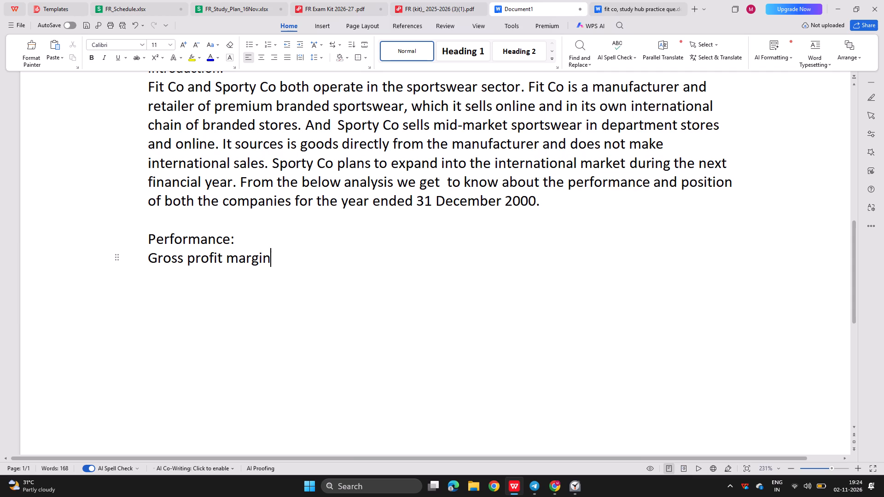
key("shift+colon")
key("Return")
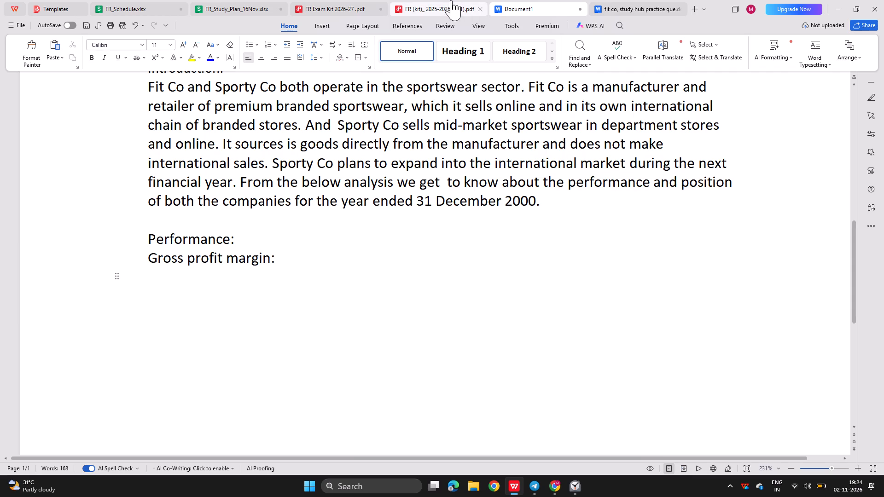
Review the Fit Co and Sporty Co financial statement extracts and additional notes in the FR kit PDF.
left_click(451, 0)
scroll(392, 174, "up", 2)
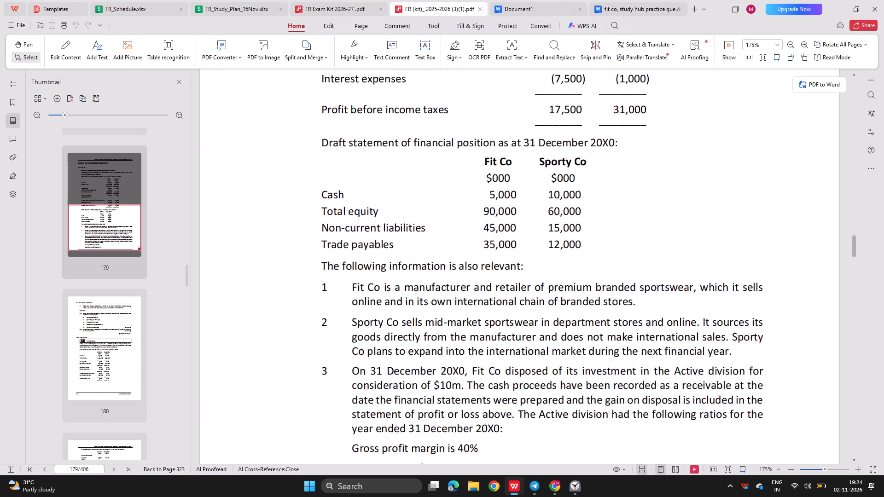
scroll(392, 174, "up", 1)
scroll(372, 207, "down", 1)
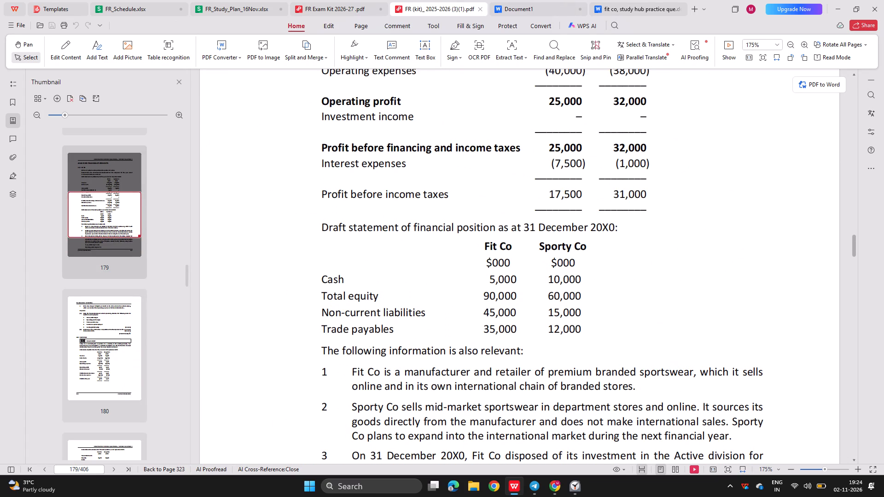
scroll(372, 207, "down", 1)
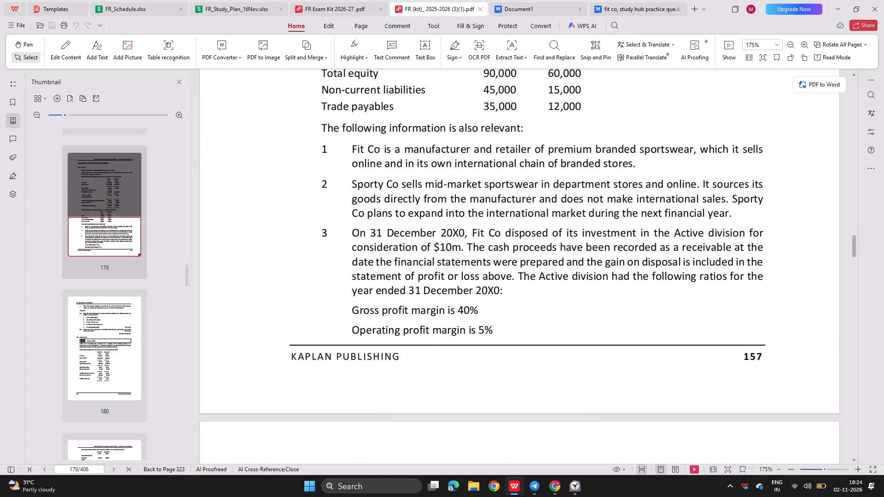
scroll(348, 262, "down", 1)
scroll(348, 262, "up", 1)
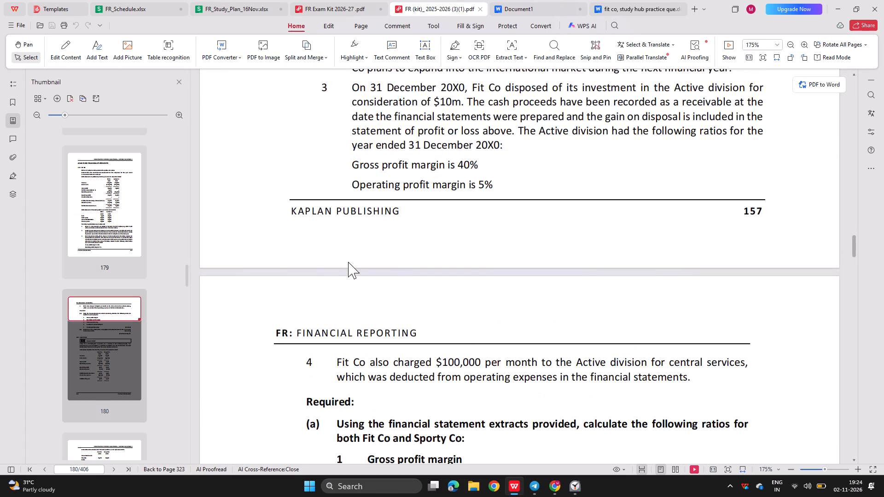
scroll(348, 262, "up", 1)
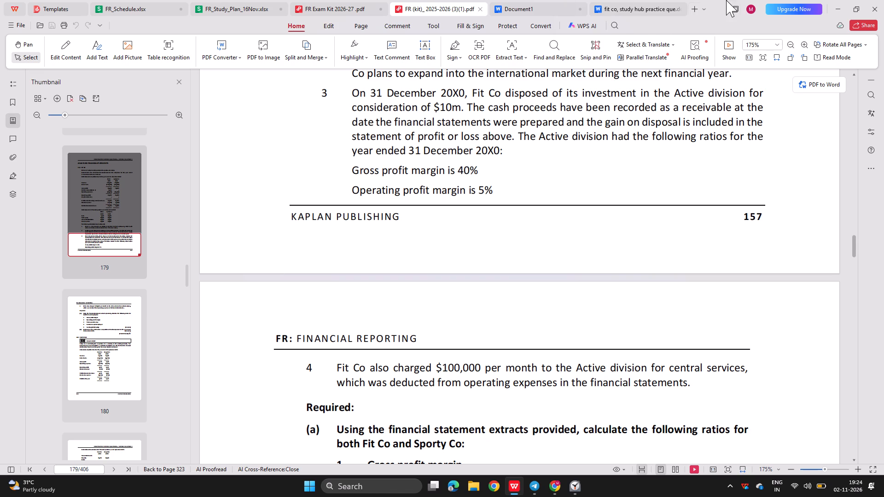
Check the gross profit margin commentary in the fit co study hub practice document and the ratio table in Document1.
left_click(634, 11)
scroll(416, 269, "up", 2)
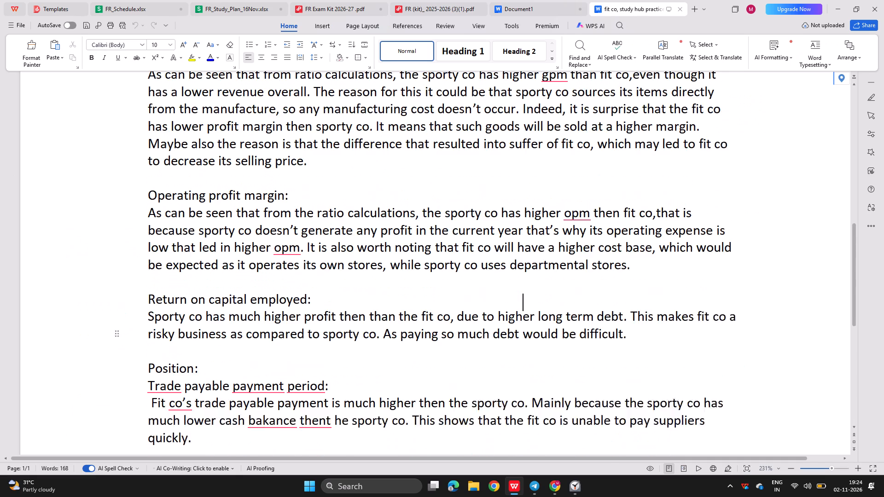
scroll(416, 269, "up", 3)
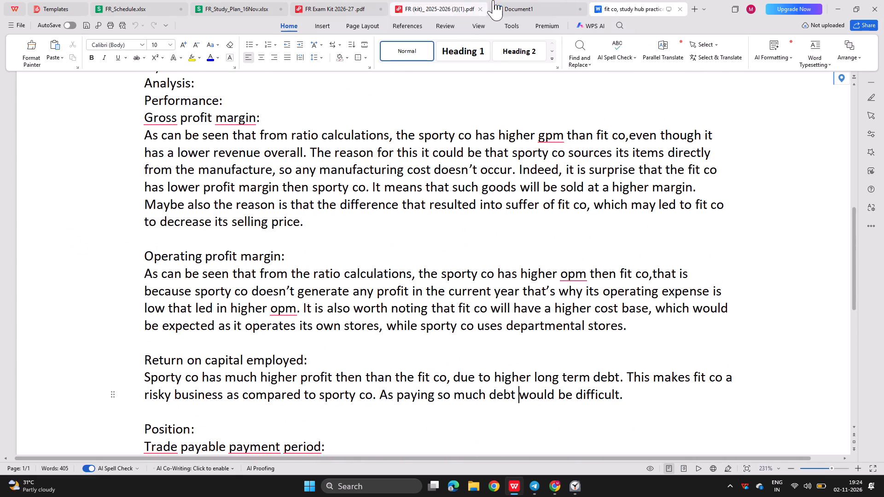
left_click(497, 0)
scroll(390, 248, "up", 4)
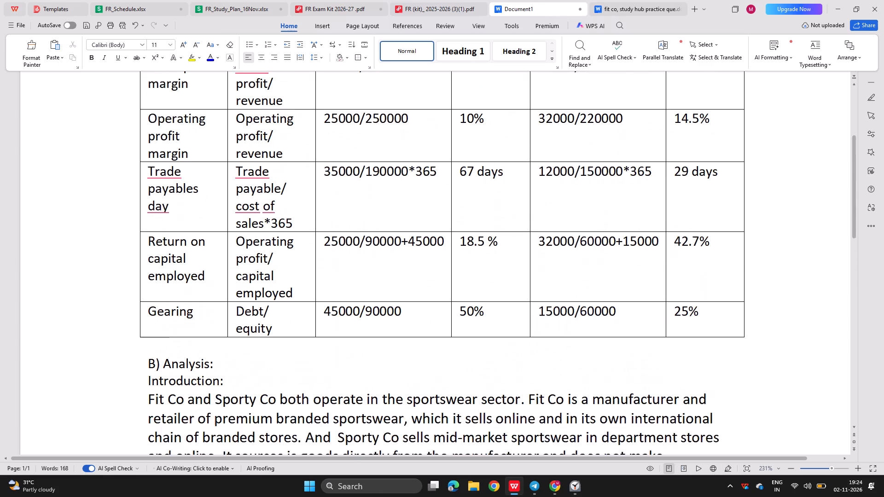
scroll(390, 248, "up", 2)
scroll(390, 248, "down", 1)
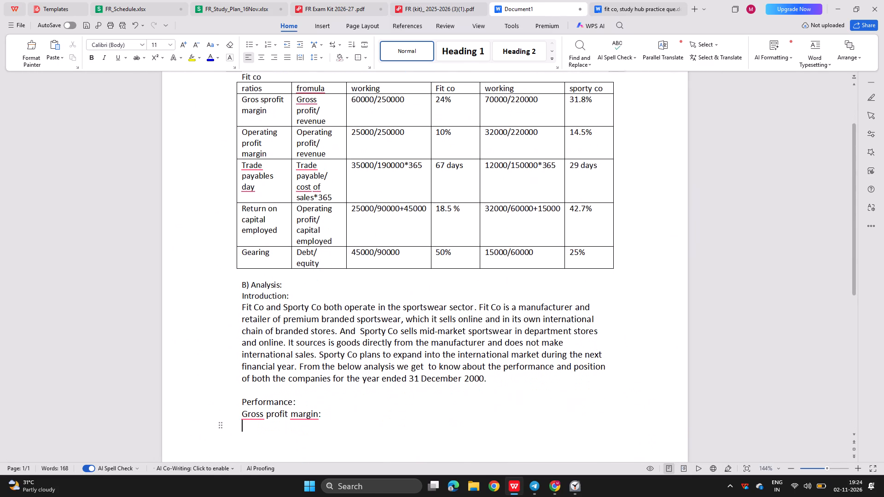
scroll(390, 248, "down", 1)
Begin the gross profit margin commentary in Document1 with "As we can see from the ratio calulations that the".
type("as we can see form the")
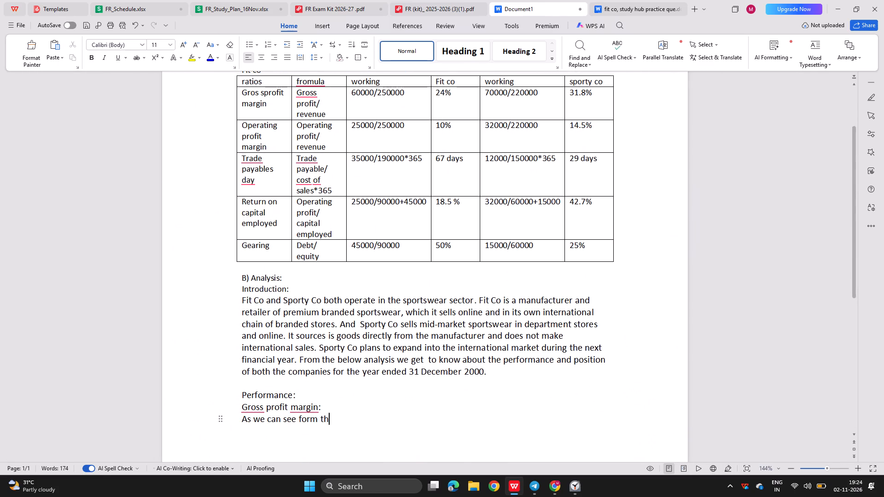
key("space")
key("BackSpace")
key("BackSpace")
key("BackSpace")
key("BackSpace")
key("BackSpace")
key("BackSpace")
key("BackSpace")
key("BackSpace")
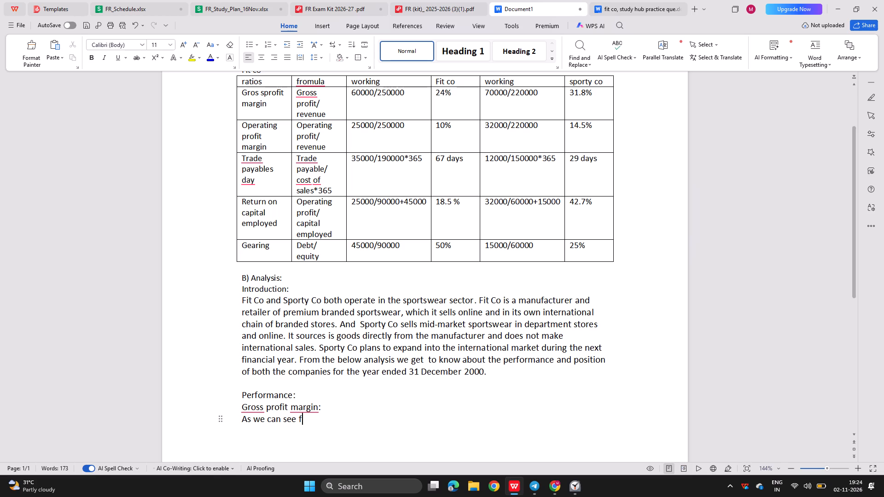
type("rom the ratio calu")
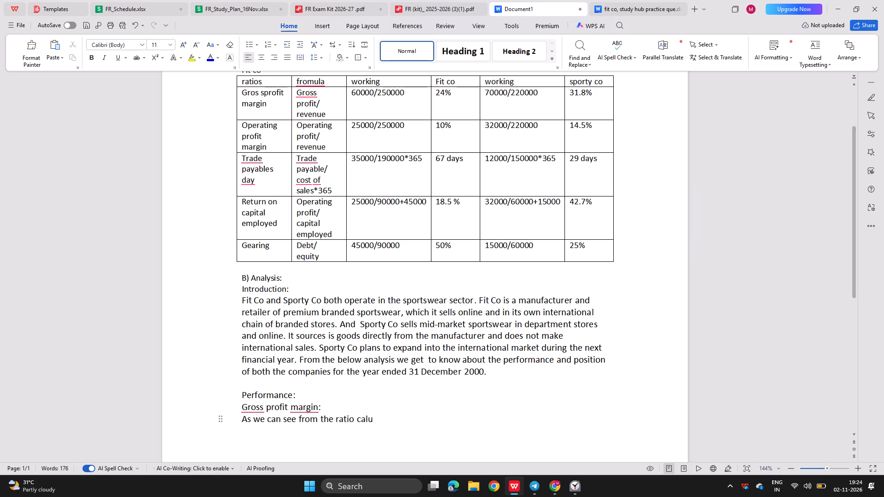
type("lations that the")
key("space")
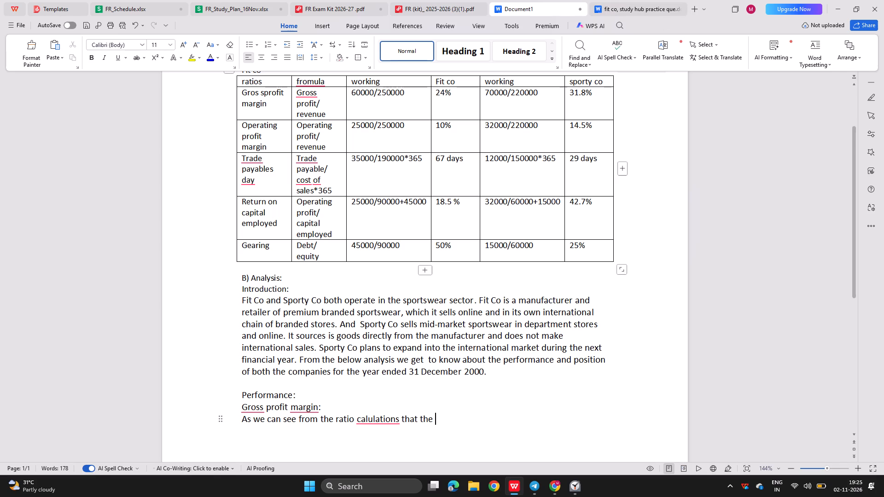
Consult the practice document's gross profit margin wording and replace the trailing "the" in Document1 with ", sporty co is".
left_click(626, 0)
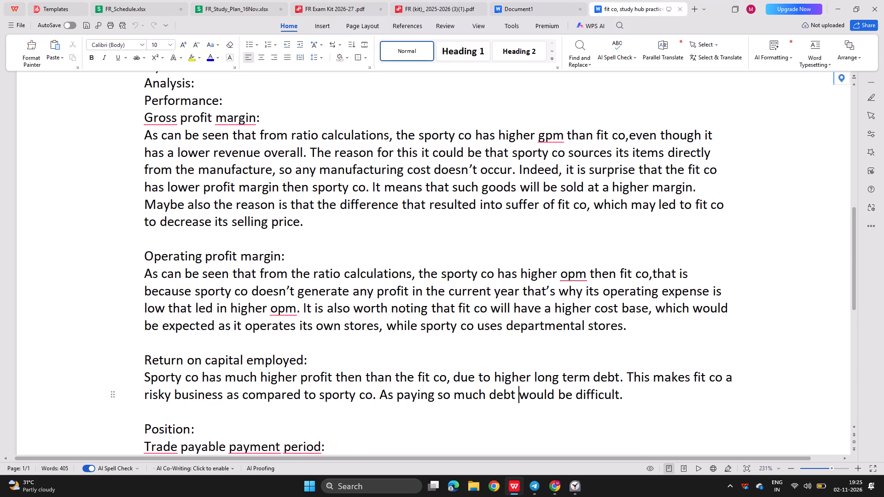
scroll(469, 190, "up", 1)
left_click(547, 0)
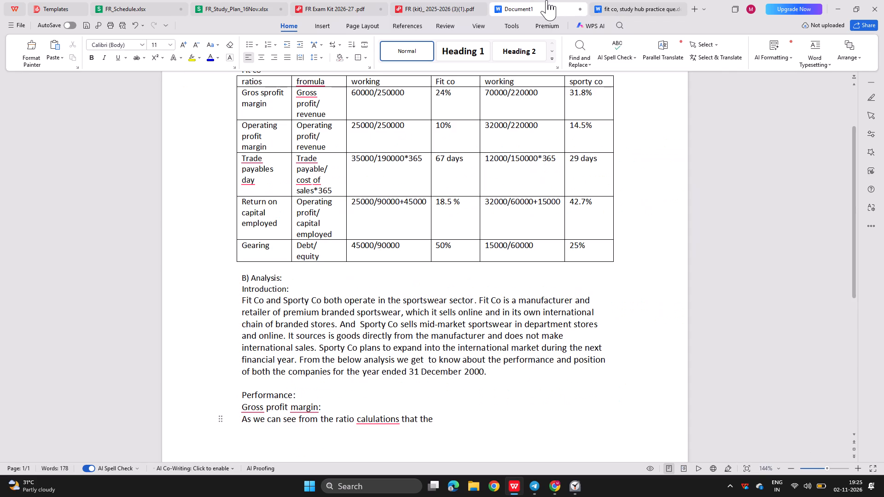
key("BackSpace")
key("BackSpace")
key("BackSpace")
key("BackSpace")
key("BackSpace")
type(", sporty co s")
key("BackSpace")
type("is")
key("space")
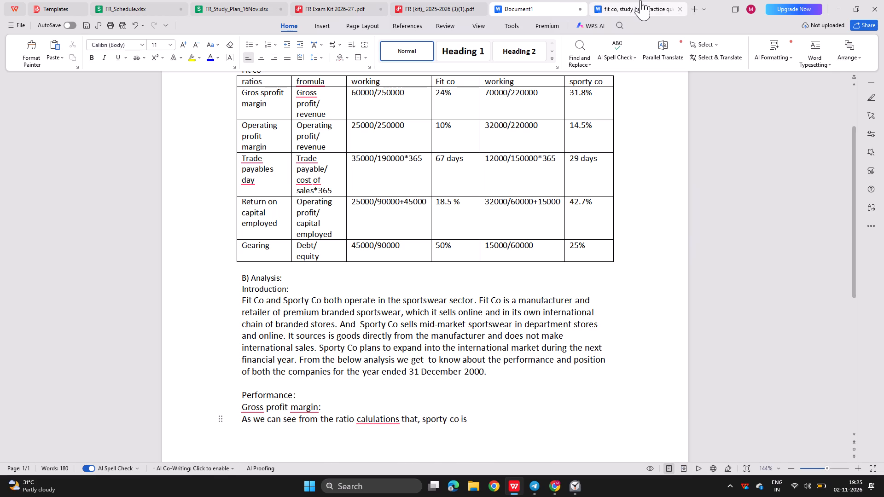
Examine the ratio table and gross profit margin commentary in the fit co study hub practice document.
left_click(640, 0)
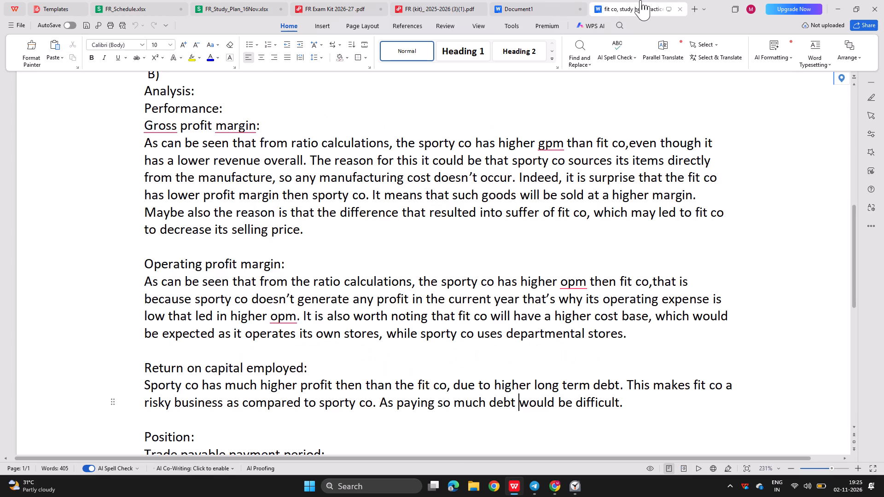
scroll(509, 80, "up", 5)
scroll(509, 80, "down", 1)
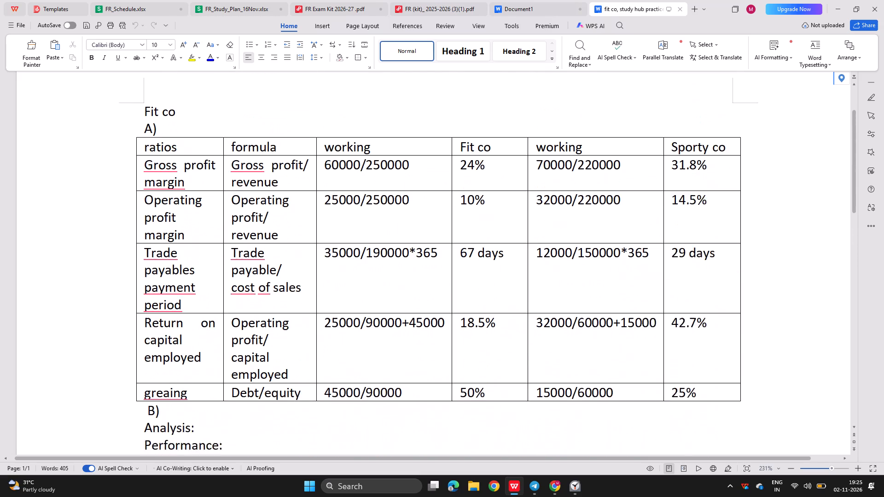
scroll(509, 80, "down", 2)
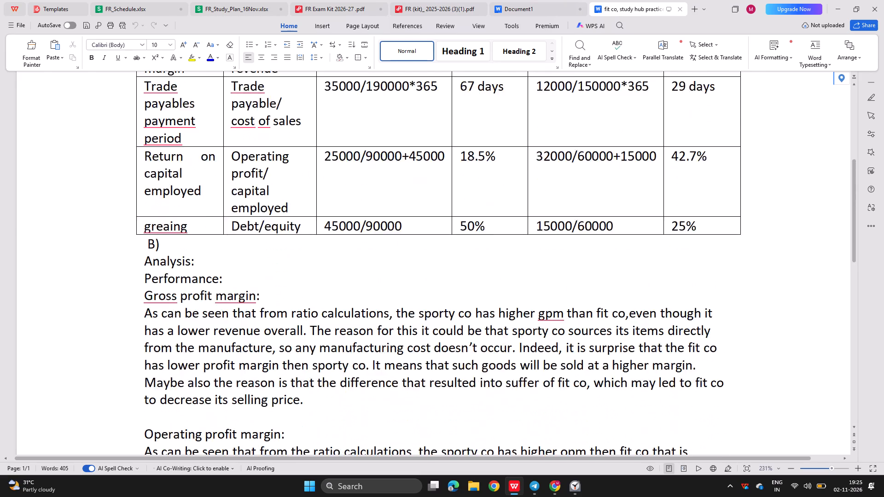
scroll(509, 80, "down", 2)
scroll(509, 80, "up", 2)
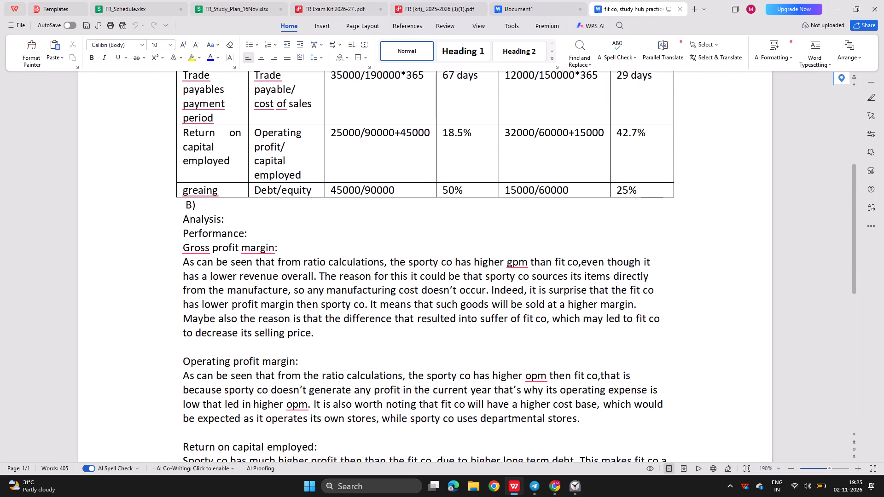
scroll(509, 80, "up", 2)
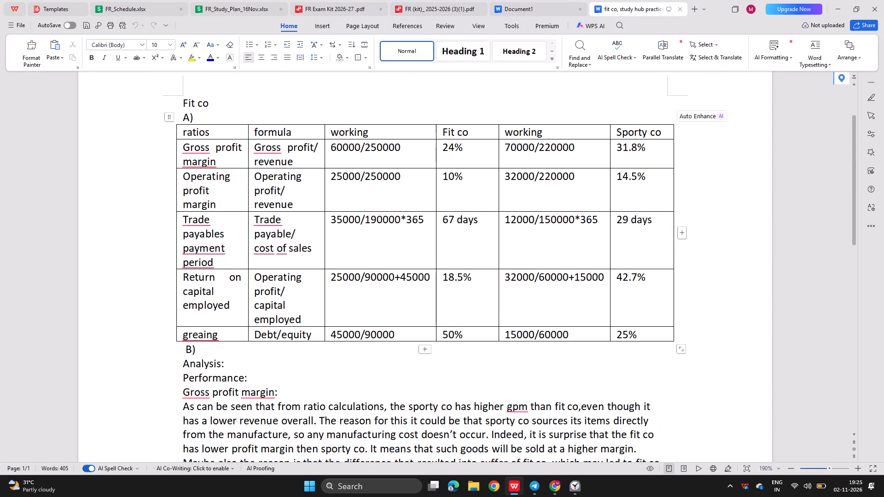
left_click(526, 0)
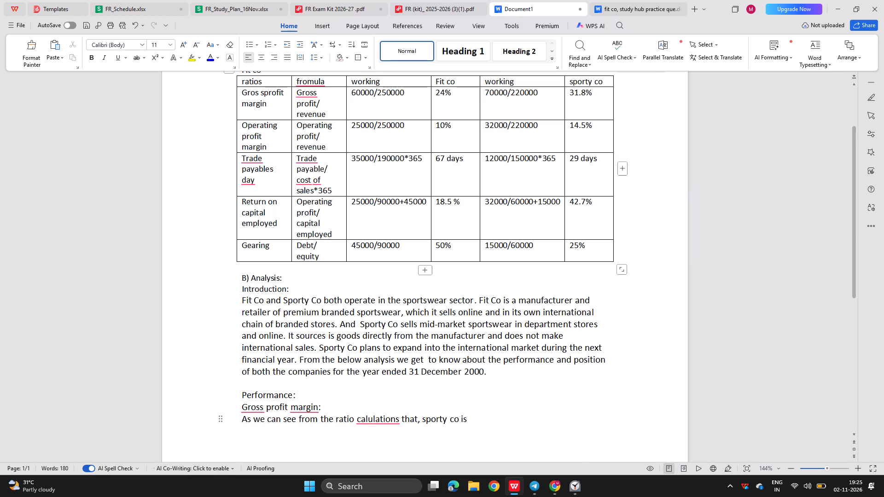
Replace the trailing "is" in the gross profit margin sentence with "has higher gpm then the fit co.".
key("BackSpace")
key("BackSpace")
key("BackSpace")
type("has higher")
key("space")
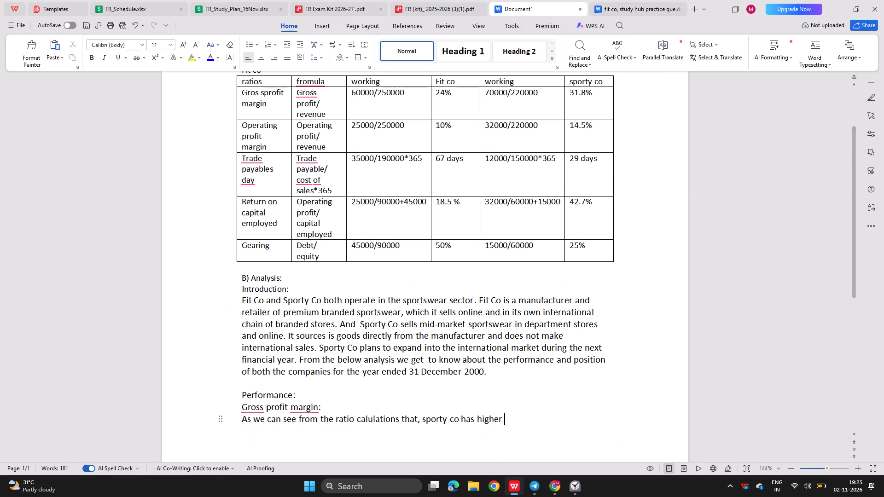
type("gpm te")
key("BackSpace")
type("hen the fir")
key("space")
key("BackSpace")
key("BackSpace")
type("t co")
key("period")
key("Return")
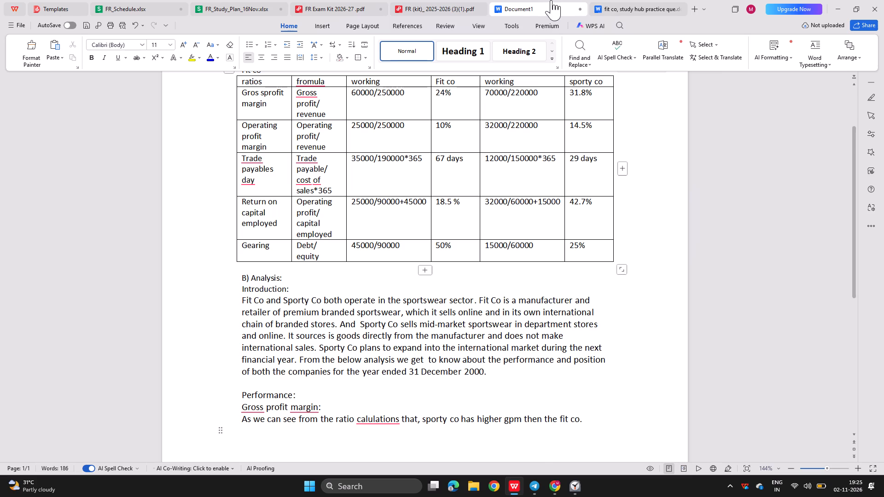
Using the practice document as reference, continue directly after "fit co." on the same line with "even though it has lower then the".
left_click(623, 0)
scroll(488, 218, "down", 1)
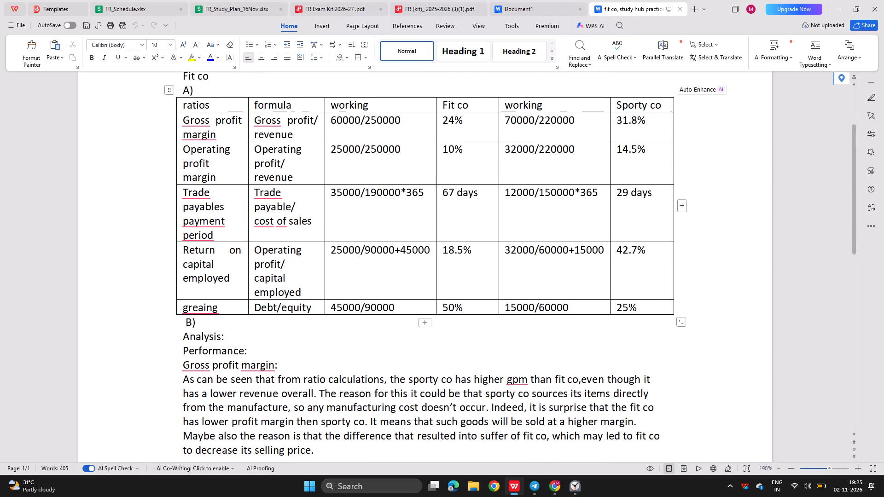
scroll(488, 218, "down", 1)
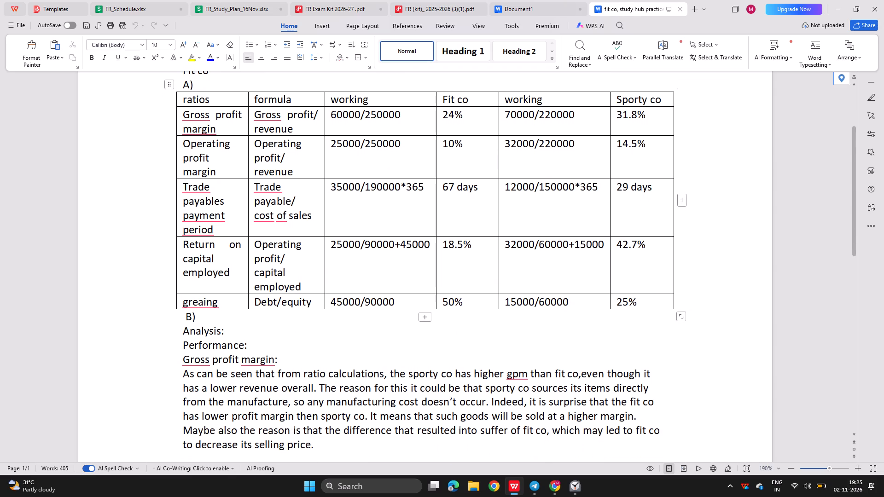
left_click(526, 0)
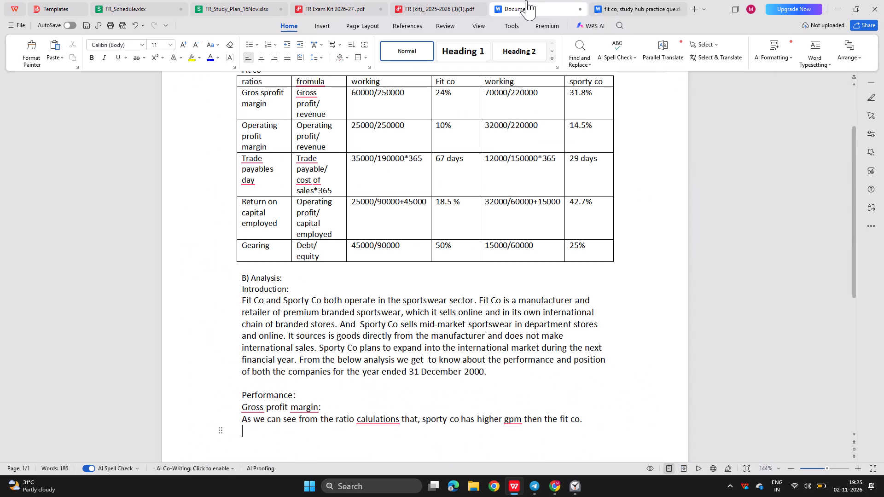
key("backslash")
key("BackSpace")
key("BackSpace")
type("even to=hough it ahs")
key("space")
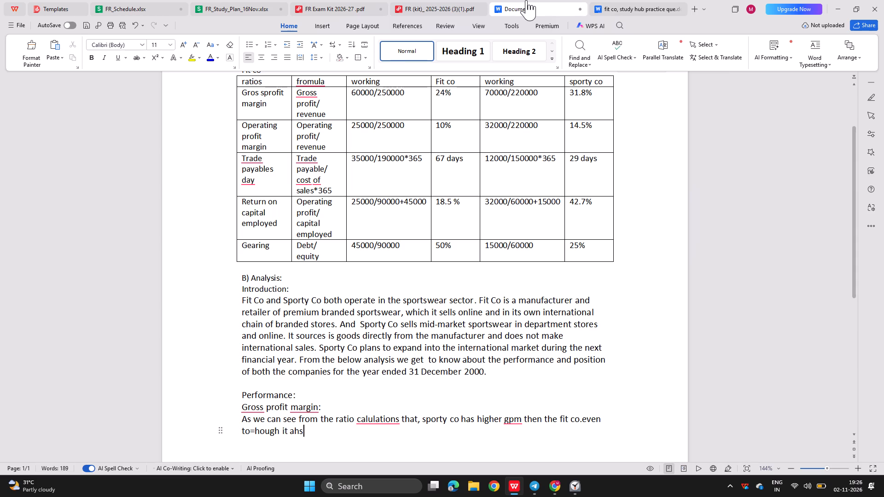
key("BackSpace")
key("BackSpace")
key("BackSpace")
key("BackSpace")
key("BackSpace")
key("BackSpace")
key("BackSpace")
key("BackSpace")
key("BackSpace")
key("BackSpace")
key("BackSpace")
key("BackSpace")
key("BackSpace")
key("BackSpace")
key("BackSpace")
key("BackSpace")
key("BackSpace")
key("BackSpace")
key("BackSpace")
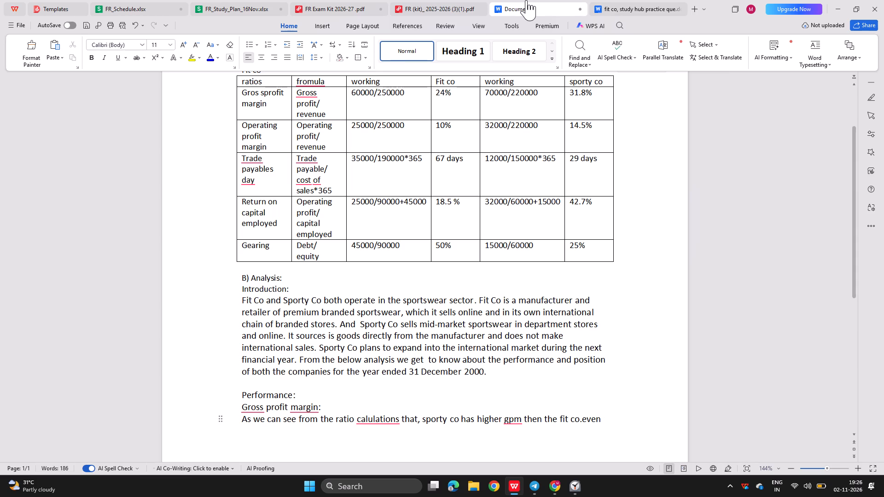
type("though it a")
key("BackSpace")
type("has lwoer then")
key("space")
key("BackSpace")
key("BackSpace")
key("BackSpace")
key("BackSpace")
key("BackSpace")
key("BackSpace")
key("BackSpace")
key("BackSpace")
key("BackSpace")
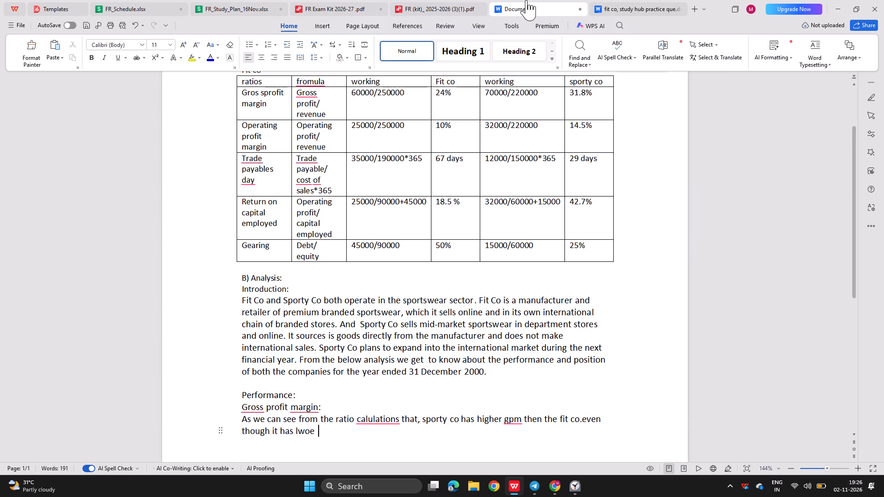
key("BackSpace")
type("ower then the")
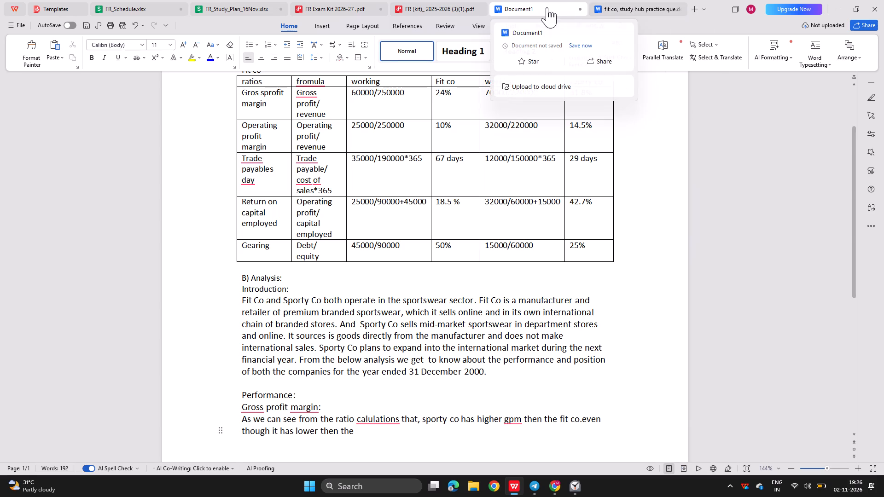
Check the practice document's wording and replace "then the" after "lower" with "revenue overall." in the Document1 gross profit margin commentary.
left_click(609, 0)
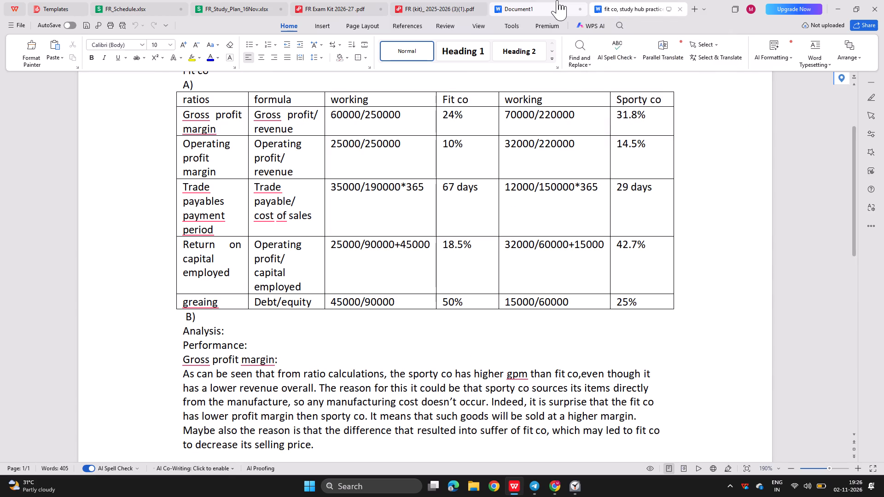
left_click(557, 0)
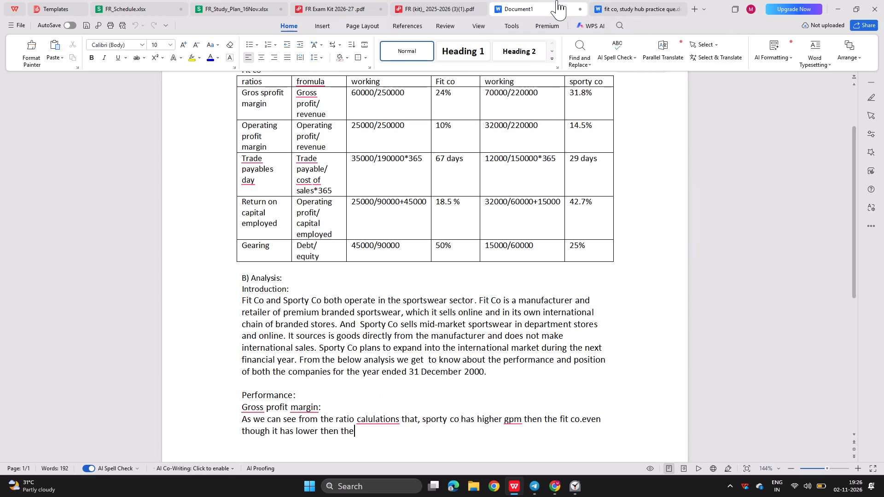
key("BackSpace")
key("BackSpace")
key("BackSpace")
key("BackSpace")
key("BackSpace")
key("BackSpace")
key("BackSpace")
key("BackSpace")
type("re")
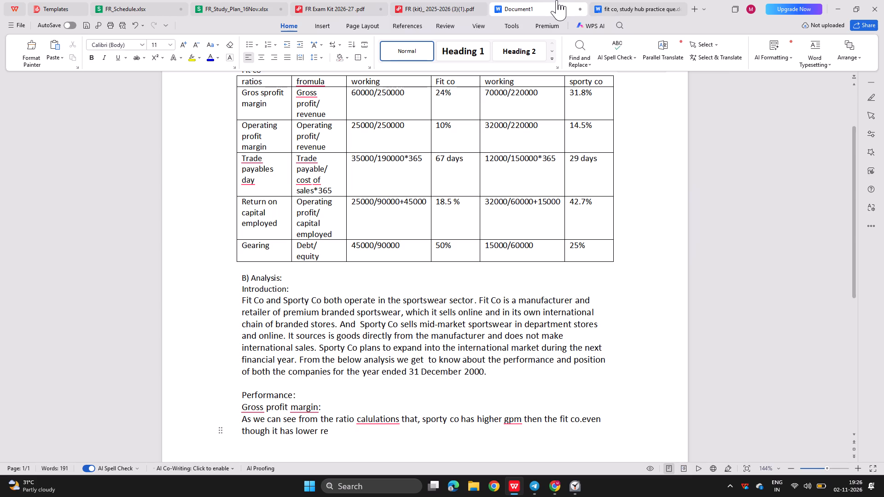
type("venue overall")
key("space")
left_click(671, 0)
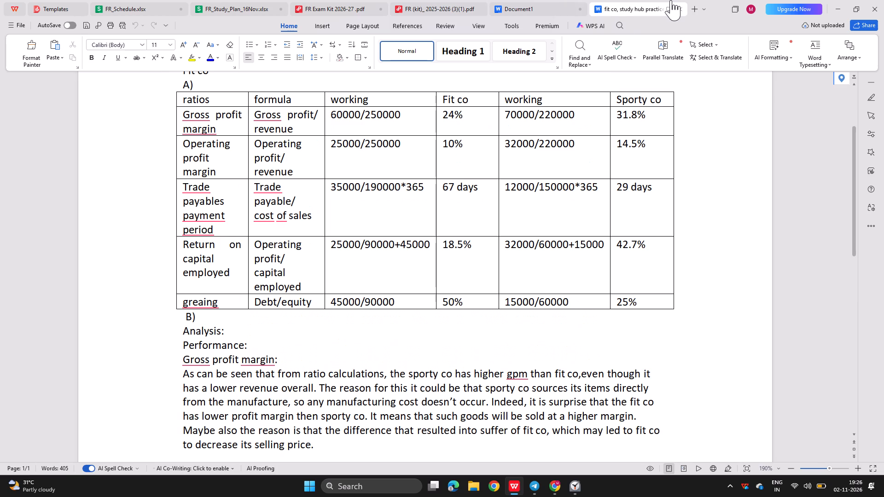
left_click(544, 0)
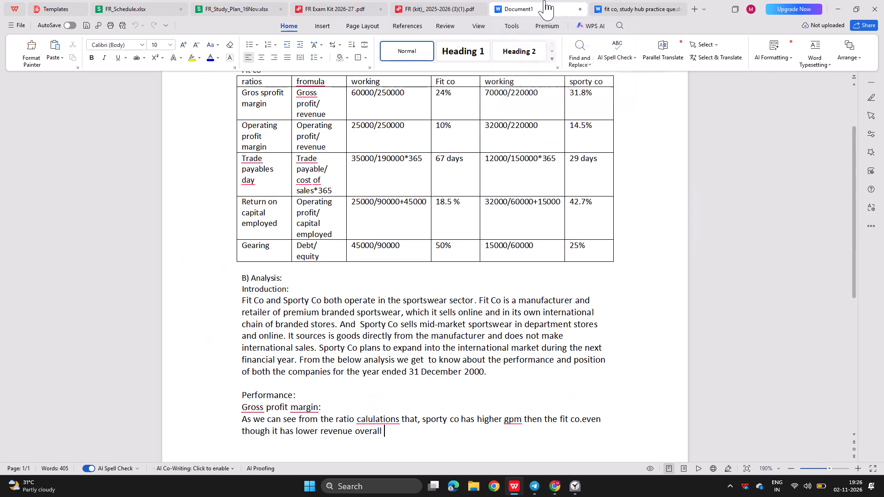
key("BackSpace")
key("period")
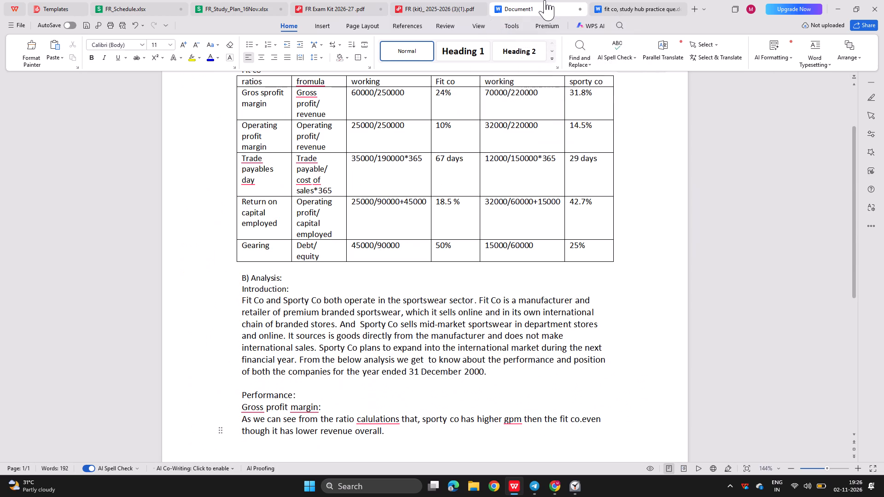
Check the gross profit margin commentary in the practice document, and return to Document1 to review the introduction and analysis text.
left_click(622, 0)
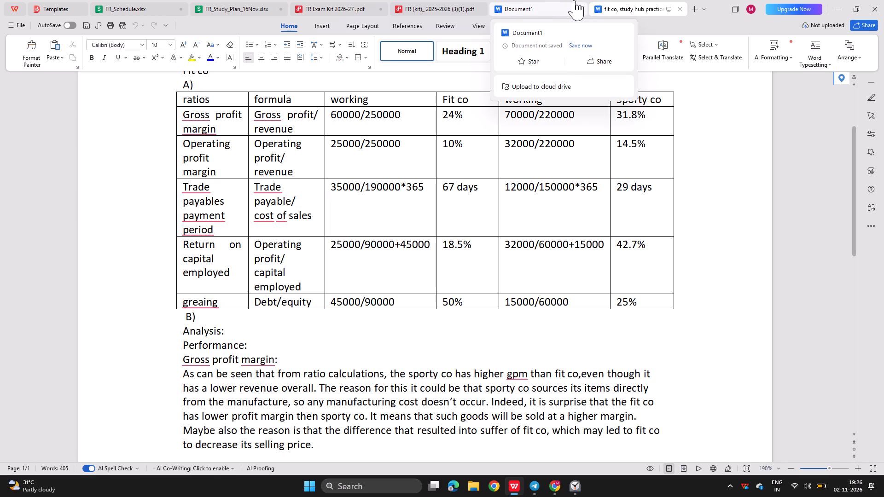
left_click(523, 0)
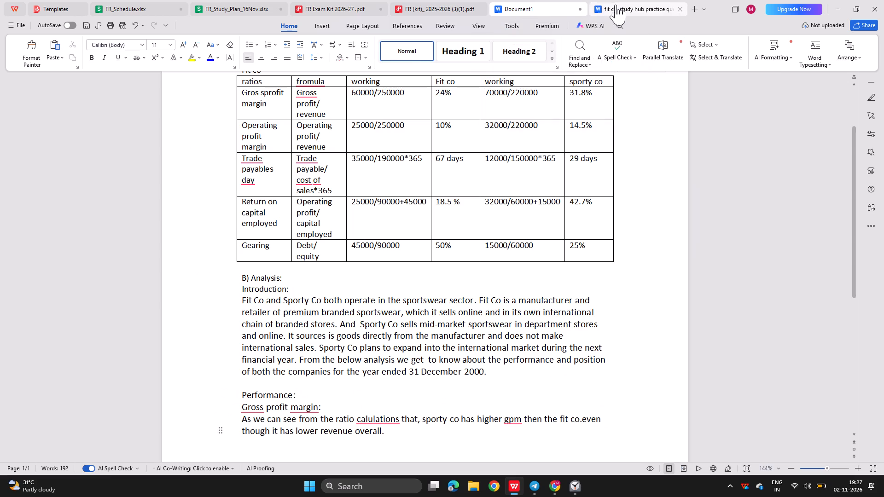
scroll(439, 177, "down", 1)
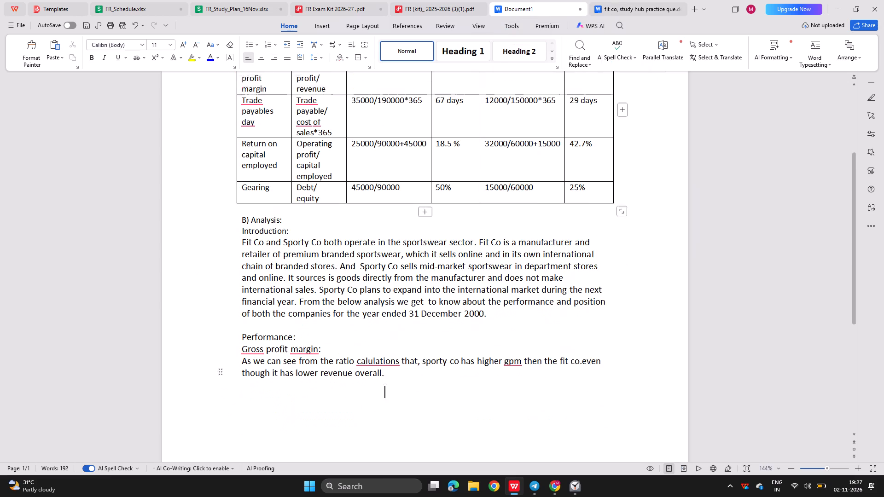
scroll(439, 177, "down", 1)
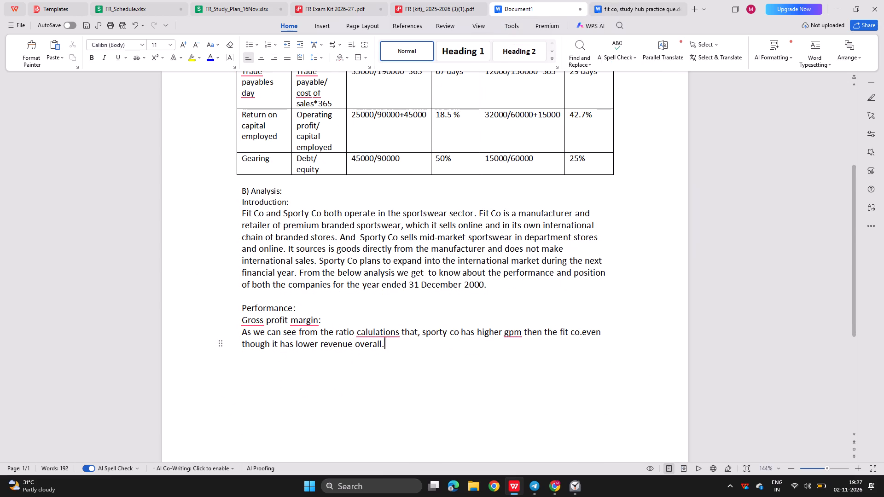
left_click_drag(239, 191, 227, 223)
left_click(227, 223)
scroll(227, 223, "down", 1)
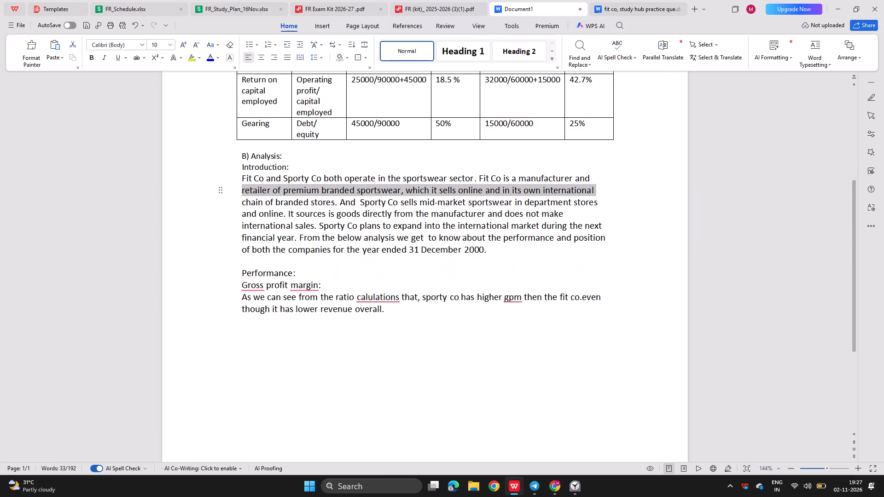
Replace "we get" with "could got" after "From the below analysis" in the last sentence of the introduction.
left_click(339, 263)
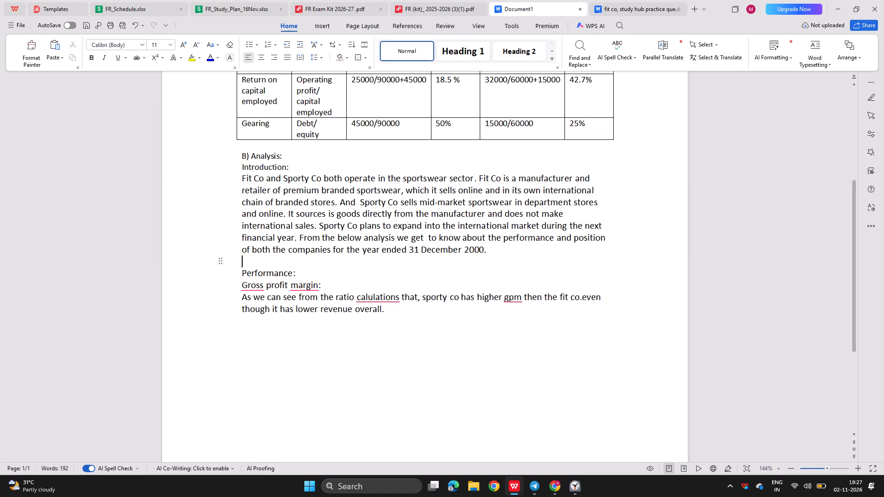
left_click(409, 241)
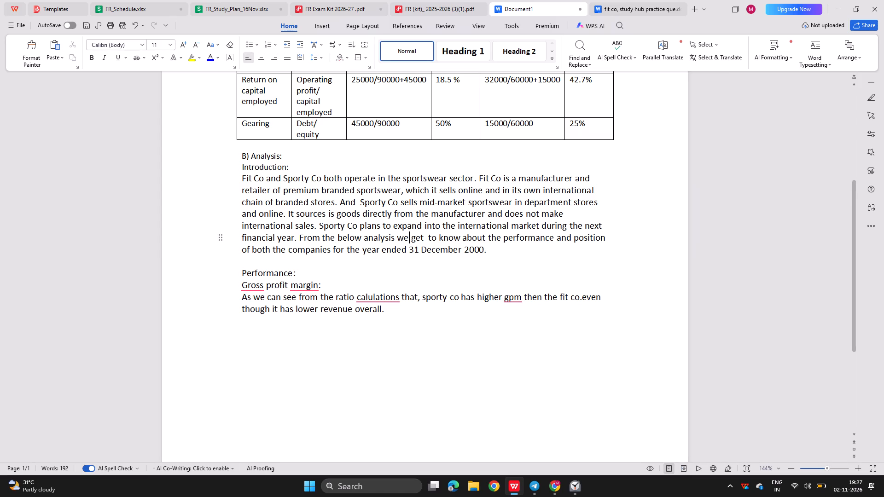
left_click(425, 239)
key("BackSpace")
key("BackSpace")
key("BackSpace")
key("BackSpace")
key("BackSpace")
key("BackSpace")
key("BackSpace")
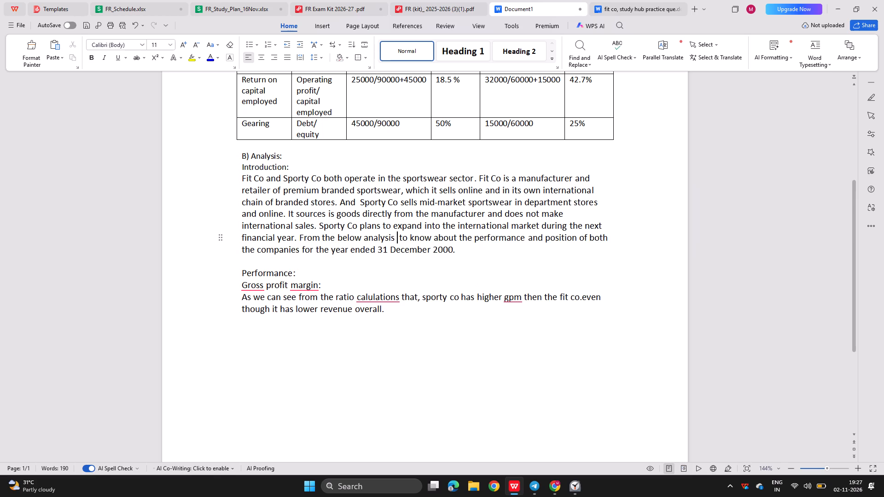
type("can")
key("space")
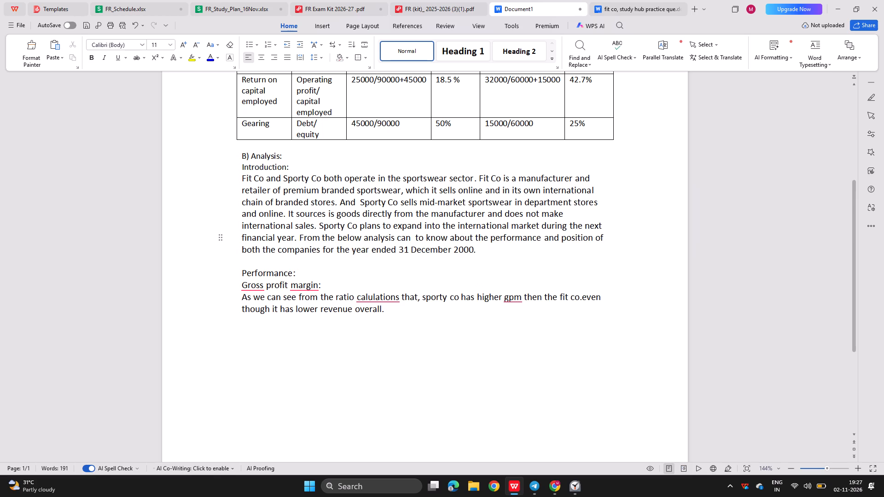
key("BackSpace")
key("BackSpace")
key("BackSpace")
type("oulf")
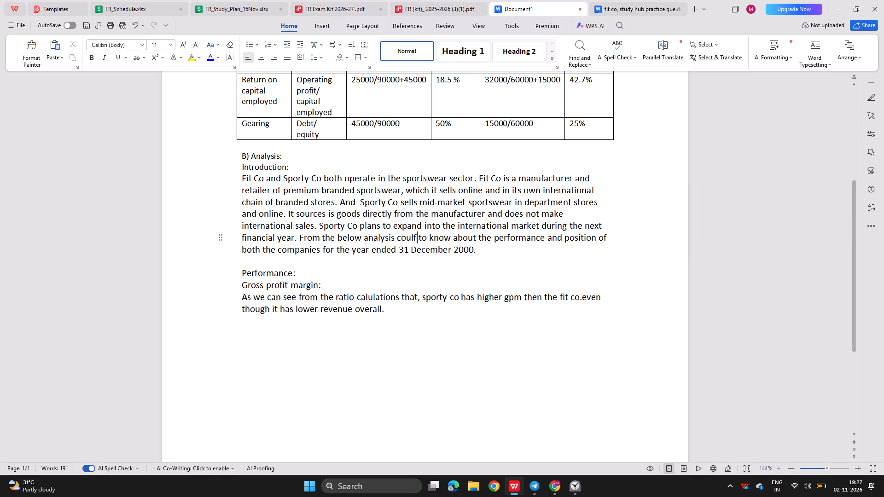
key("BackSpace")
type("d got")
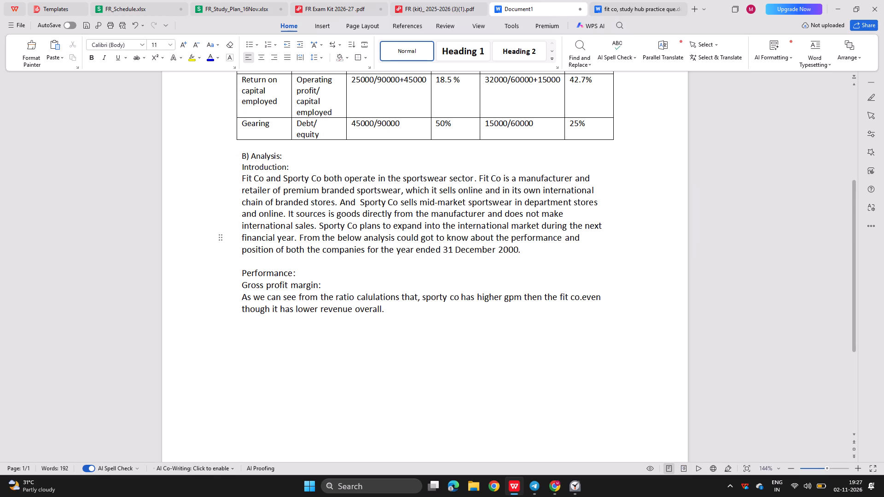
Examine the Fit Co notes in the exam kit PDF and the performance commentary in the practice document, returning to the end of the gross profit margin text in Document1.
left_click(395, 311)
left_click(446, 2)
scroll(340, 270, "up", 1)
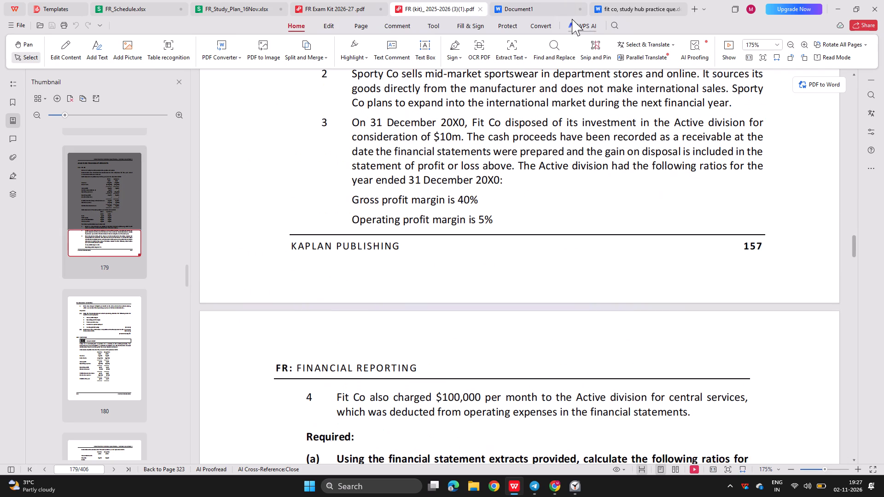
left_click(626, 0)
scroll(505, 241, "down", 2)
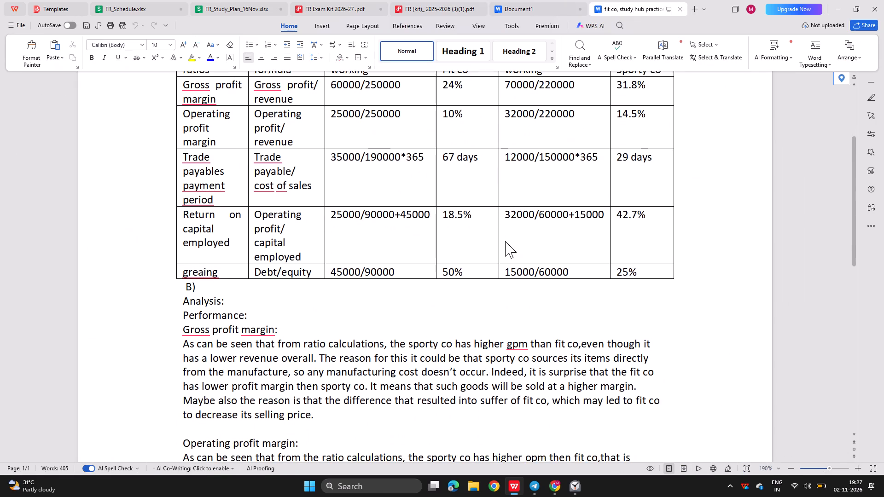
scroll(505, 241, "down", 2)
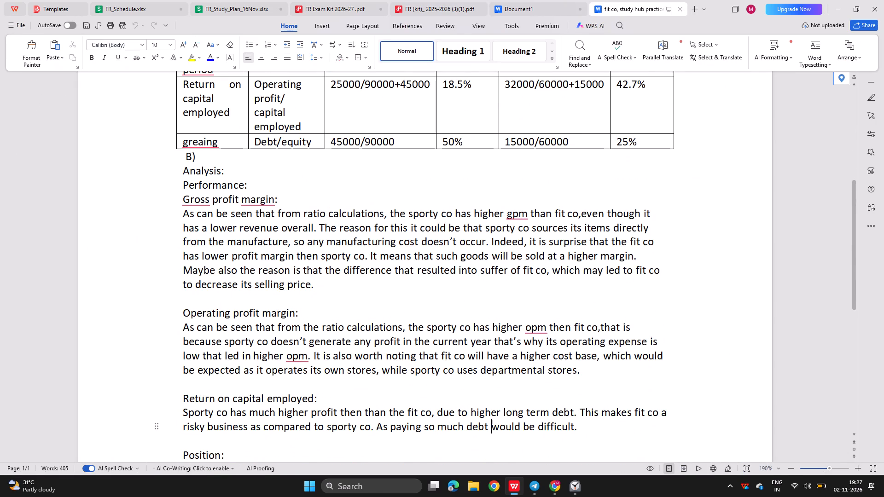
scroll(303, 311, "down", 1)
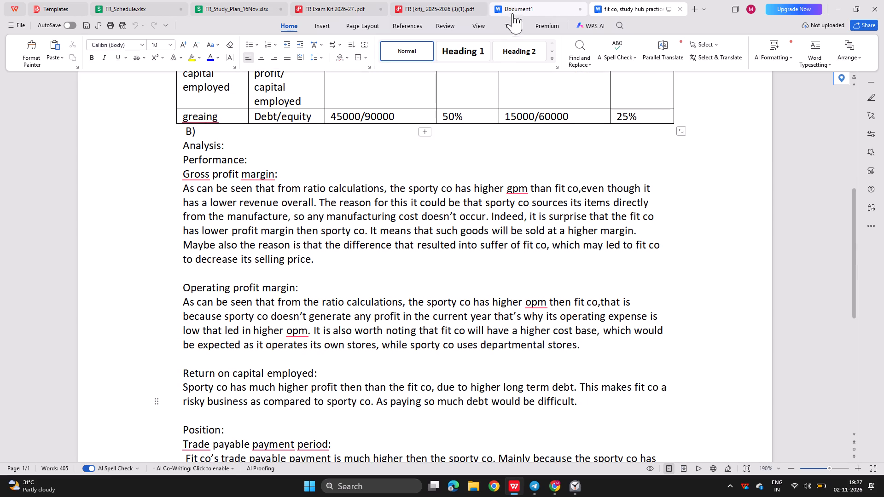
left_click(511, 0)
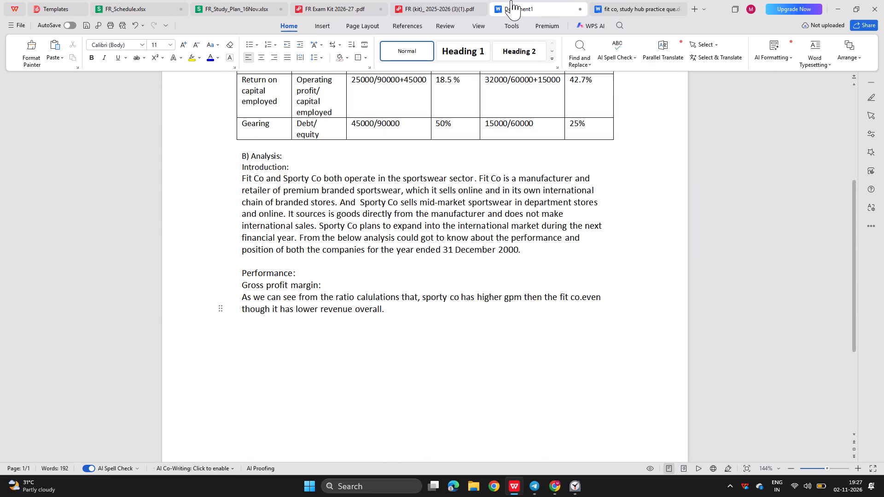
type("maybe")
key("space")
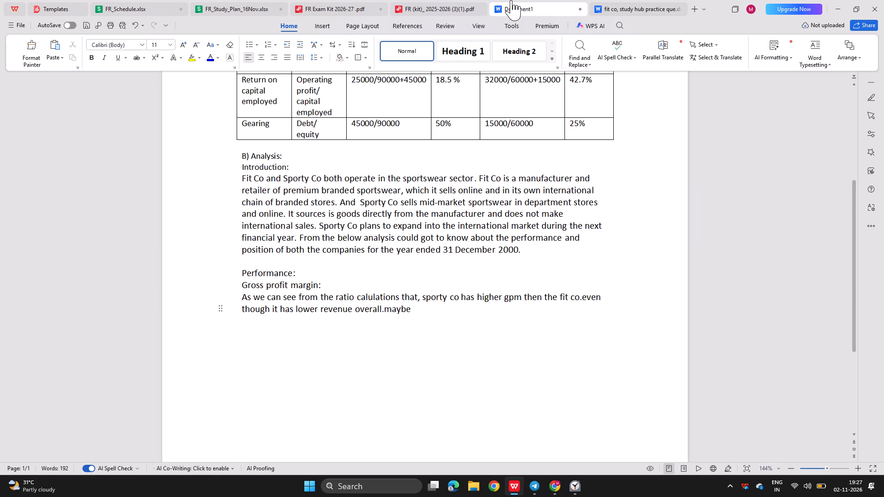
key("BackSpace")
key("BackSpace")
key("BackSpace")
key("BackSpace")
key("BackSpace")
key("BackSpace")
Continue the gross profit margin commentary after "overall." with "the main reason behind this is that the sporty co takes".
type("tha")
key("BackSpace")
type("e main reaso")
key("BackSpace")
type("on behind this is that the")
key("space")
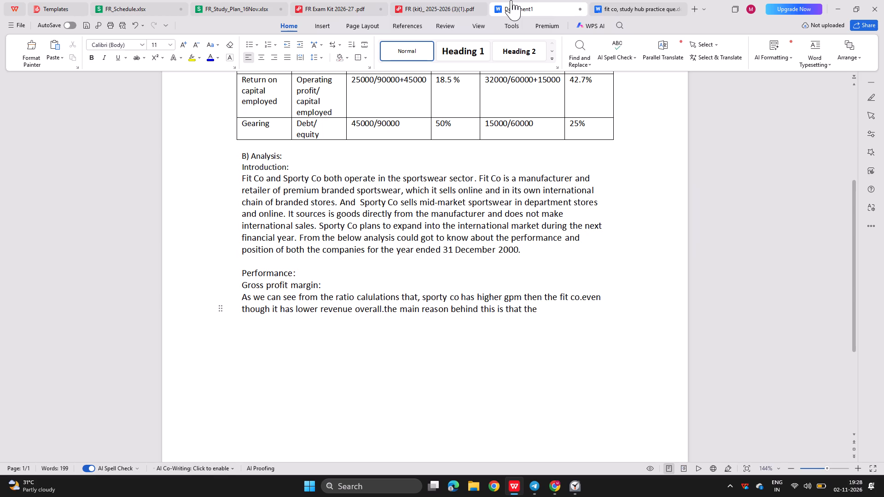
type("sporty co")
key("space")
key("c")
key("BackSpace")
type("tkes")
key("BackSpace")
key("BackSpace")
key("BackSpace")
type("kae")
key("BackSpace")
key("BackSpace")
key("BackSpace")
type("akes")
key("space")
Copy the practice document's gross profit margin text from "The reason for this" to "selling price." and paste it after "takes" in Document1.
left_click(664, 0)
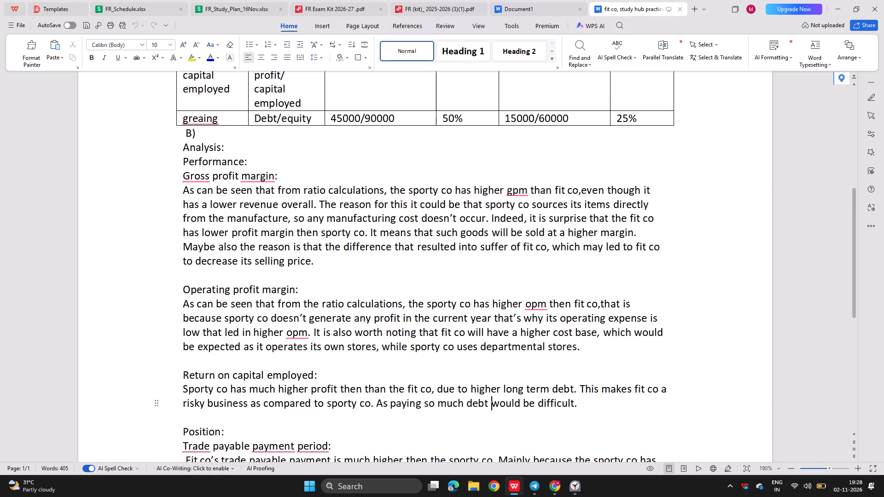
left_click_drag(317, 200, 316, 266)
key("ctrl+x")
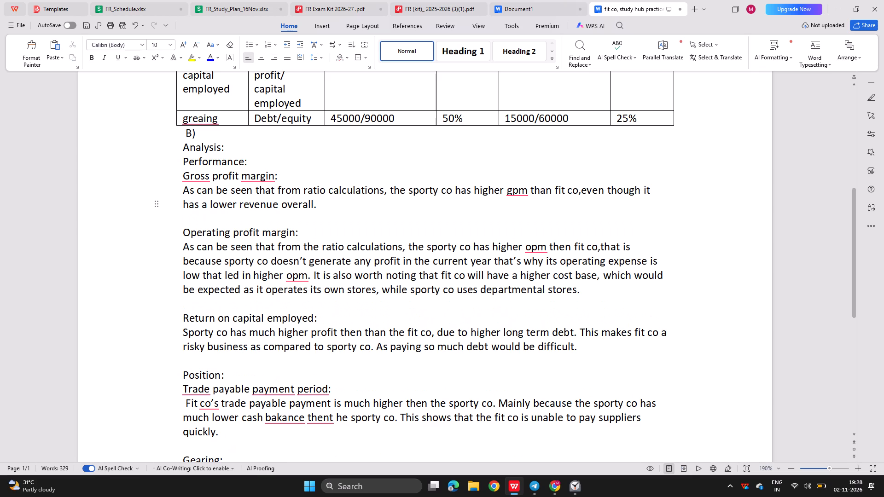
key("ctrl+z")
key("ctrl+c")
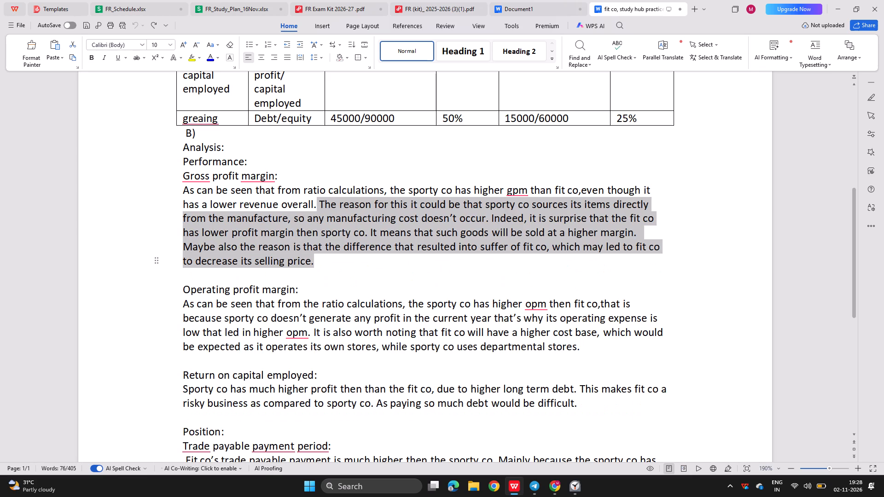
left_click(339, 266)
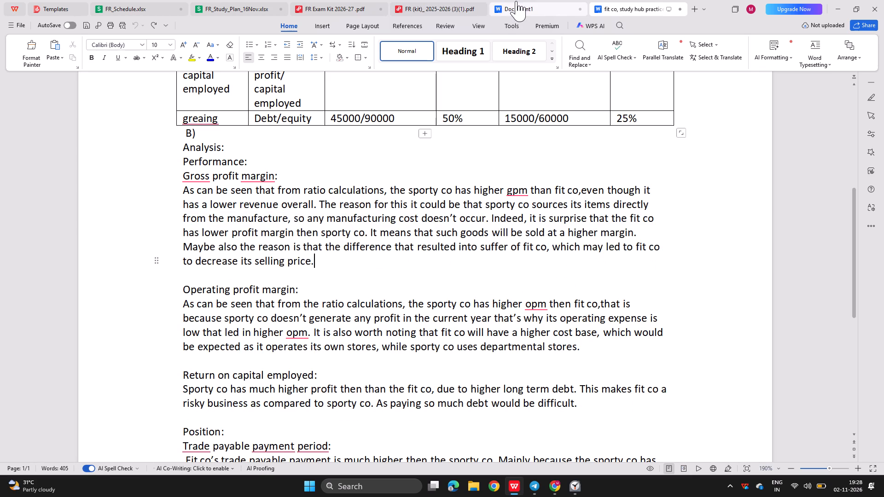
left_click(516, 1)
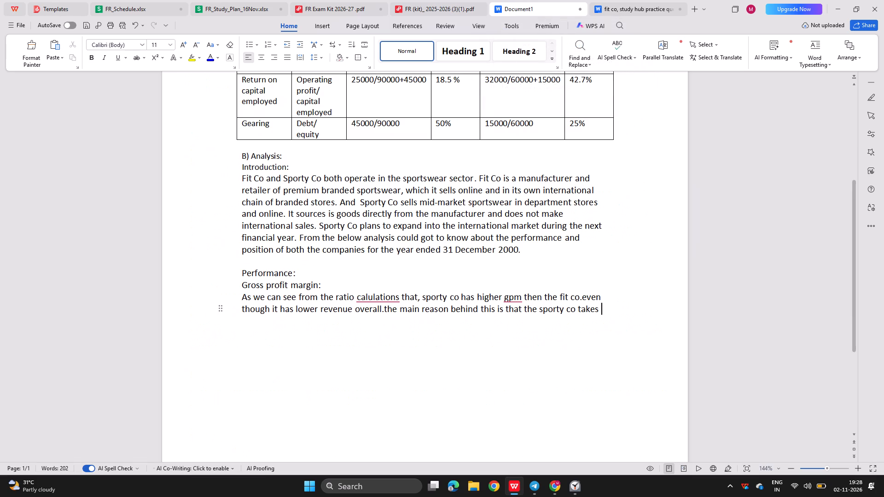
key("ctrl+v")
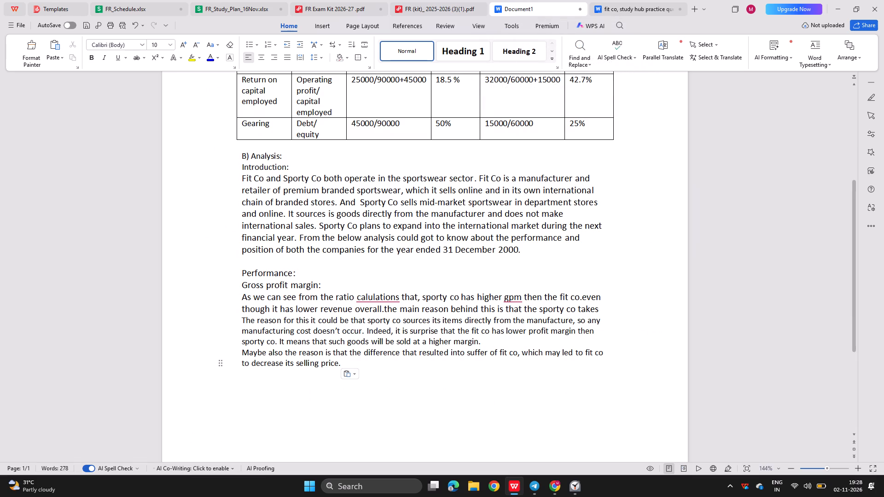
Between "takes" and the pasted text, insert "sources of its item directly from the manufacture so the".
left_click(602, 304)
type("sources of it")
type("s item")
key("space")
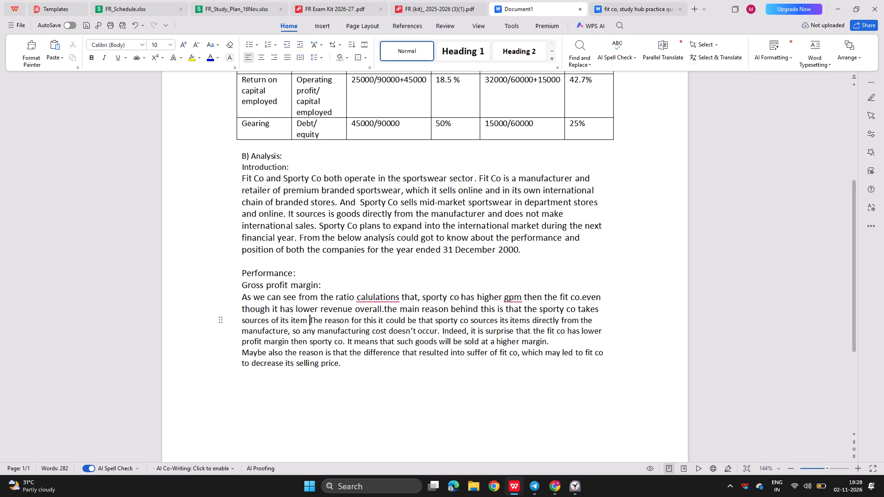
type("directly form the")
key("space")
key("BackSpace")
key("BackSpace")
key("BackSpace")
key("BackSpace")
key("BackSpace")
key("BackSpace")
key("BackSpace")
key("BackSpace")
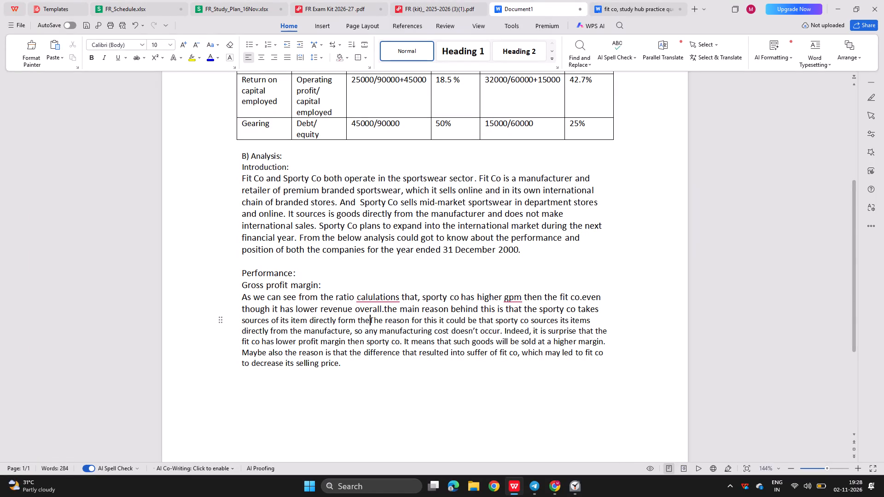
key("BackSpace")
type("romt")
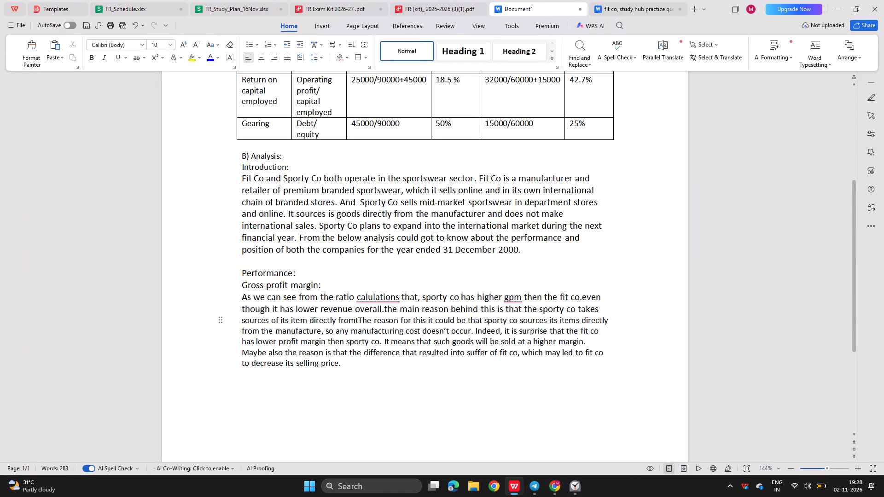
key("BackSpace")
key("space")
type("the manufacture so the")
key("space")
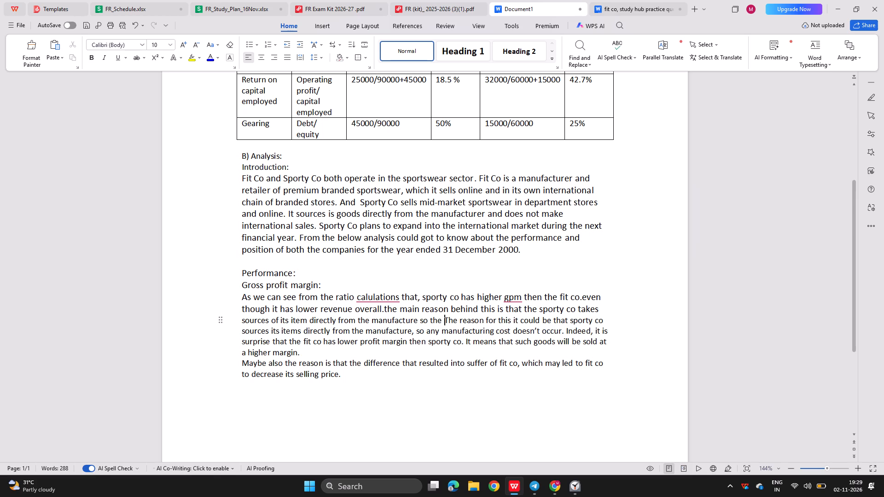
Check the practice document's gross profit margin wording, then replace the trailing "the" after "manufacture so" in Document1 with "any manufactuirng cost".
left_click(616, 0)
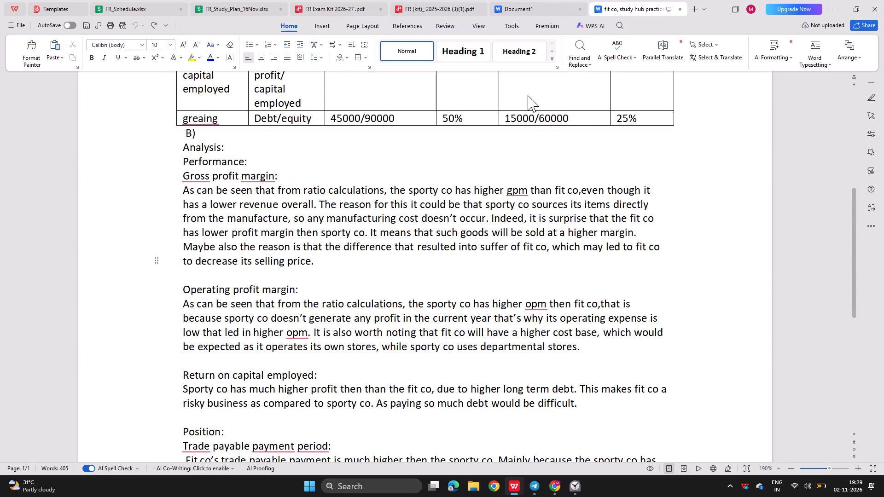
left_click(525, 0)
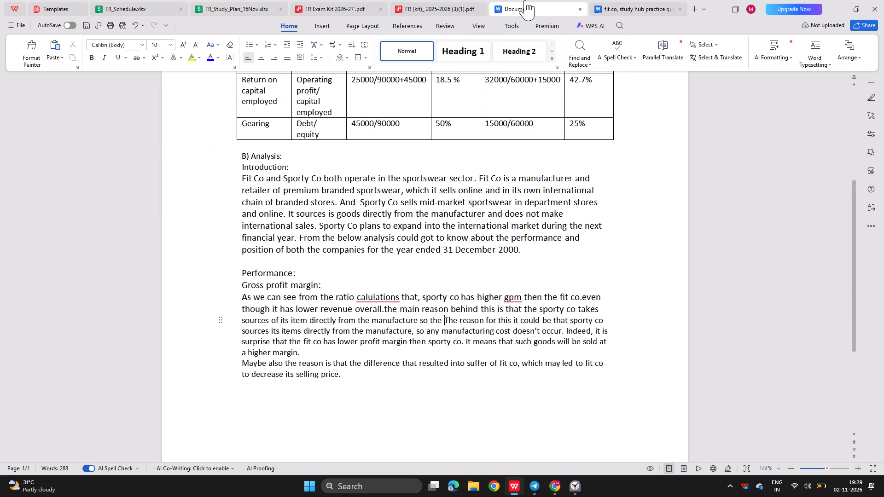
key("BackSpace")
key("BackSpace")
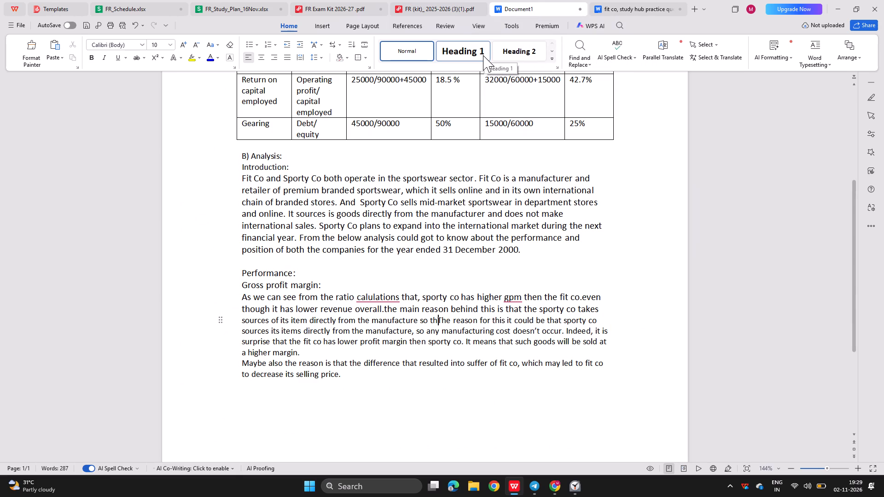
key("BackSpace")
key("BackSpace")
type("any manudfacgtor")
key("BackSpace")
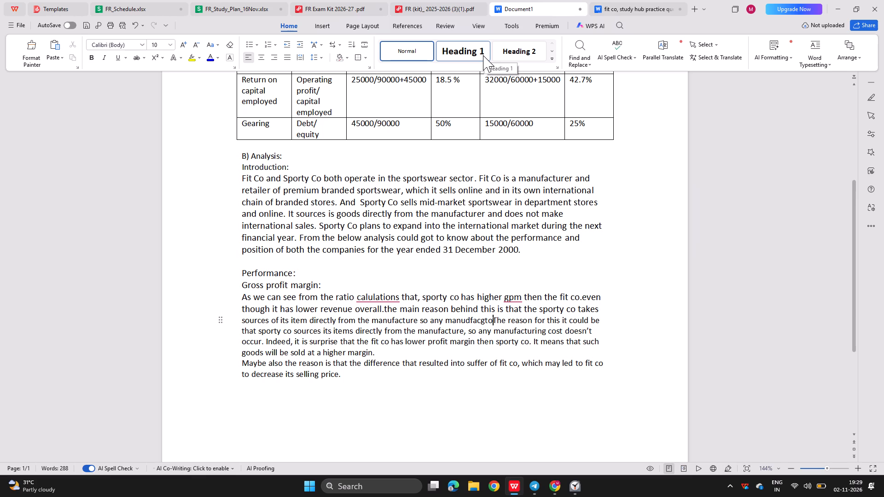
key("BackSpace")
key("BackSpace")
key("BackSpace")
key("BackSpace")
key("BackSpace")
key("BackSpace")
key("BackSpace")
type("factuirng cost")
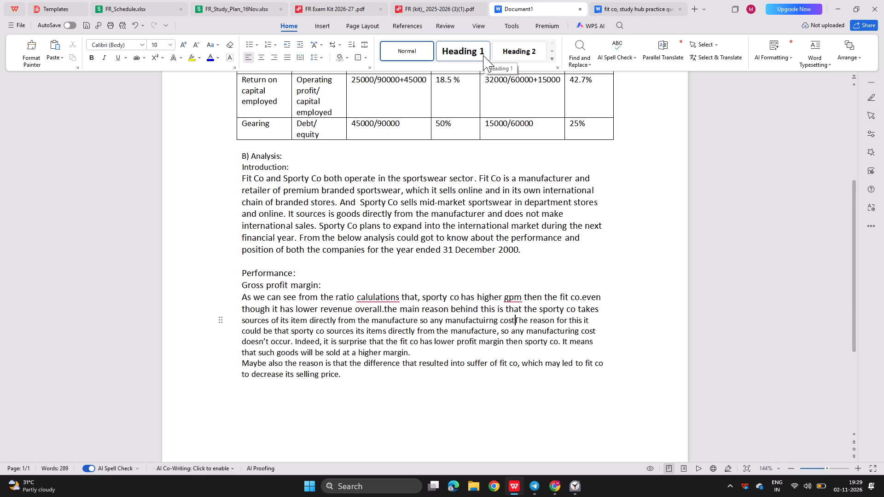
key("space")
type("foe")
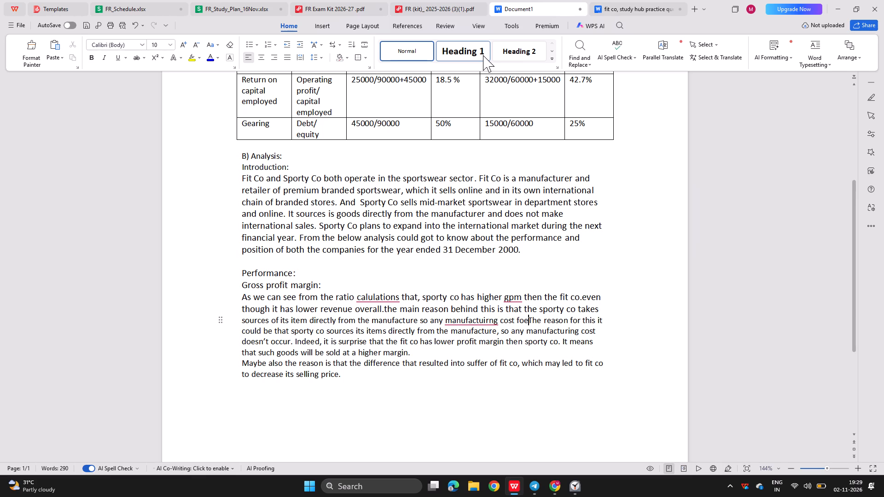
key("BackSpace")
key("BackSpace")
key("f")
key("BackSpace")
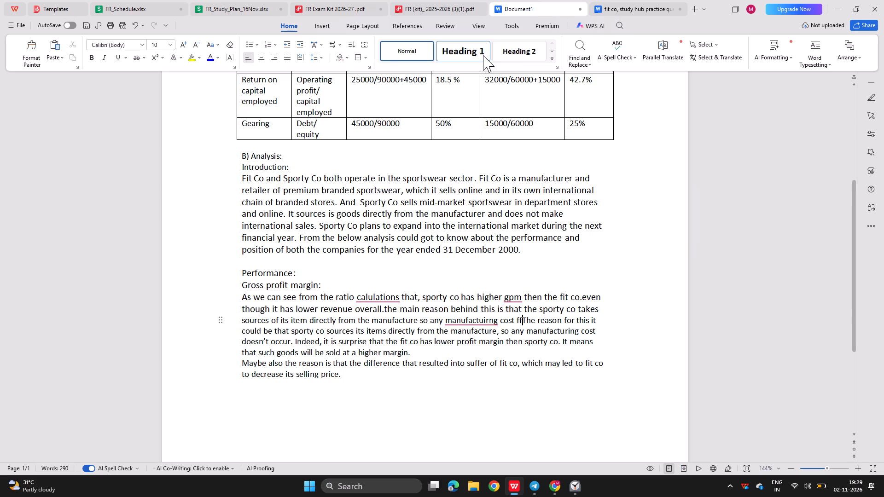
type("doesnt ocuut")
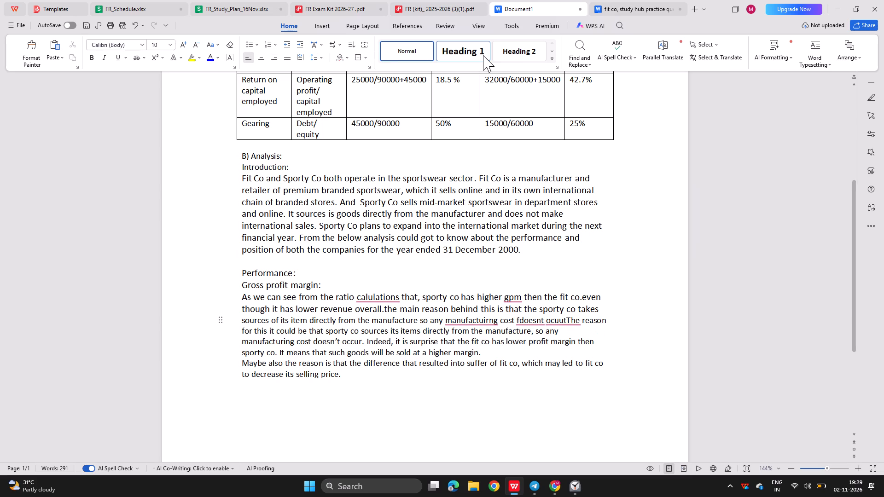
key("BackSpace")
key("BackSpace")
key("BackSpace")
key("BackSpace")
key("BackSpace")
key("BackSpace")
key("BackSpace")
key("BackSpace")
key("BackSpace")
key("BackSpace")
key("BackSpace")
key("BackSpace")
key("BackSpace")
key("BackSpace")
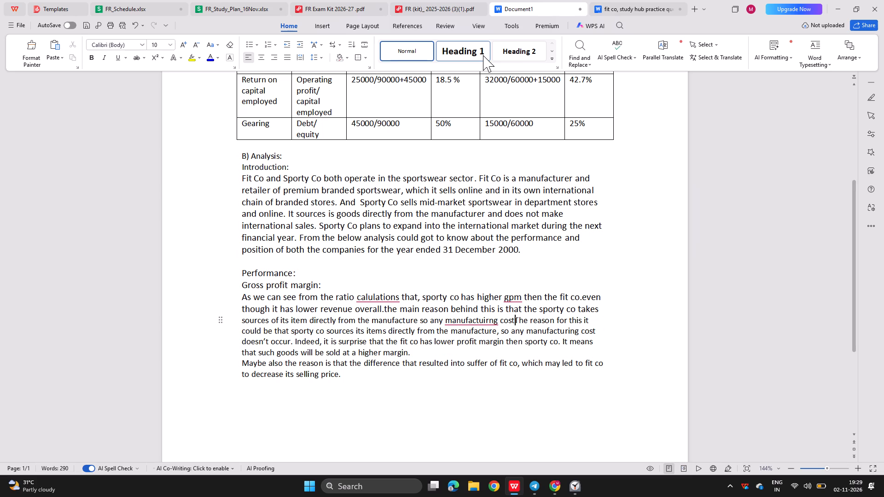
Complete the manufacturing cost sentence in the gross profit margin commentary with "doesn't occur." before the pasted text.
key("space")
type("dose=")
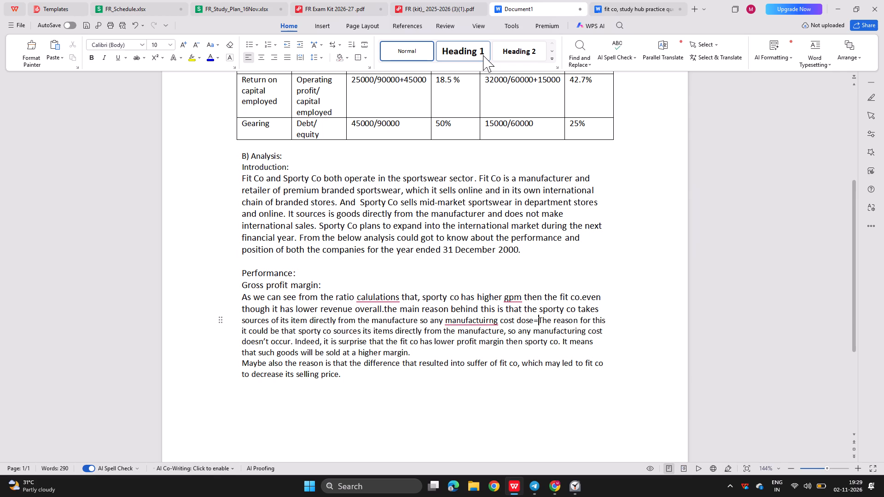
key("BackSpace")
key("BackSpace")
key("BackSpace")
type("esn")
type(";t occus")
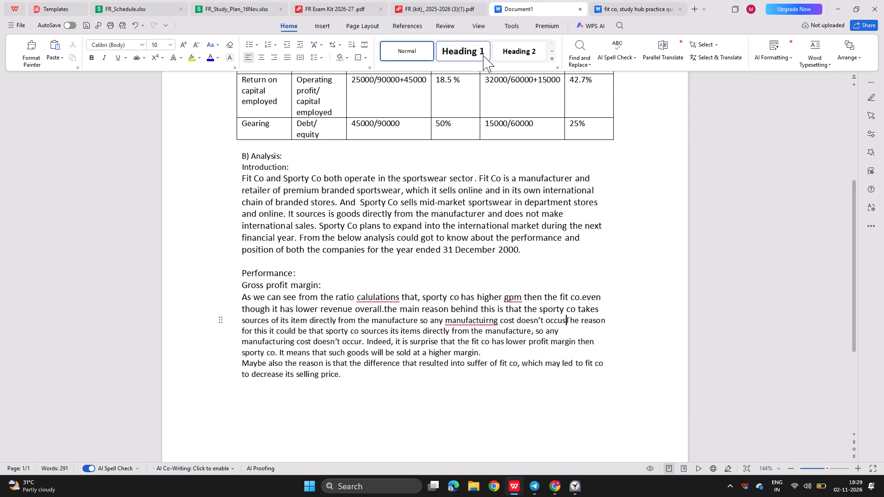
key("BackSpace")
type("r.")
key("space")
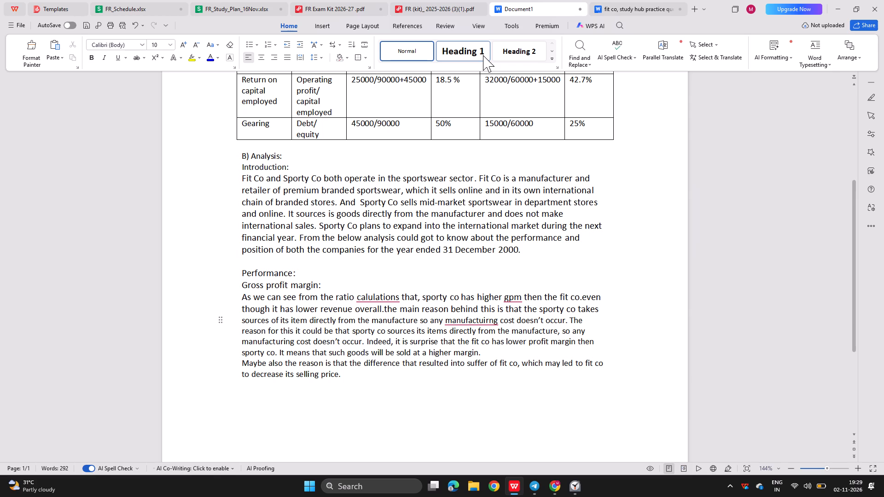
Start a new sentence before the pasted text in the gross profit margin commentary with "Indeed, that suprises the".
type("inded")
key("BackSpace")
type("ed, tha tps")
key("BackSpace")
type("upreises te")
key("space")
key("BackSpace")
key("BackSpace")
key("BackSpace")
key("BackSpace")
key("BackSpace")
key("BackSpace")
key("BackSpace")
key("BackSpace")
key("BackSpace")
key("BackSpace")
key("BackSpace")
key("BackSpace")
key("BackSpace")
key("BackSpace")
key("BackSpace")
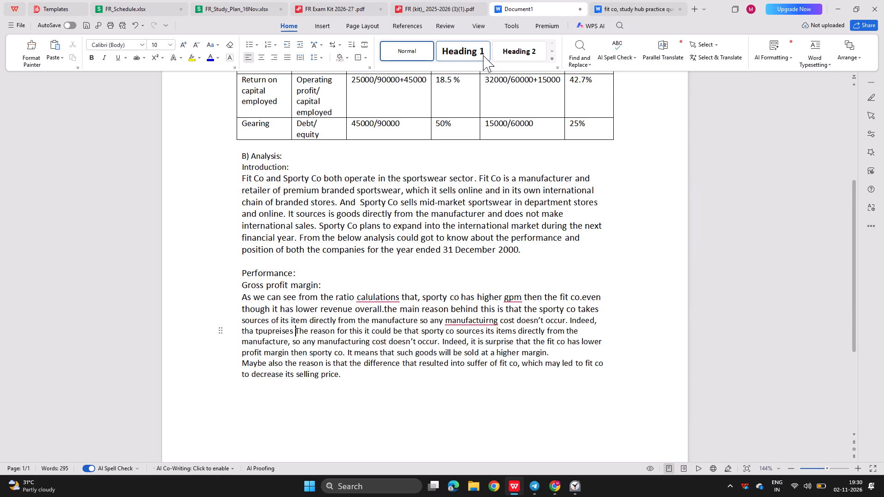
key("BackSpace")
key("BackSpace")
type("at suprises the")
key("space")
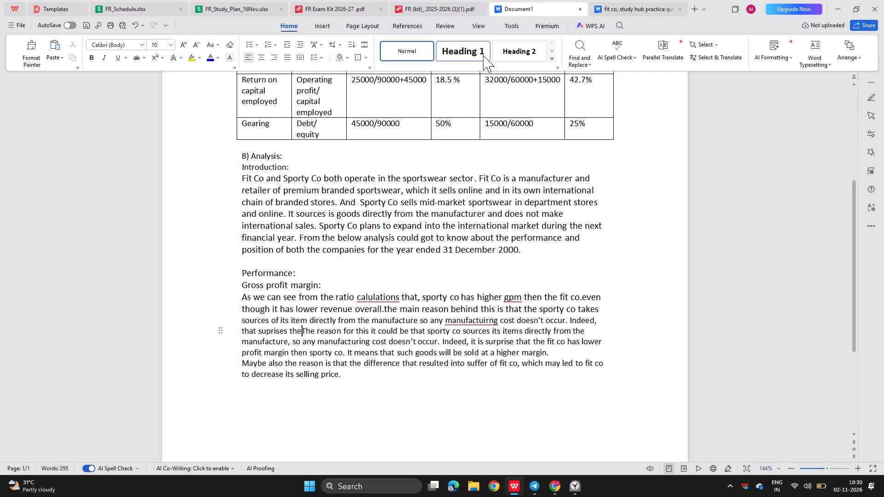
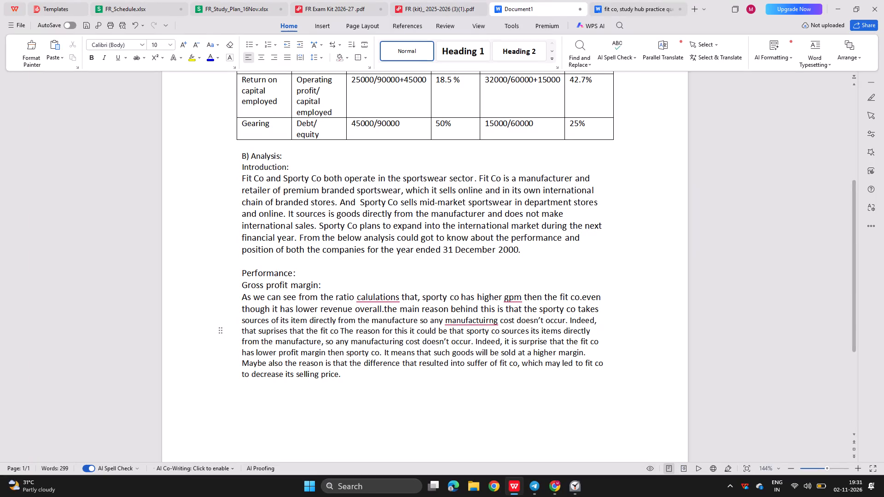
Continue the sentence after "that the fit co" with "has lwoer profit margin then the".
type("jas")
key("space")
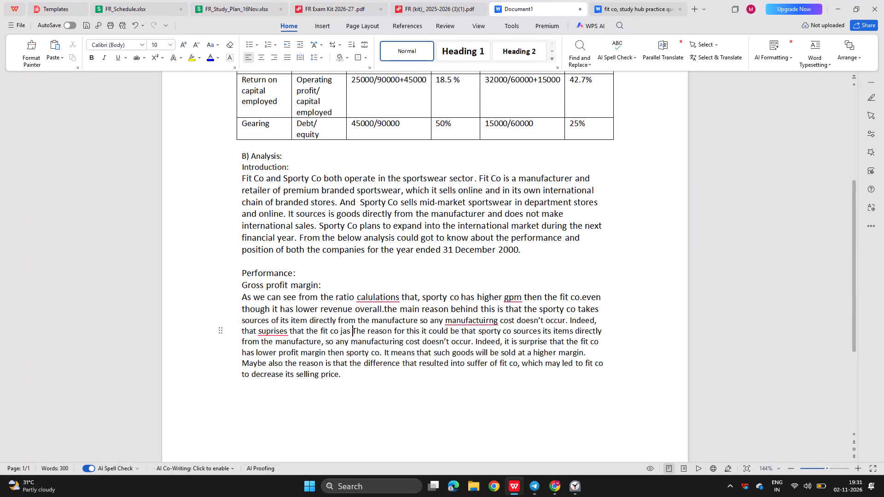
key("BackSpace")
key("BackSpace")
key("BackSpace")
key("BackSpace")
type("has lwoer profit maregin the")
key("BackSpace")
key("BackSpace")
key("BackSpace")
key("BackSpace")
key("BackSpace")
key("BackSpace")
key("BackSpace")
key("BackSpace")
key("BackSpace")
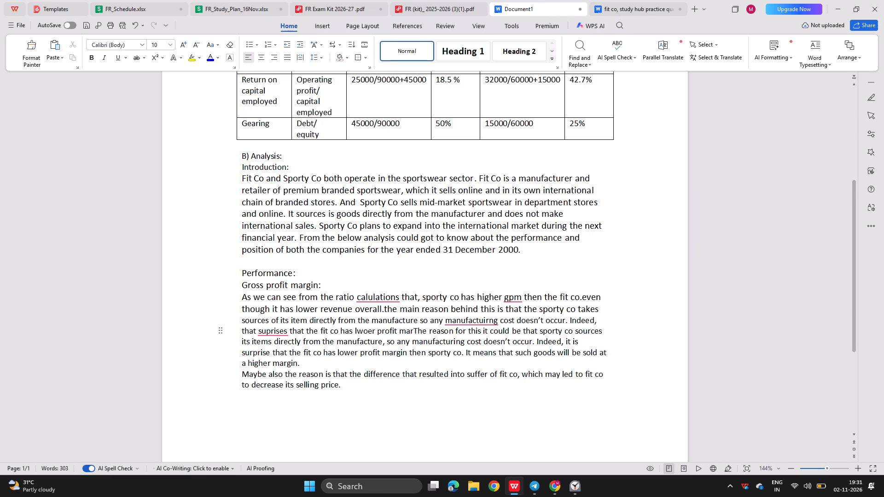
type("gin then the")
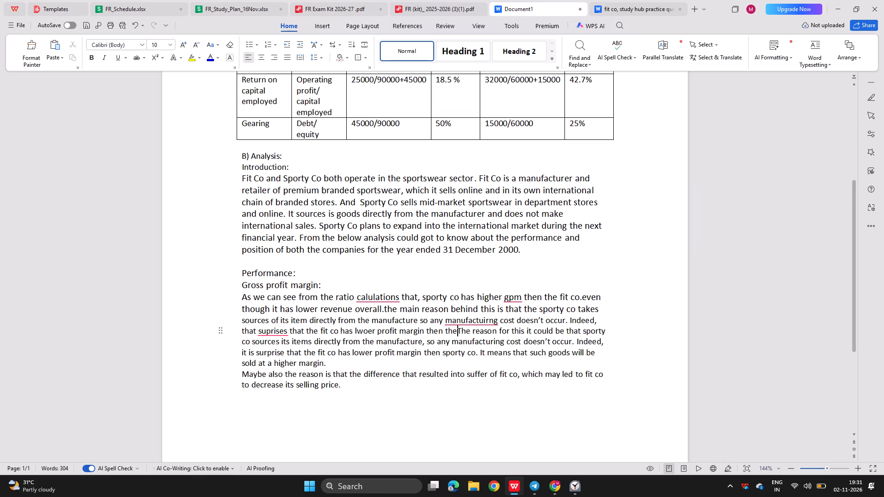
key("space")
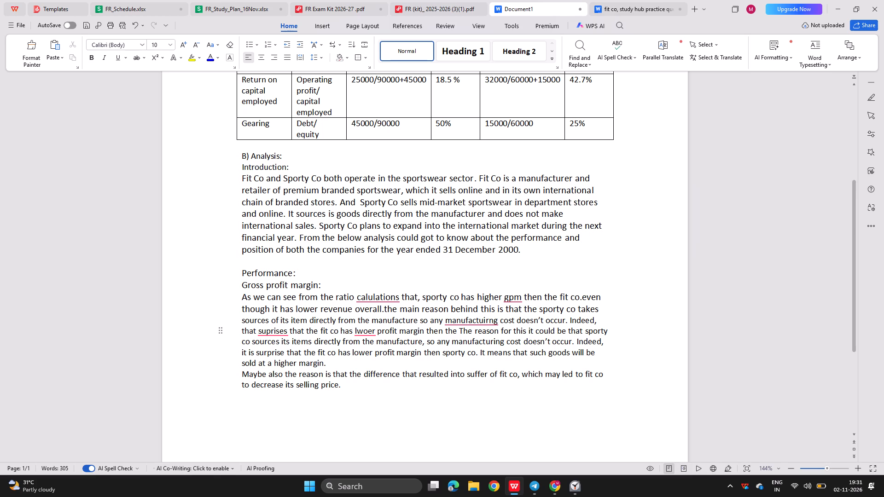
Replace the trailing "the" after "profit margin then" with "sporty co." to close the sentence before the pasted text.
key("BackSpace")
key("BackSpace")
key("BackSpace")
key("BackSpace")
type("s[pporty co")
key("BackSpace")
key("BackSpace")
key("BackSpace")
key("BackSpace")
key("BackSpace")
key("BackSpace")
key("BackSpace")
key("BackSpace")
key("BackSpace")
key("BackSpace")
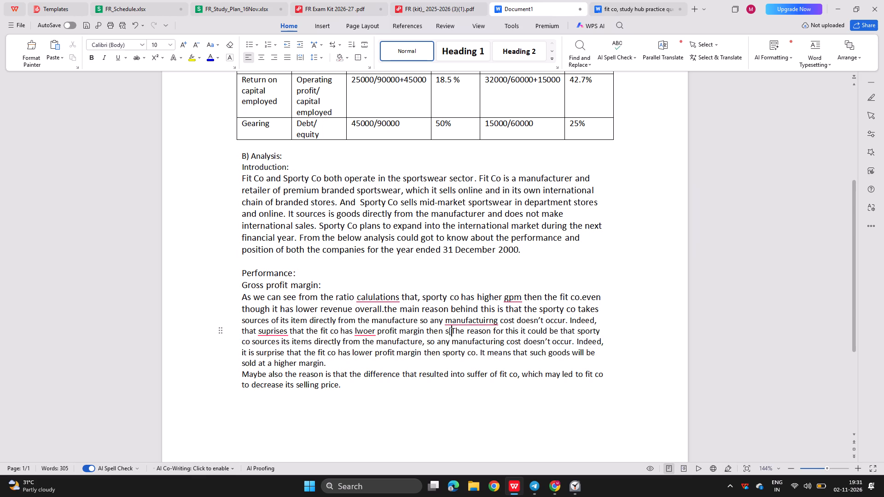
key("BackSpace")
type("porty co.")
key("space")
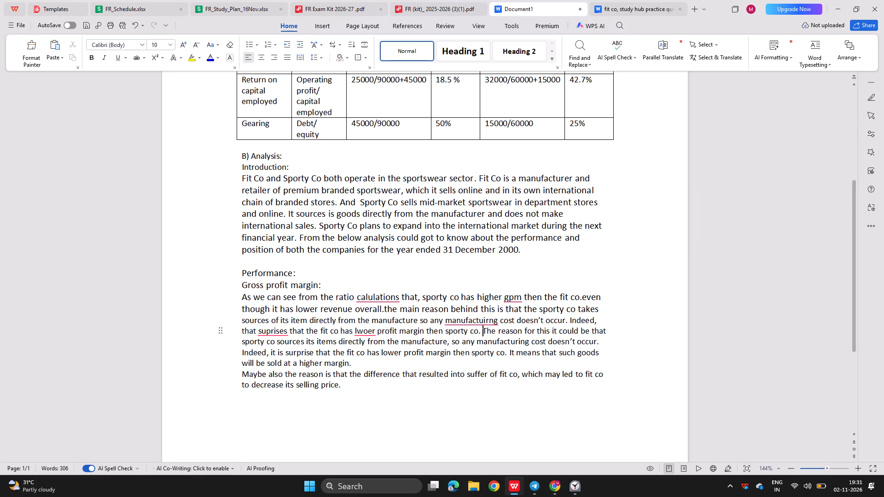
Add a sentence before the pasted text beginning "It means that the goods is sold in the".
type("it mra")
key("BackSpace")
key("BackSpace")
type("eans that the goods is")
key("space")
key("BackSpace")
key("BackSpace")
type("s alof")
key("BackSpace")
key("BackSpace")
key("BackSpace")
key("BackSpace")
type("sold int he")
key("space")
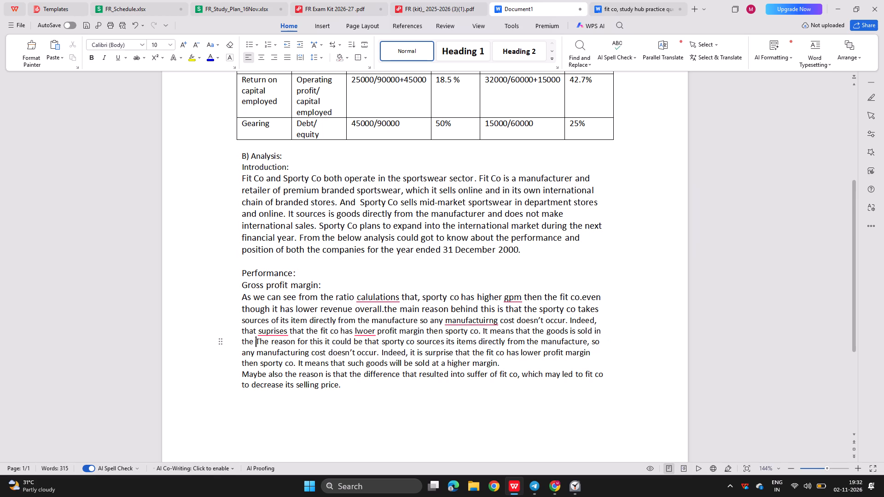
Retype "in the" after "the goods is sold" and finish the sentence with "higher margin.".
key("BackSpace")
key("BackSpace")
key("BackSpace")
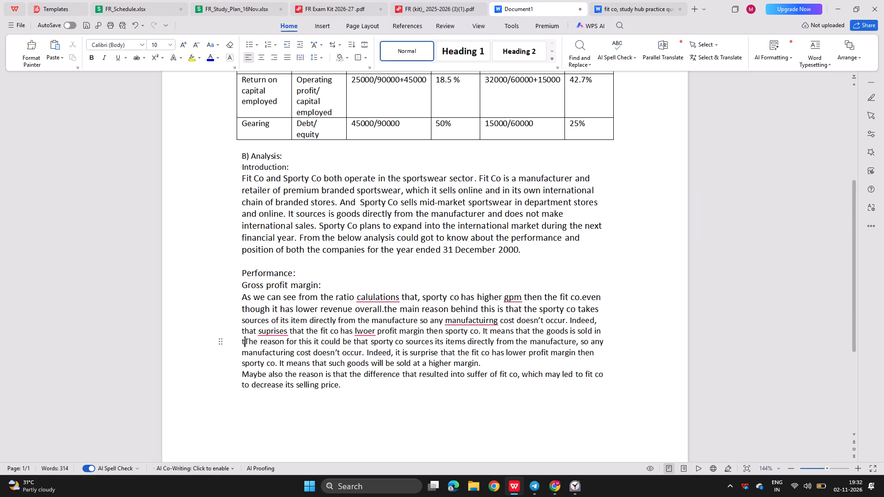
key("BackSpace")
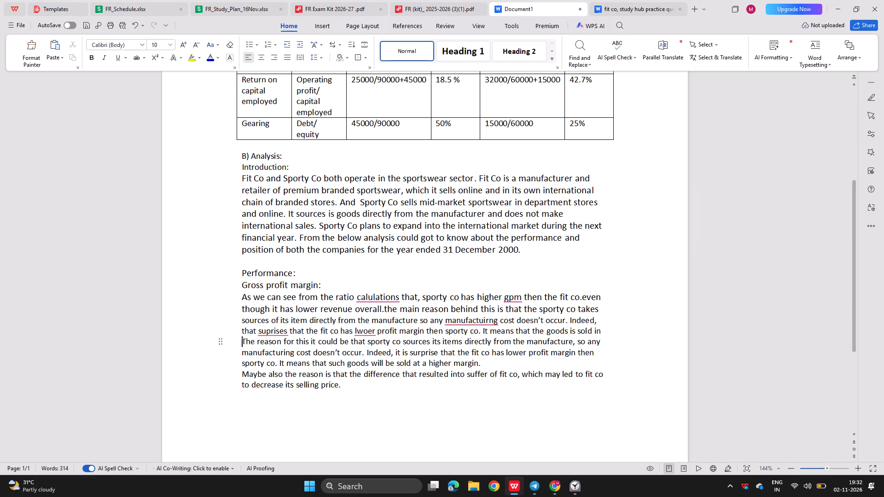
key("BackSpace")
key("BackSpace")
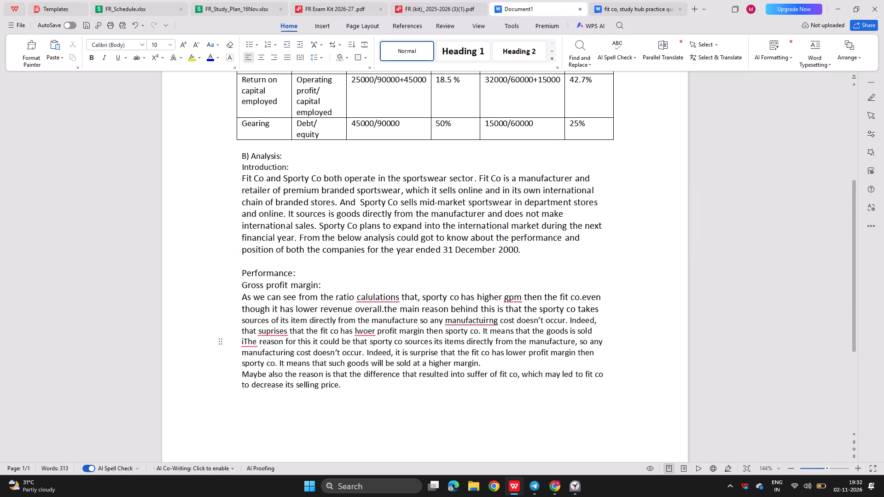
type("n the")
key("space")
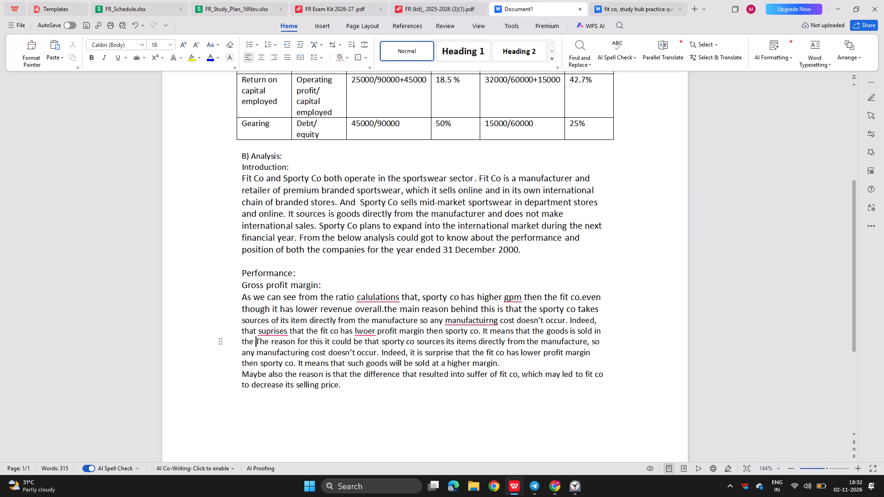
type("higher maefgin")
key("BackSpace")
key("BackSpace")
key("BackSpace")
key("BackSpace")
key("BackSpace")
type("rgin")
type(".")
key("space")
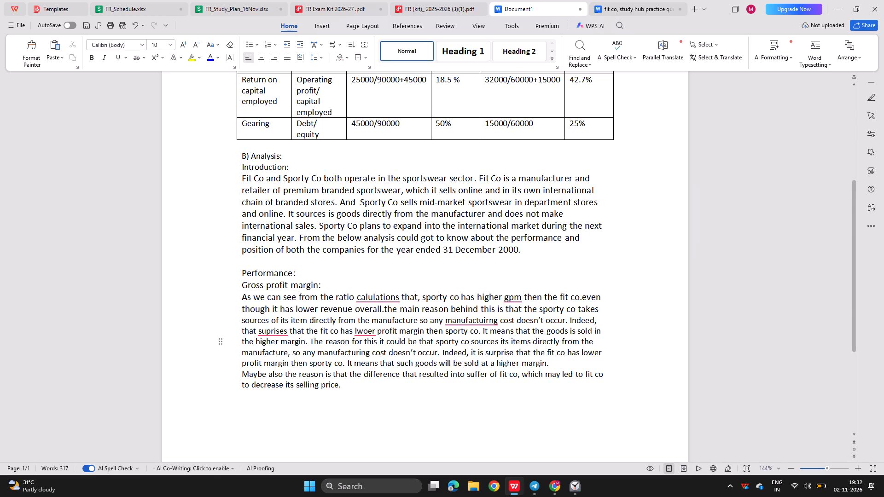
Start a new sentence before the pasted text with "Maybe the".
key("a")
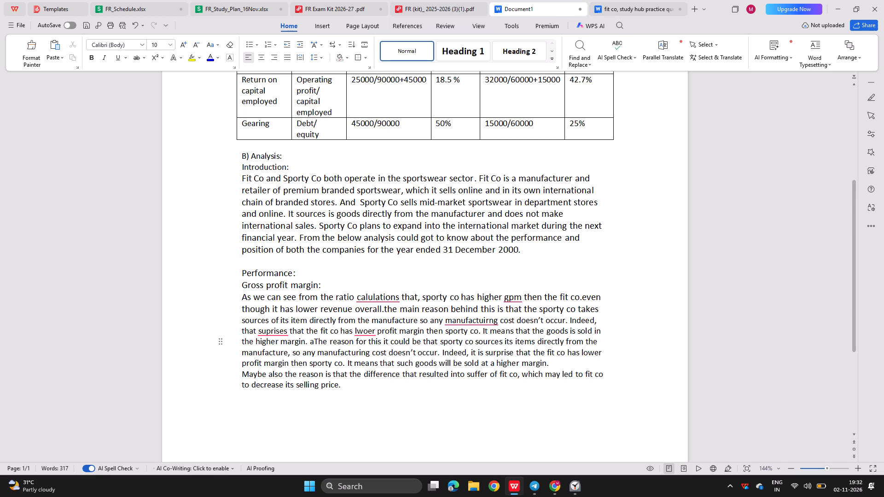
key("BackSpace")
type("maube")
key("BackSpace")
key("BackSpace")
key("BackSpace")
key("BackSpace")
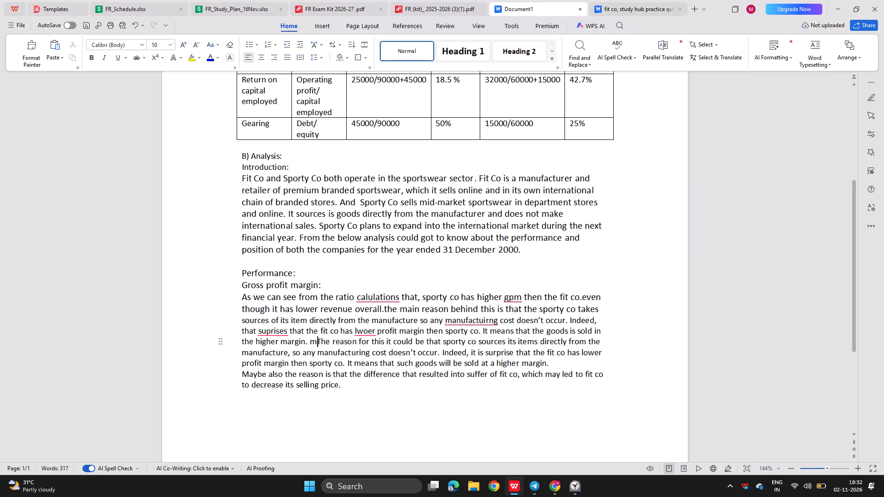
type("aybe the")
key("space")
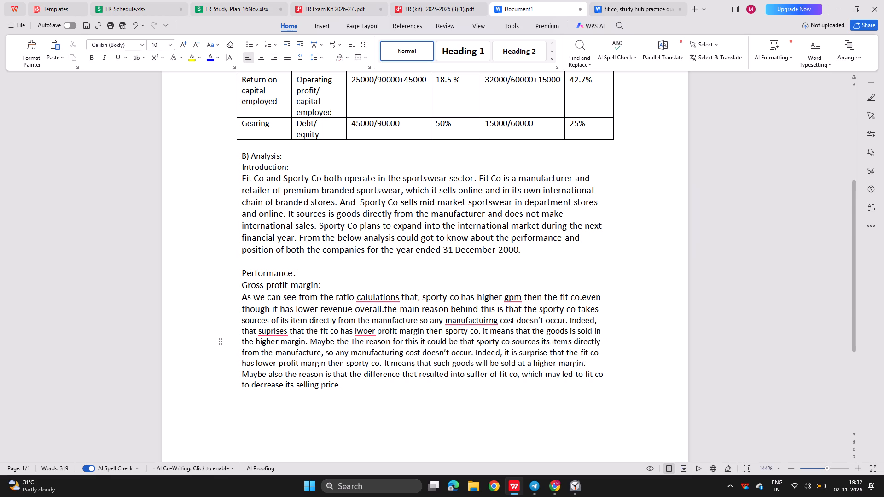
Replace the trailing "the" after "Maybe" with "also it could be the reason".
key("BackSpace")
key("BackSpace")
key("BackSpace")
key("BackSpace")
type("alo")
key("BackSpace")
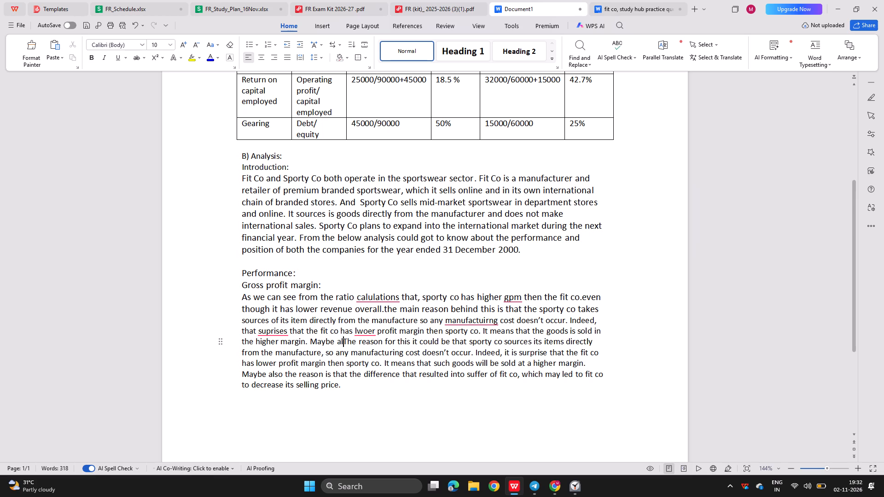
key("o")
key("BackSpace")
type("so it could be rth")
key("BackSpace")
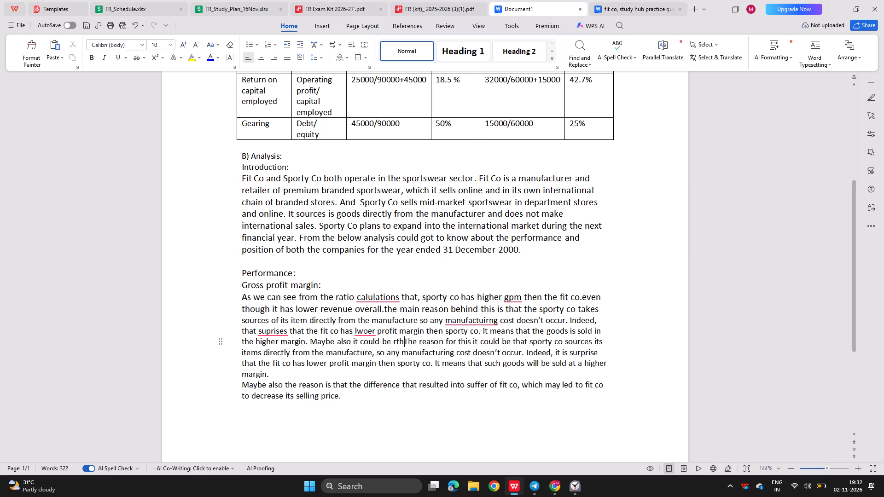
key("BackSpace")
key("BackSpace")
type("the reason")
key("space")
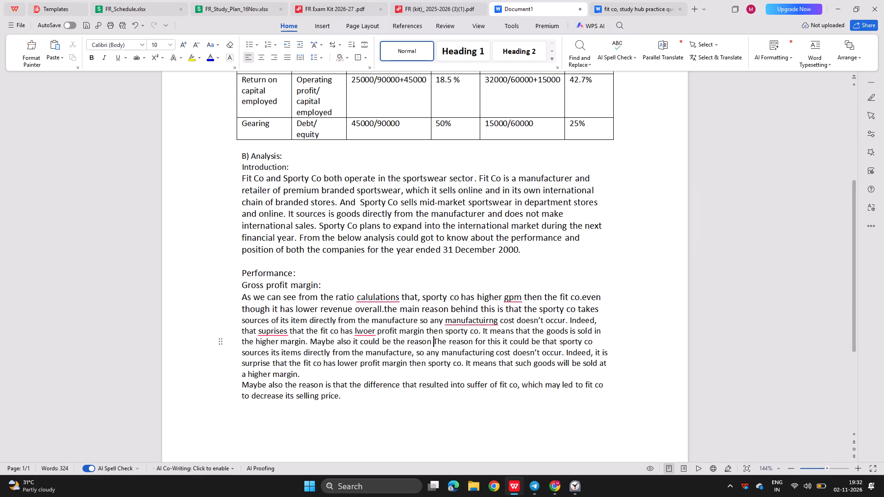
Continue the sentence after "it could be the reason" with "is that the difference that resuled into".
type("is that the difference is that")
key("space")
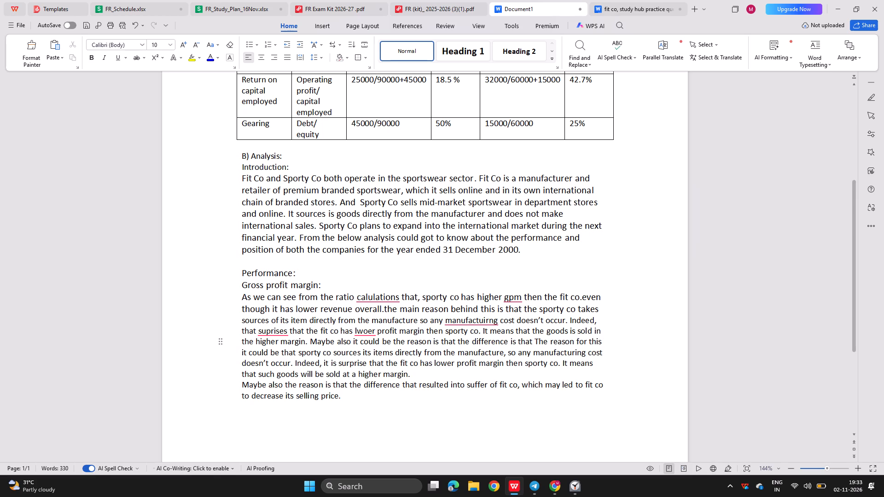
key("BackSpace")
key("BackSpace")
key("BackSpace")
key("BackSpace")
key("BackSpace")
key("BackSpace")
key("BackSpace")
key("BackSpace")
type("that s")
key("BackSpace")
type("resu")
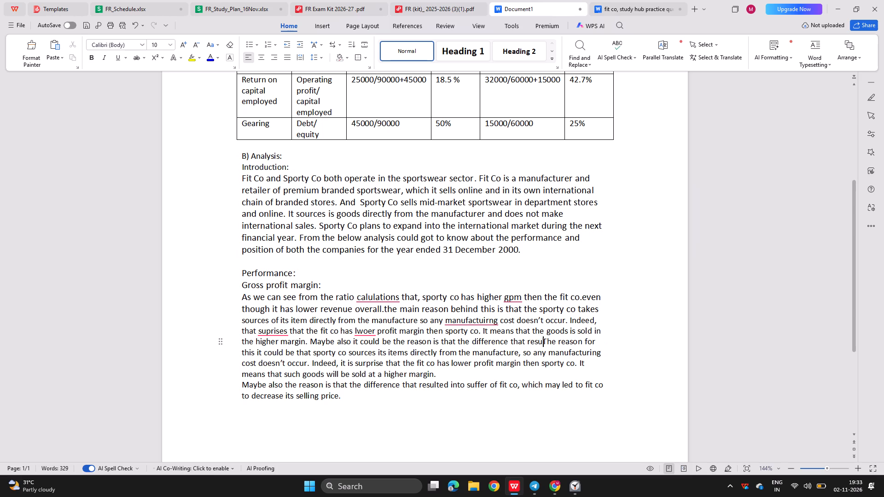
key("BackSpace")
key("BackSpace")
type("sult")
key("BackSpace")
type("ed into")
key("space")
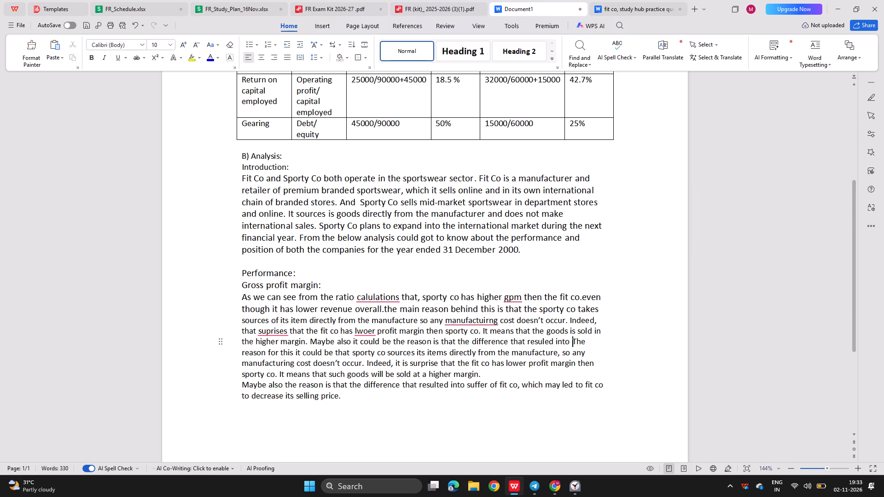
Correct "resuled" to "resulted" and continue the sentence with "into the".
key("BackSpace")
key("BackSpace")
key("BackSpace")
key("BackSpace")
key("BackSpace")
key("BackSpace")
key("BackSpace")
key("BackSpace")
type("ted into the")
key("space")
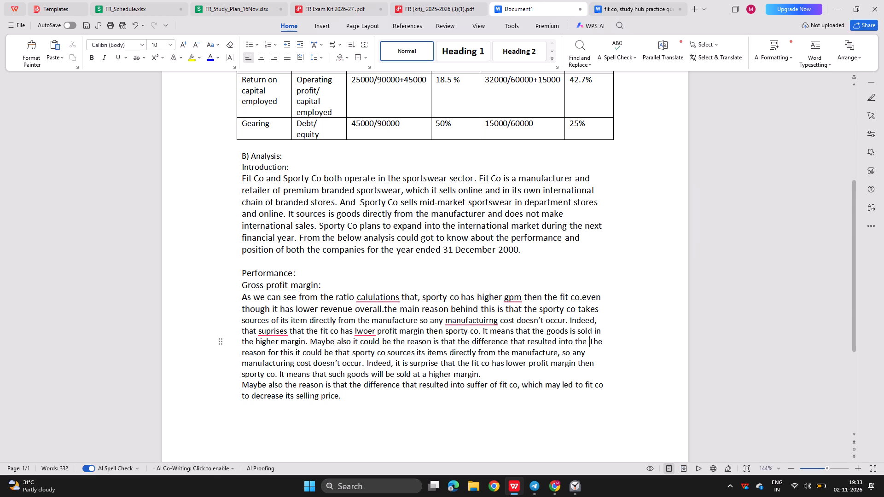
Replace the trailing "the" after "resulted into" with "suffer of fit co".
key("BackSpace")
key("BackSpace")
key("BackSpace")
key("BackSpace")
key("BackSpace")
key("space")
type("suffer")
key("space")
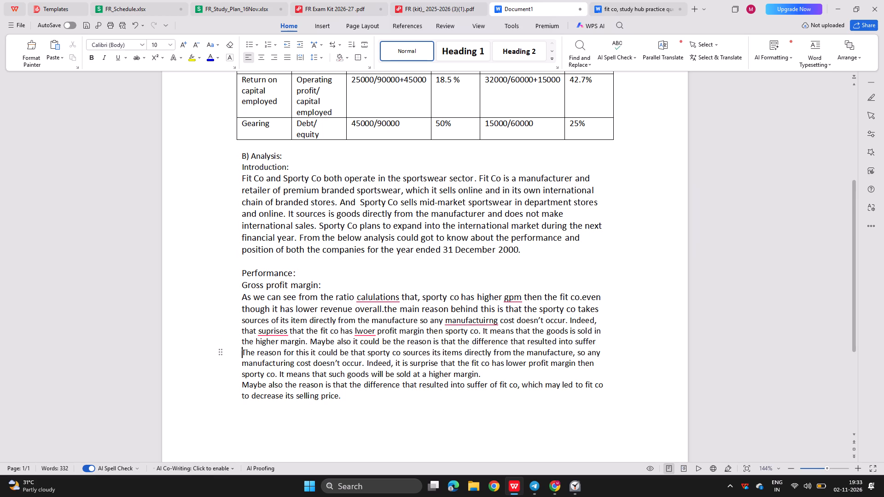
type("of fit co")
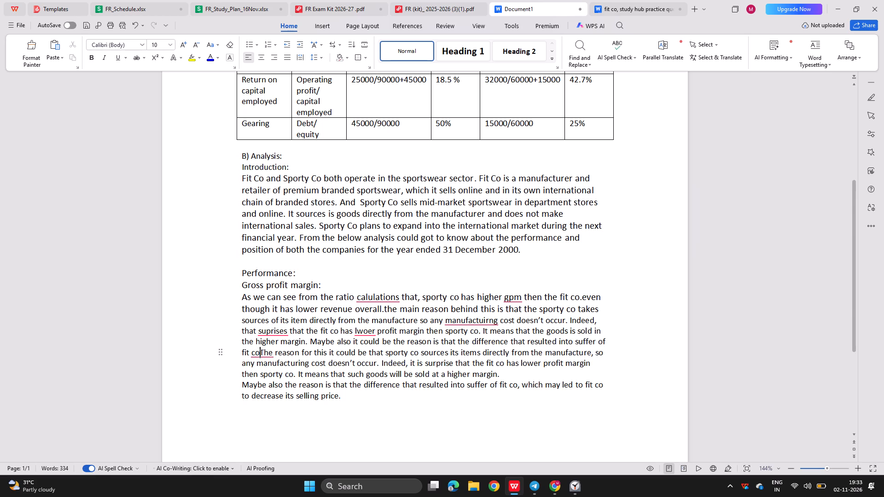
Finish the sentence before the pasted text with ", which may led to decrease its selling price.".
type(", which may bled to")
key("space")
key("BackSpace")
key("BackSpace")
key("BackSpace")
key("BackSpace")
key("BackSpace")
key("BackSpace")
key("BackSpace")
key("BackSpace")
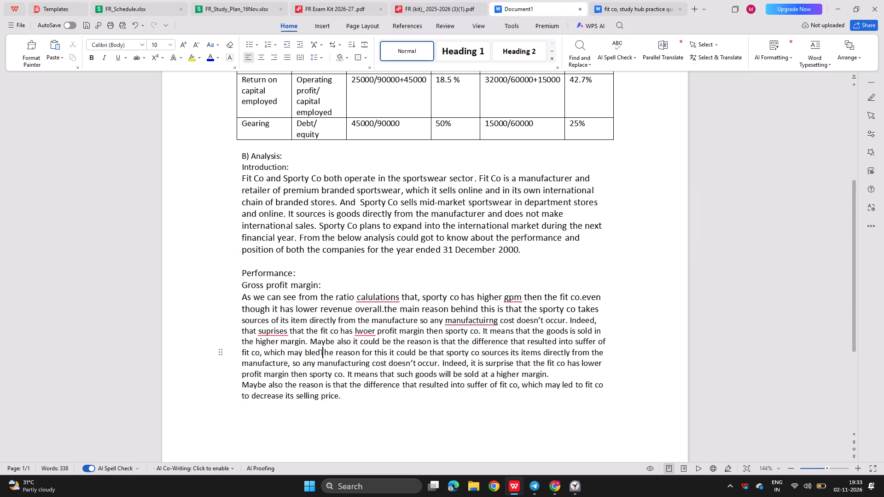
key("BackSpace")
type("led o")
key("BackSpace")
type("to")
key("space")
type("decreasei")
key("BackSpace")
key("space")
type("its selling price")
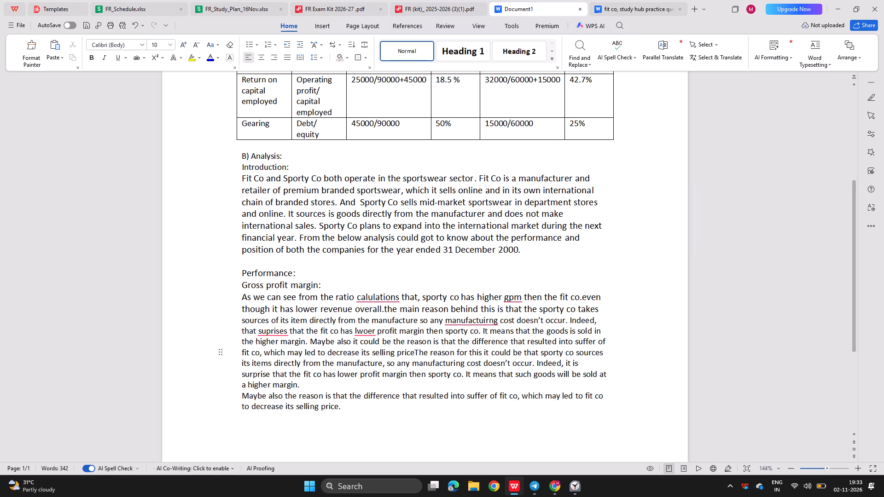
key("period")
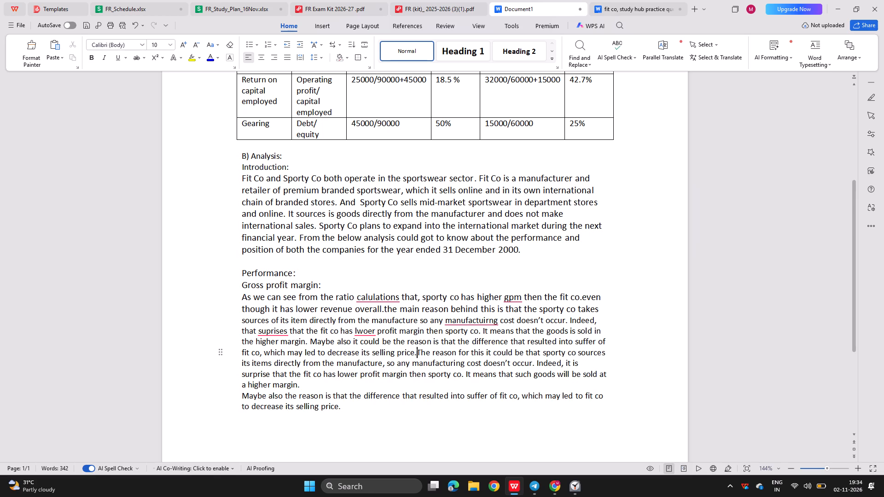
Delete the leftover pasted text that follows "selling price" in the gross profit margin commentary.
left_click_drag(416, 353, 402, 431)
key("Delete")
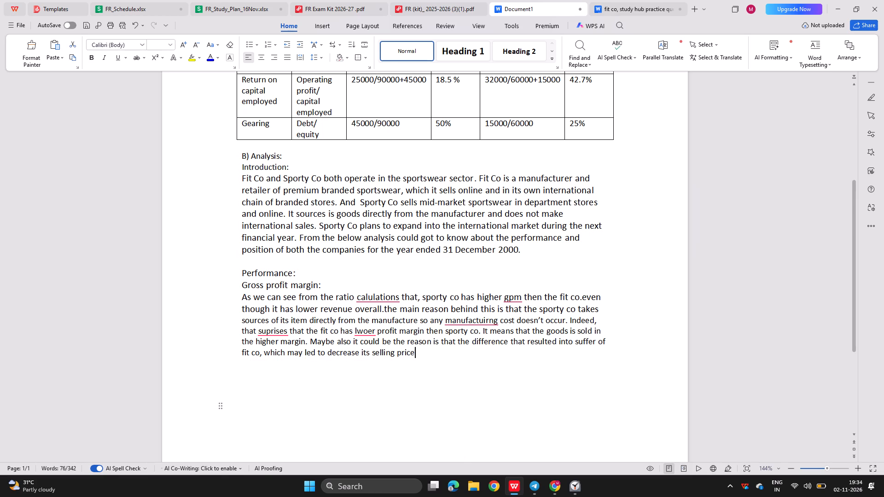
Correct the misspelled "manufactuirng" to "manufacturing" in the gross profit margin commentary using the dictionary suggestion.
left_click(471, 324)
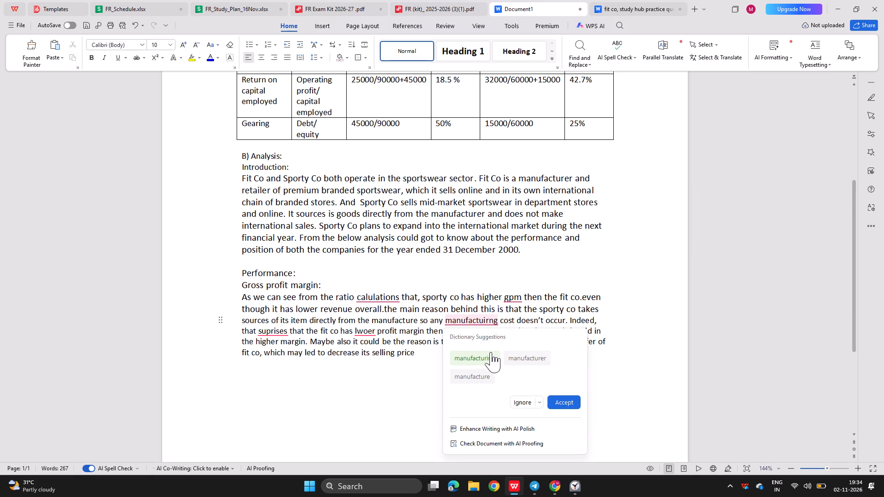
left_click_drag(490, 352, 565, 402)
left_click(565, 402)
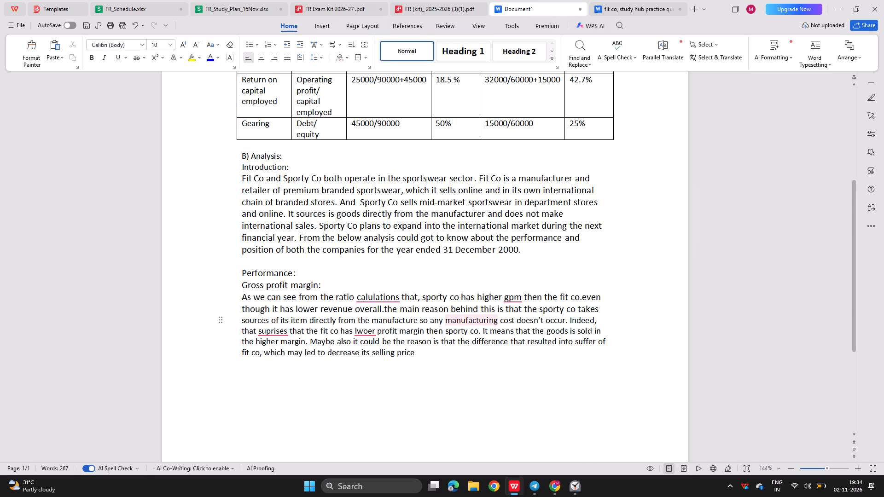
Correct the misspelled "calulations" to "calculations" in the commentary's opening sentence using the dictionary suggestion.
left_click(381, 292)
left_click(378, 330)
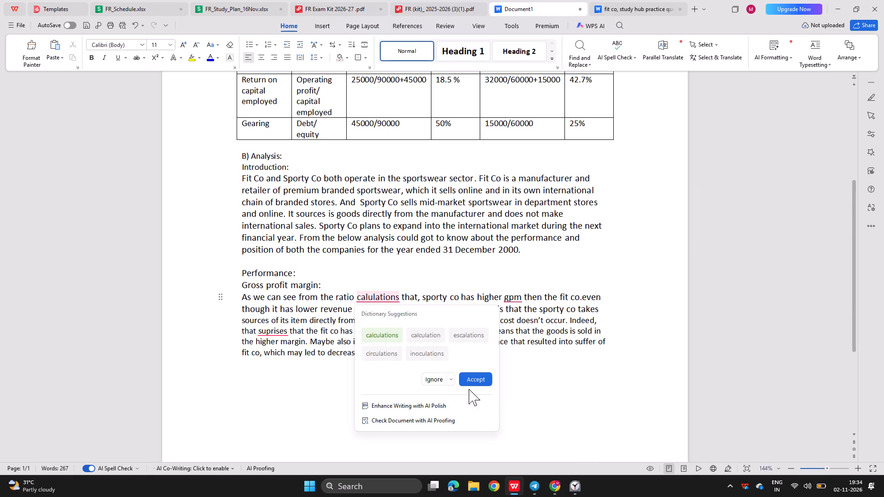
left_click(477, 387)
left_click(484, 385)
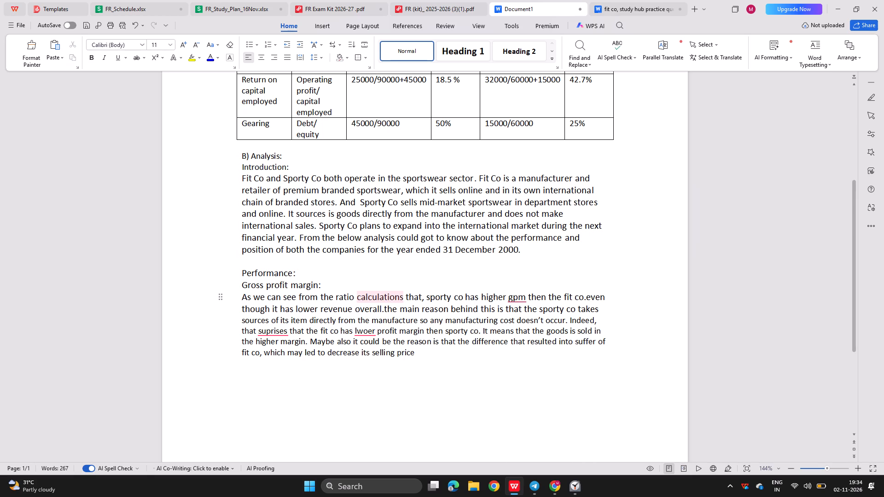
Correct the misspelled "lwoer" to "lower" in the gross profit margin commentary using the dictionary suggestion.
left_click(365, 329)
left_click_drag(372, 366, 482, 393)
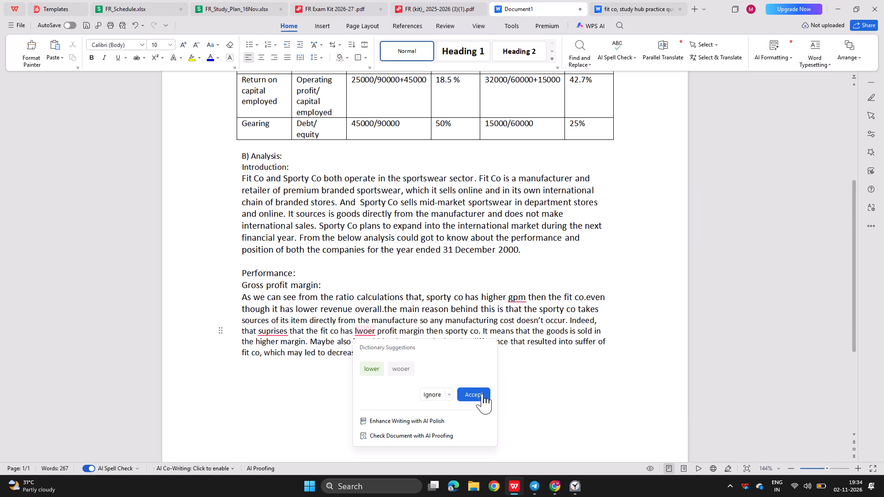
left_click_drag(482, 393, 482, 394)
left_click(482, 394)
Correct the misspelled "suprises" to "surprises" in the gross profit margin commentary using the dictionary suggestion.
left_click(273, 334)
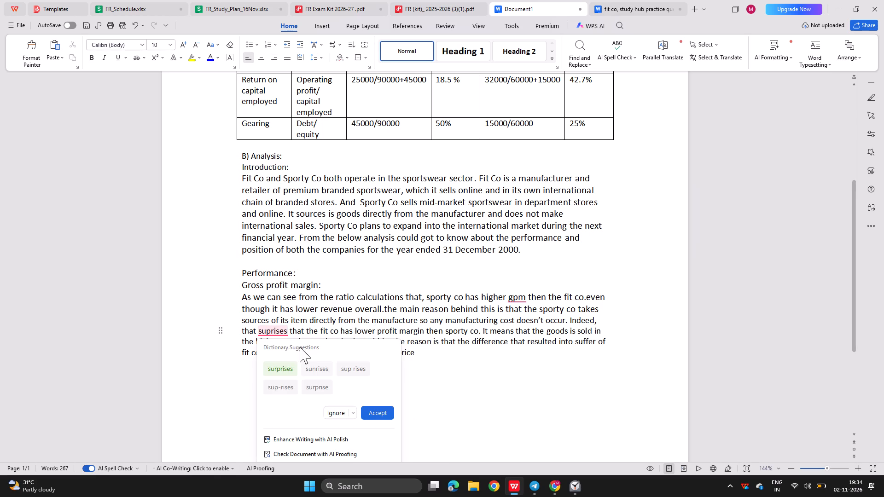
left_click(275, 370)
left_click(371, 407)
End the gross profit margin commentary with a full stop after "selling price" and leave a blank line below it.
left_click(519, 301)
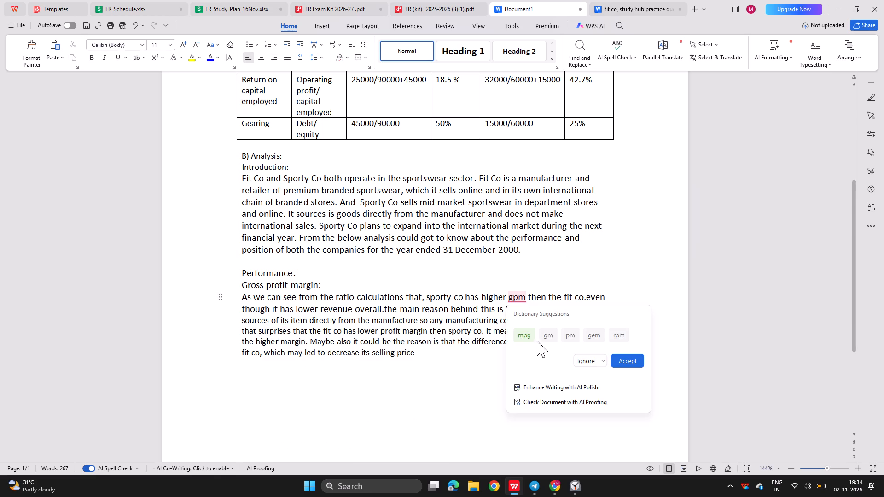
left_click(449, 387)
key("period")
key("Return")
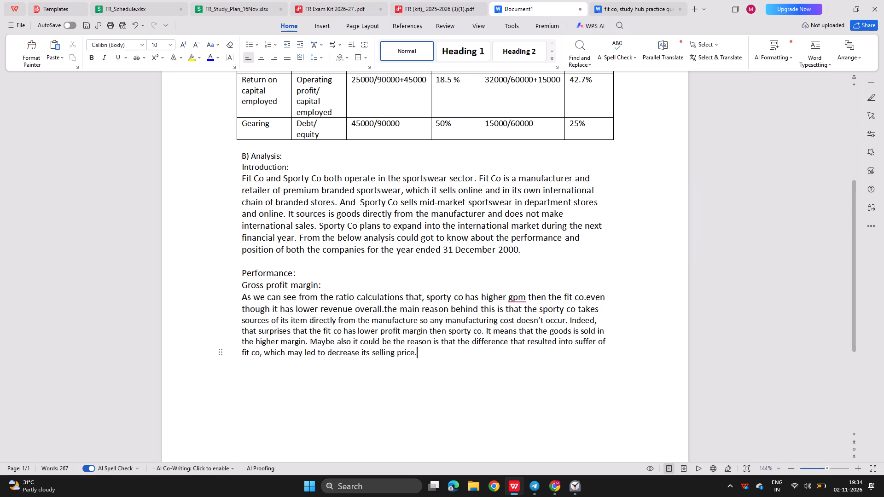
key("Return")
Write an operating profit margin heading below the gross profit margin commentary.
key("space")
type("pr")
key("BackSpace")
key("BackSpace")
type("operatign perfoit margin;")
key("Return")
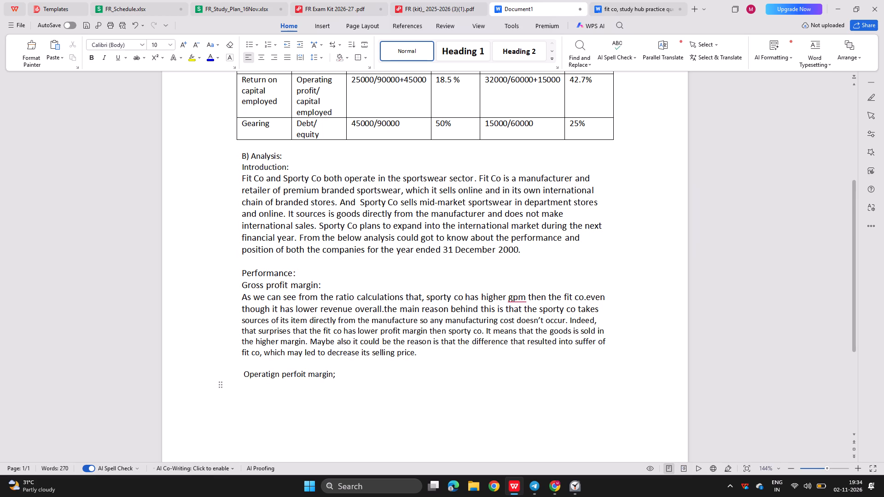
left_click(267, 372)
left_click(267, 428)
Copy the "Operating profit margin" label text from the first column of the ratio table.
scroll(287, 261, "up", 4)
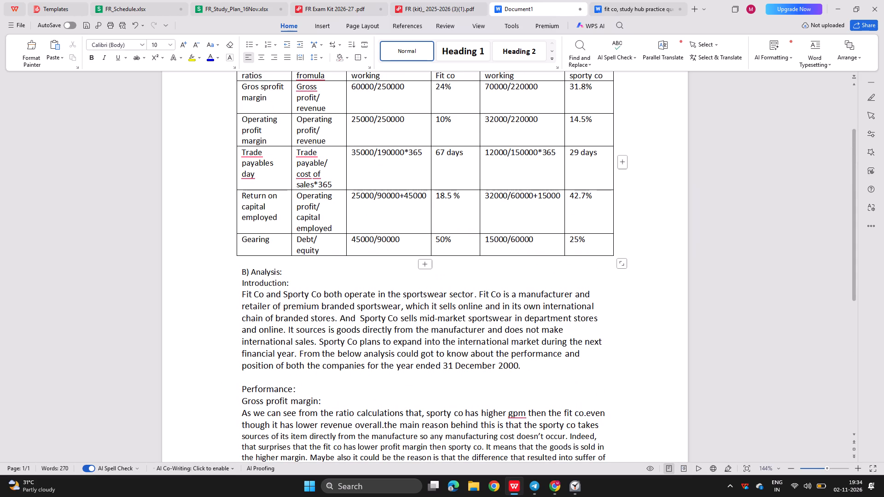
left_click_drag(241, 120, 249, 124)
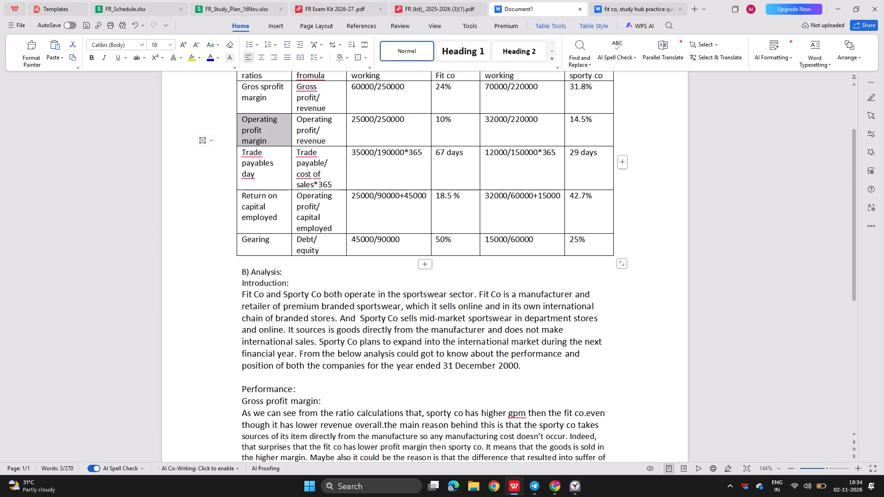
left_click(246, 119)
left_click_drag(246, 119, 253, 128)
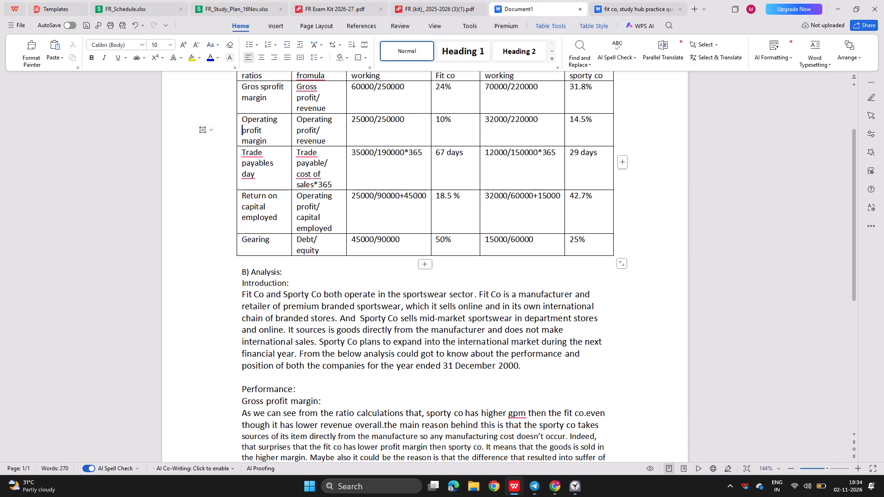
left_click_drag(243, 119, 267, 139)
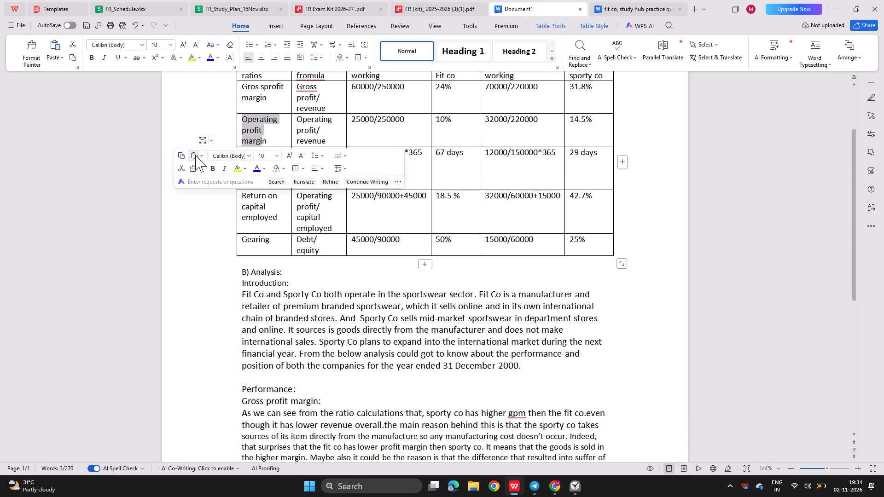
left_click(182, 156)
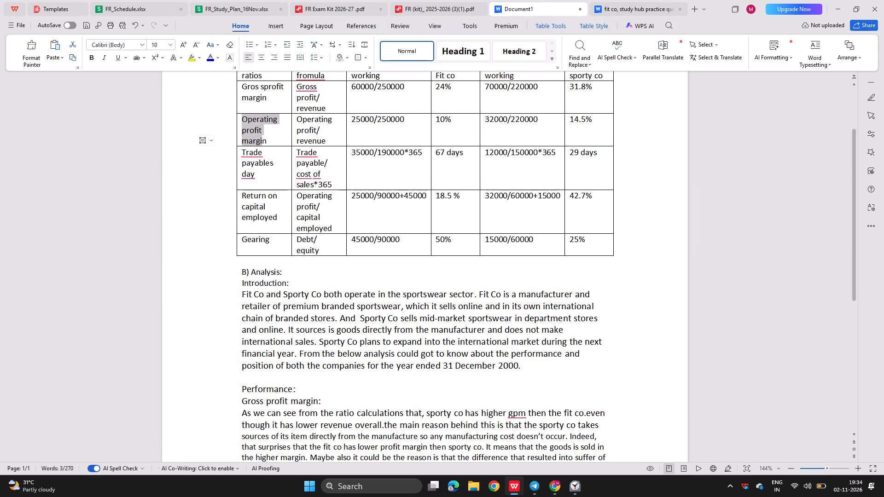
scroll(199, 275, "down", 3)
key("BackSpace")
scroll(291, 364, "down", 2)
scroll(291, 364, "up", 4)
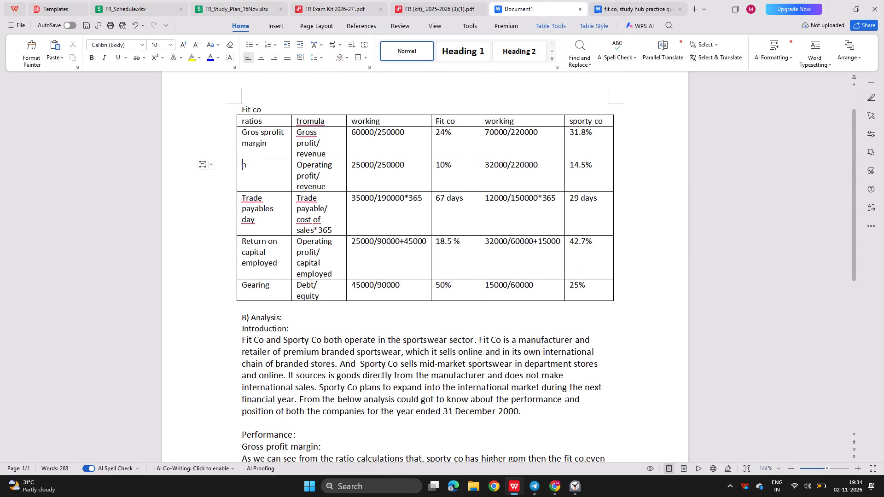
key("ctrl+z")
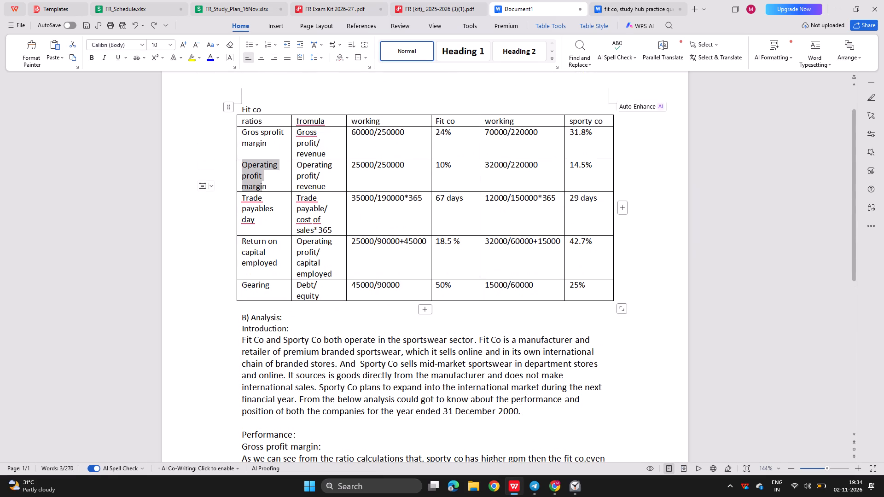
Replace the mistyped heading with the copied label, completed as "Operating profit margin:", and start a new line under it.
scroll(348, 197, "down", 3)
left_click(355, 325)
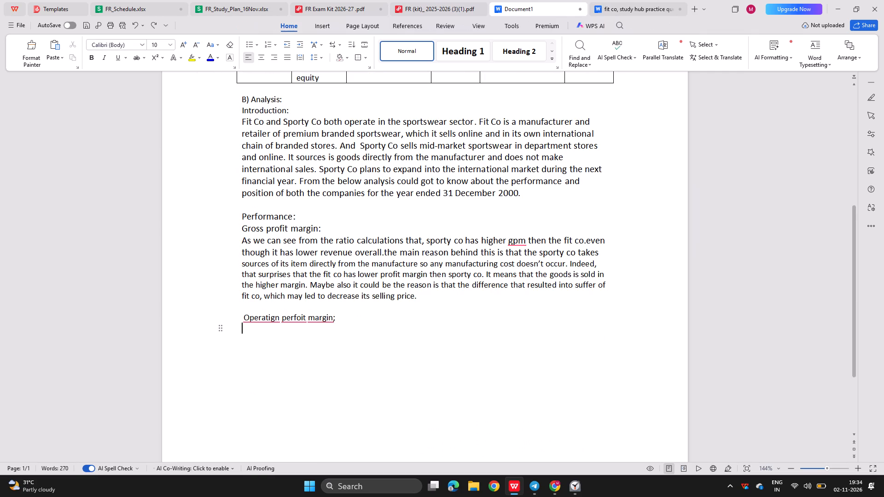
left_click_drag(249, 316, 307, 323)
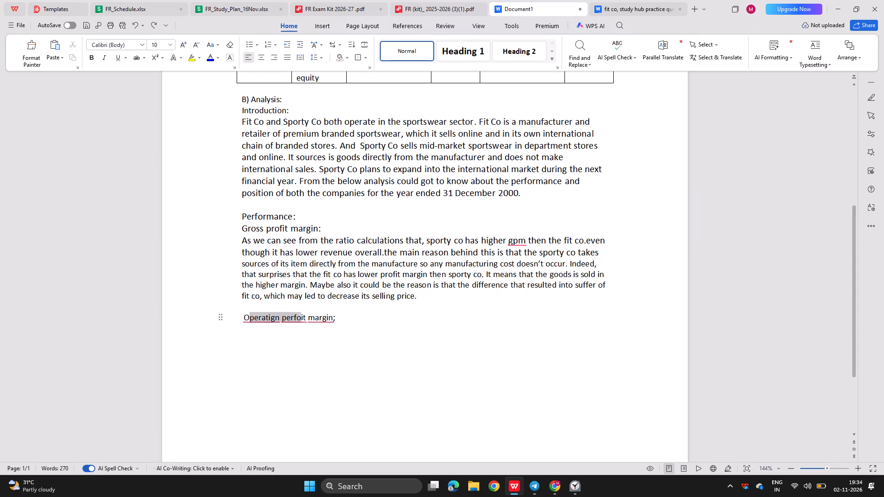
left_click_drag(307, 323, 345, 308)
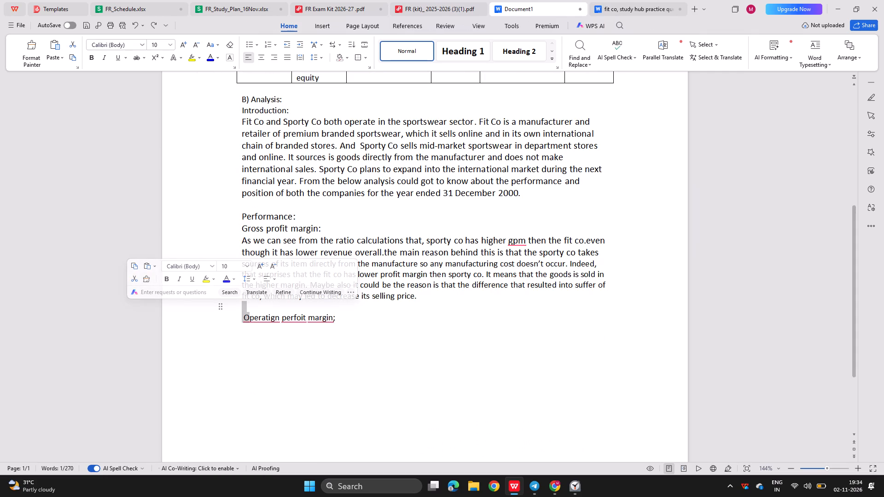
left_click_drag(335, 318, 215, 318)
key("Delete")
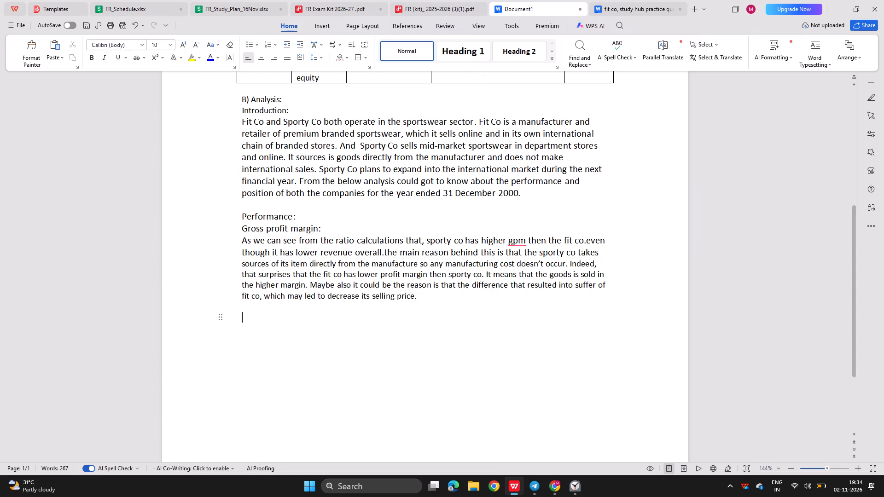
key("ctrl+v")
type("n:")
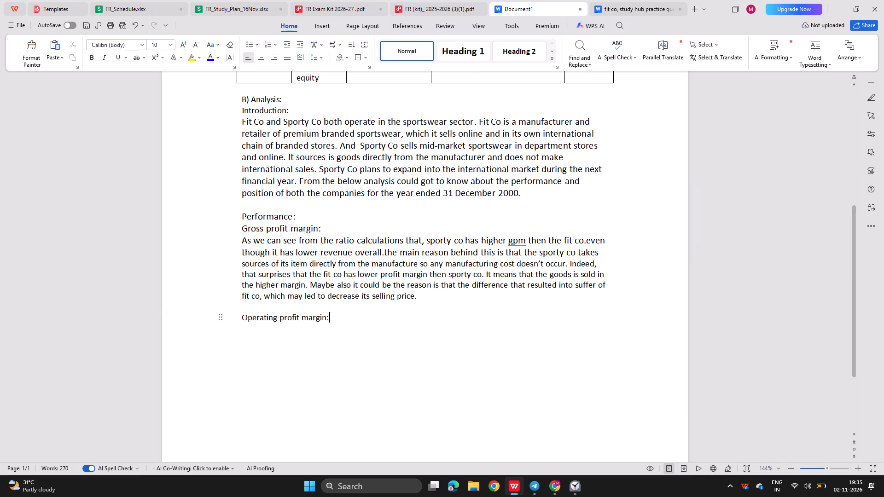
key("Return")
Review the Fit Co notes and requirements in the FR kit PDF, and the ratio table in Document1.
left_click(417, 3)
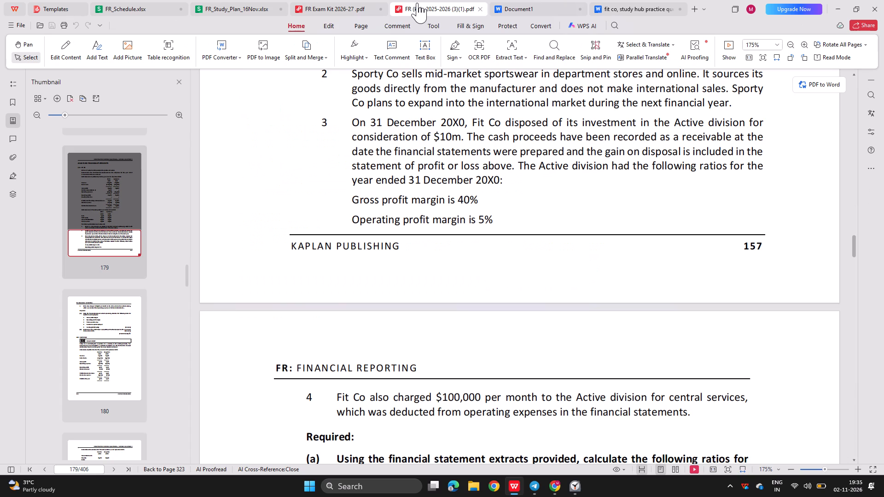
scroll(317, 242, "up", 1)
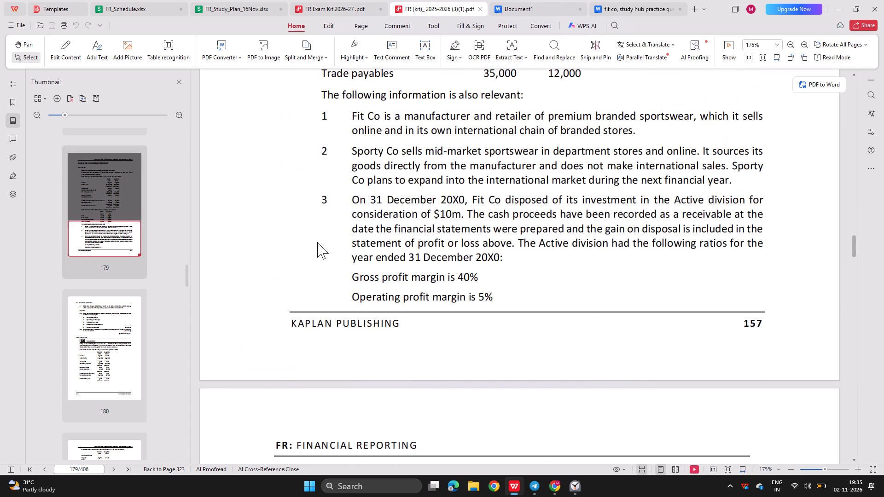
scroll(341, 280, "down", 2)
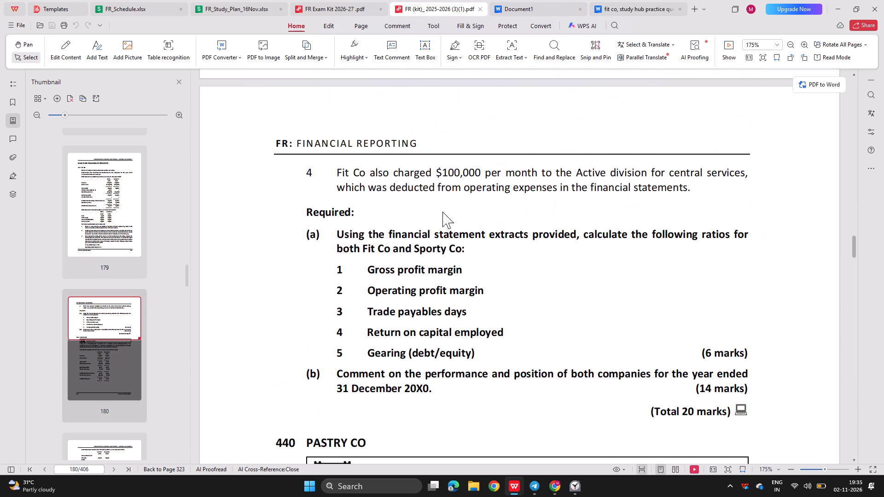
left_click(552, 0)
scroll(395, 310, "up", 4)
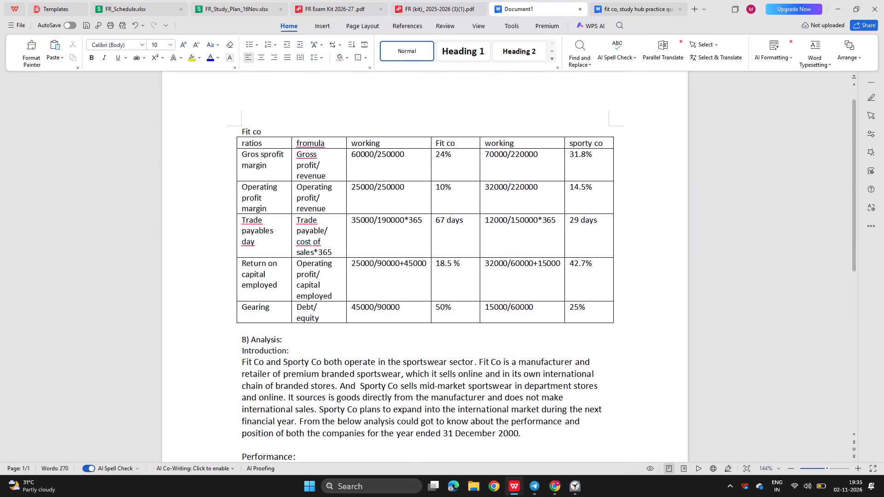
scroll(395, 310, "up", 1)
scroll(395, 310, "down", 3)
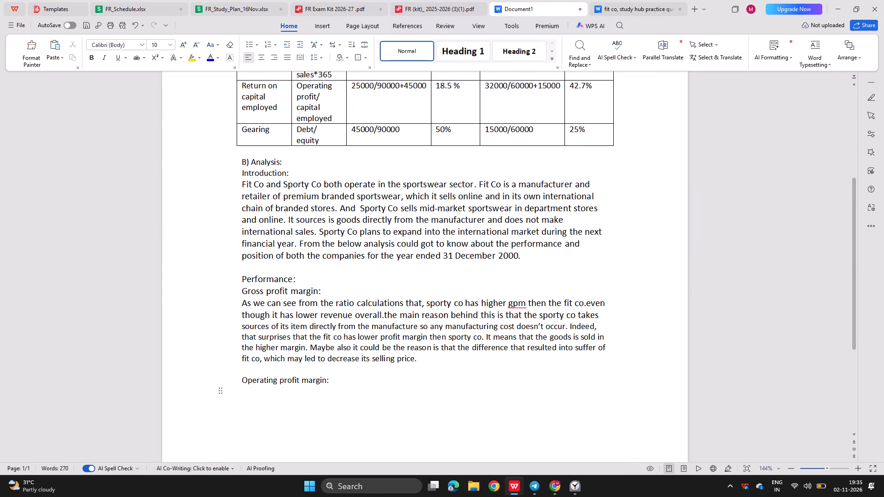
Under the new heading, write "As we can see from the table that the operating profit margin is higher in sporty co as compared to".
type("as we can see from the table that")
key("space")
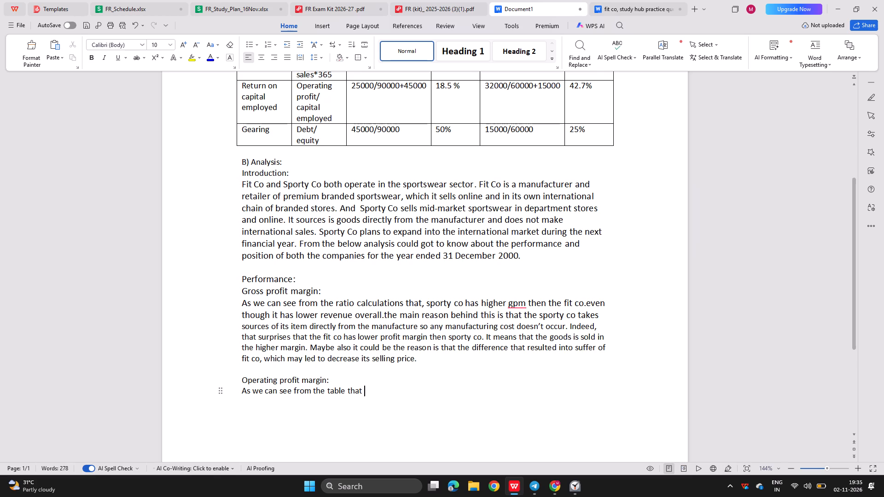
type("the ope")
type("rar")
key("BackSpace")
type("ting profit margin is")
key("space")
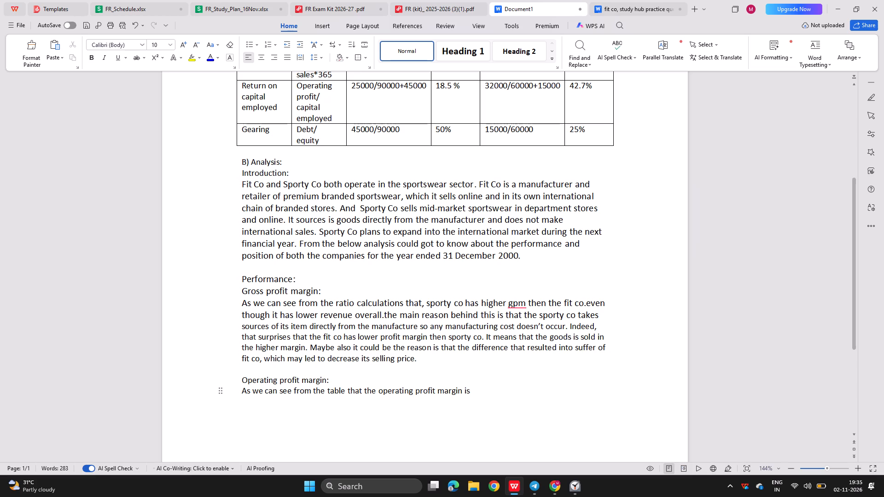
type("higher in sporty com")
key("BackSpace")
key("space")
type("as compared to")
key("space")
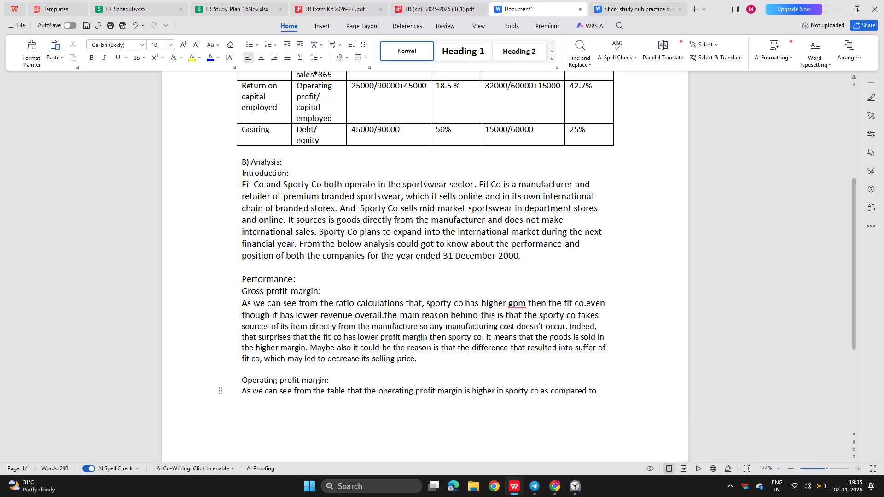
Insert the word "slightly" before "higher" in the operating profit margin sentence.
left_click(473, 392)
type("sl")
key("BackSpace")
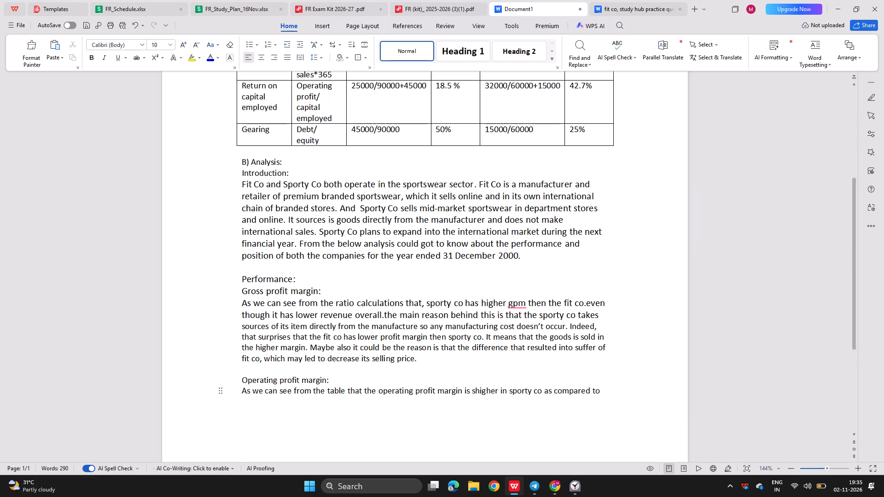
key("BackSpace")
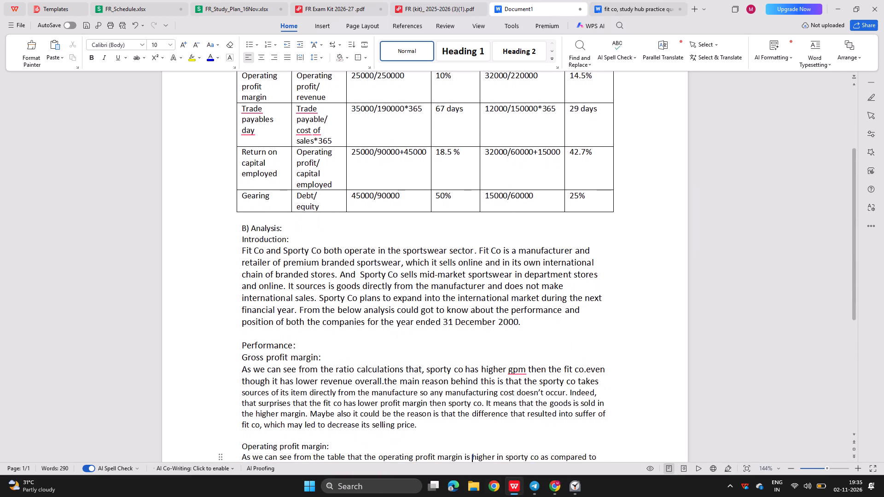
scroll(483, 203, "down", 2)
type("slif")
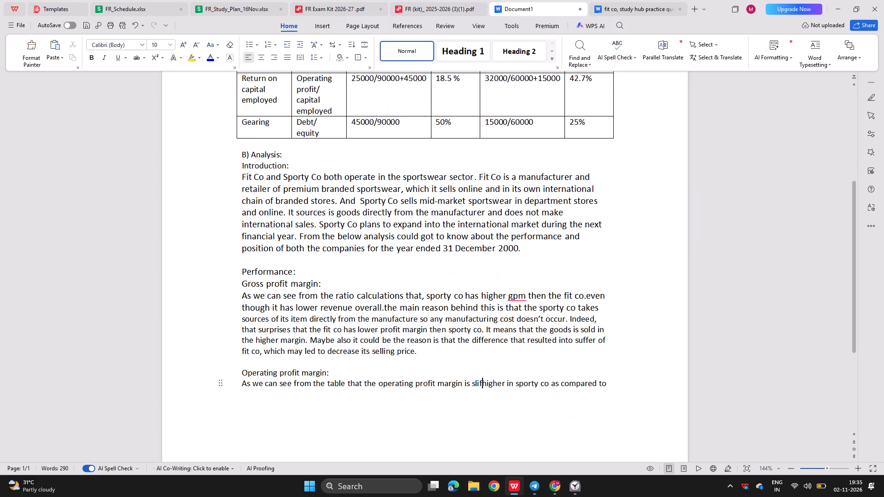
key("BackSpace")
type("ghtly")
key("space")
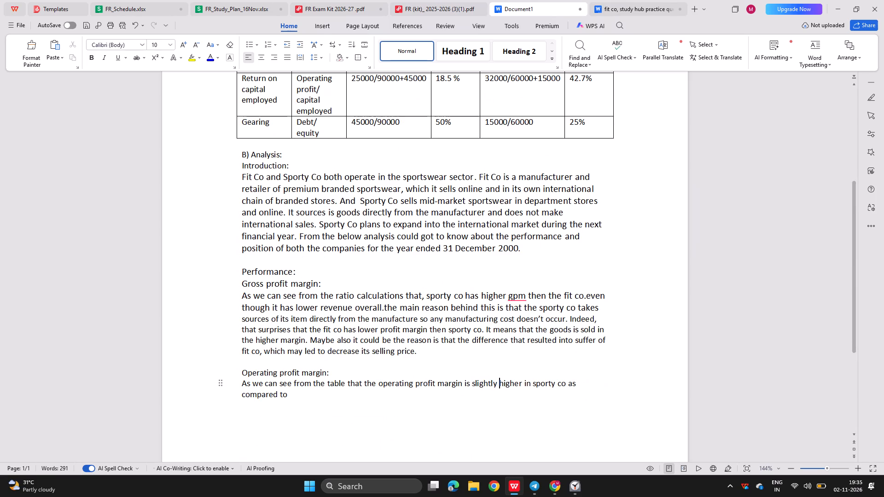
Finish the operating profit margin sentence in Document1 with "the fit co." and start a new line.
left_click(301, 396)
type("the")
key("space")
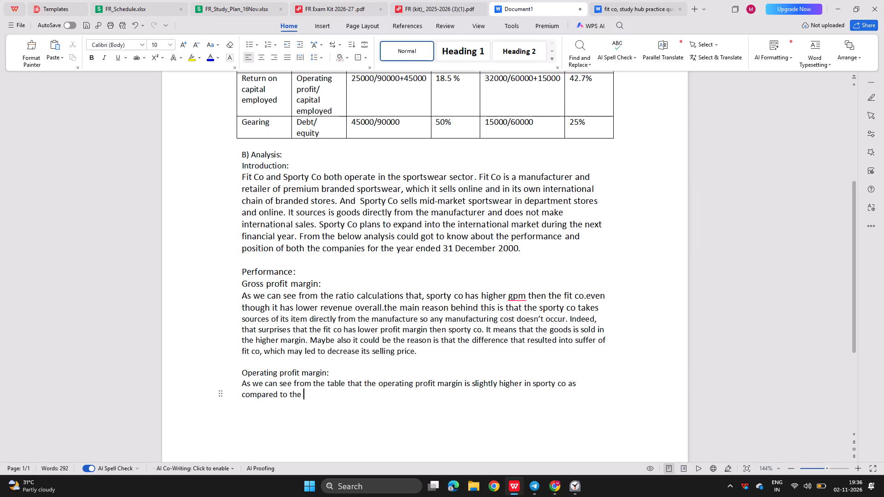
type("fit co")
key("space")
key("period")
key("BackSpace")
key("BackSpace")
key("period")
key("Return")
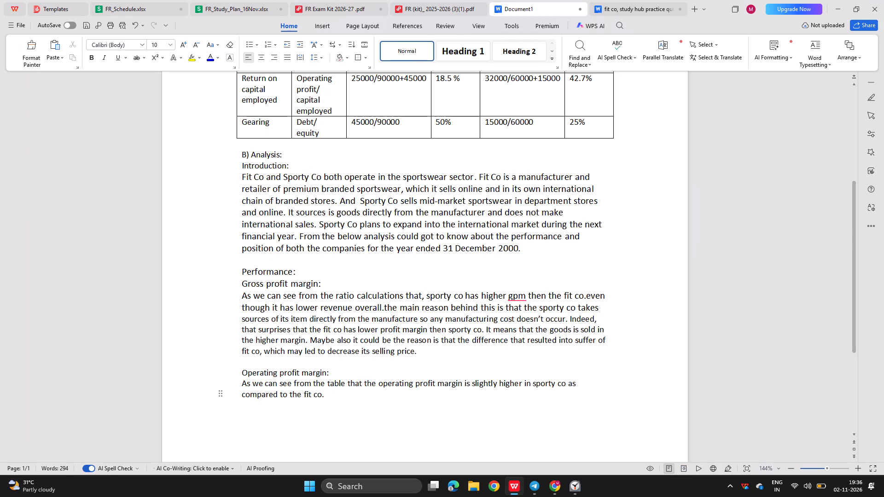
Examine the draft profit or loss statement in the FR kit PDF and the operating profit margin paragraph in the practice answer.
left_click(452, 0)
scroll(413, 191, "up", 2)
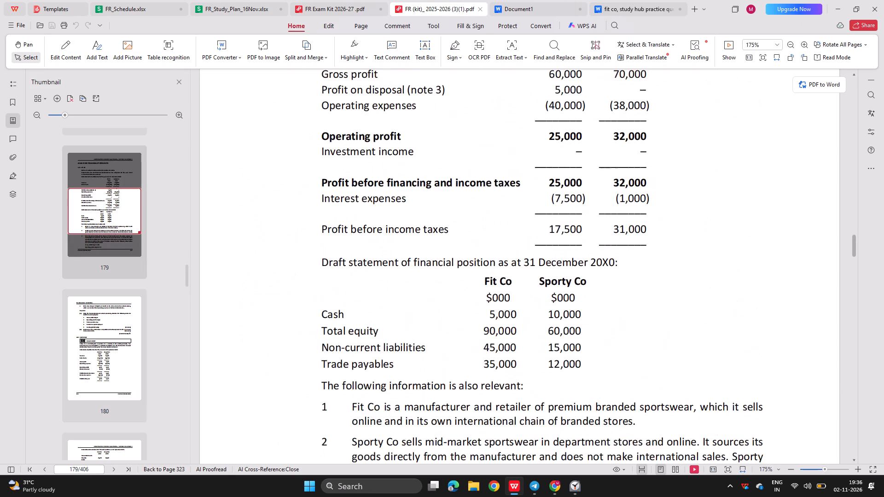
scroll(413, 191, "up", 2)
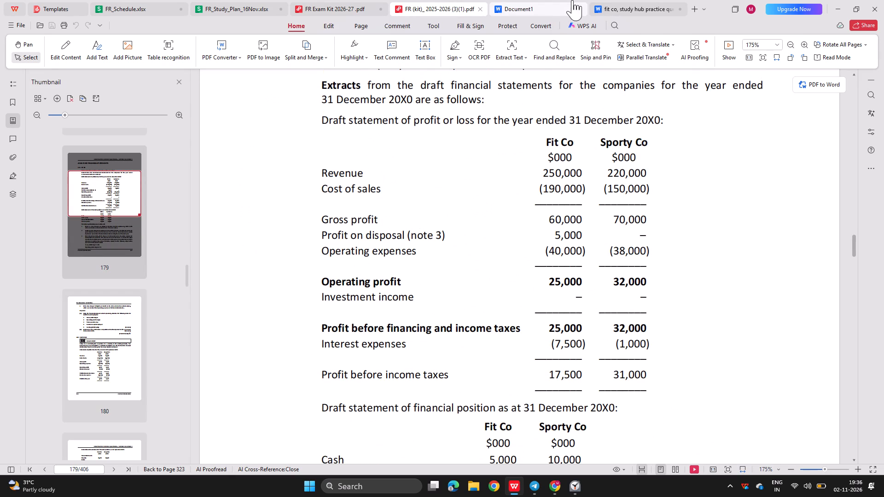
left_click(614, 0)
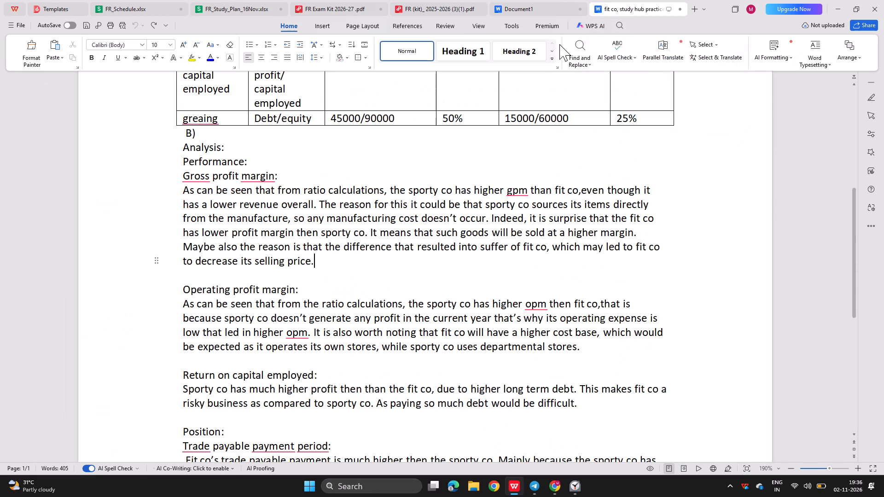
scroll(371, 254, "down", 1)
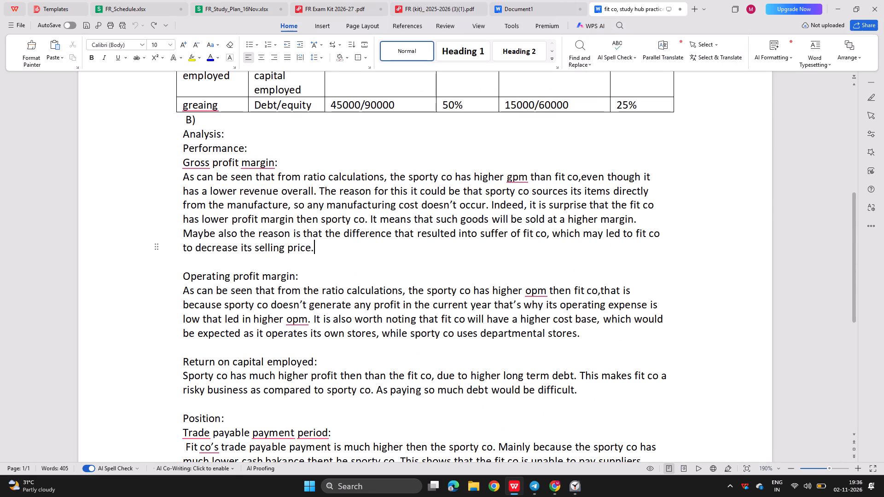
left_click(522, 0)
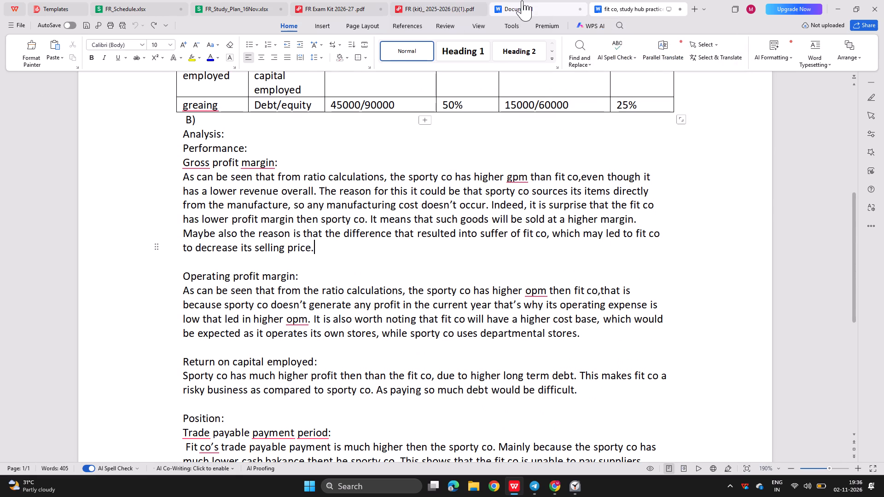
scroll(391, 241, "down", 1)
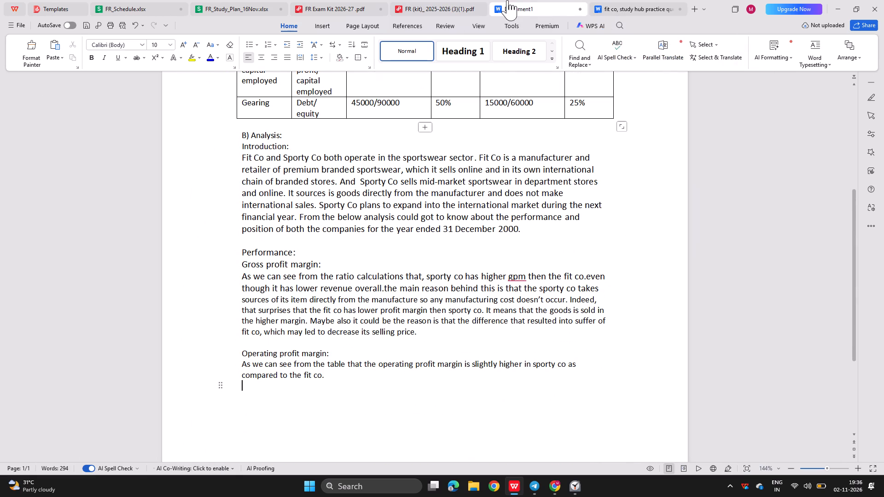
left_click(669, 1)
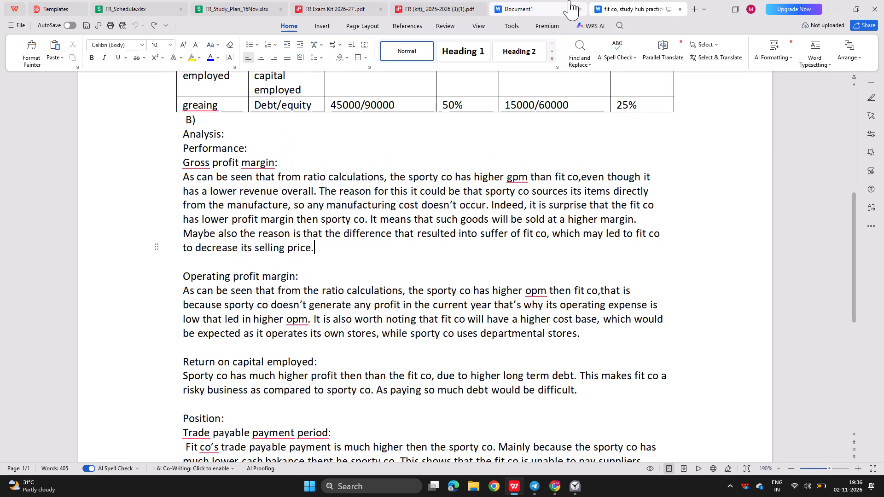
In Document1, reword the opening of the gross profit margin paragraph as "As canbe seen from the ratio calculations".
left_click(528, 5)
left_click(261, 274)
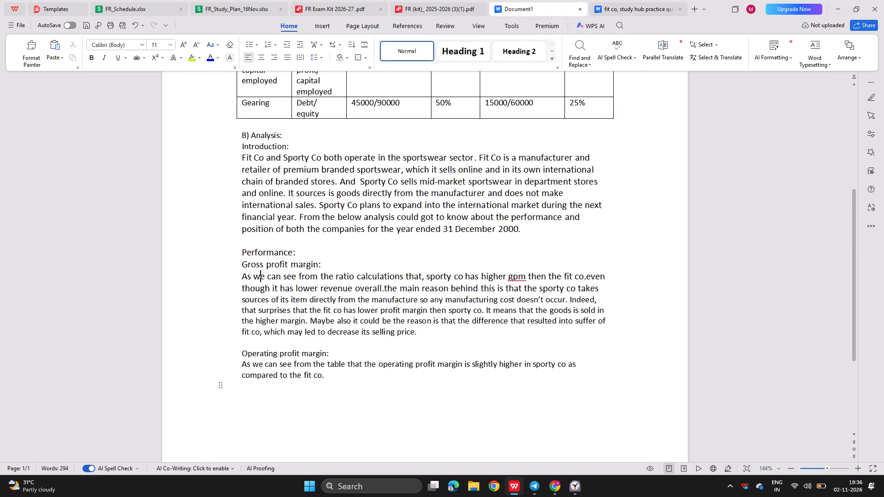
left_click(266, 275)
key("BackSpace")
key("BackSpace")
key("BackSpace")
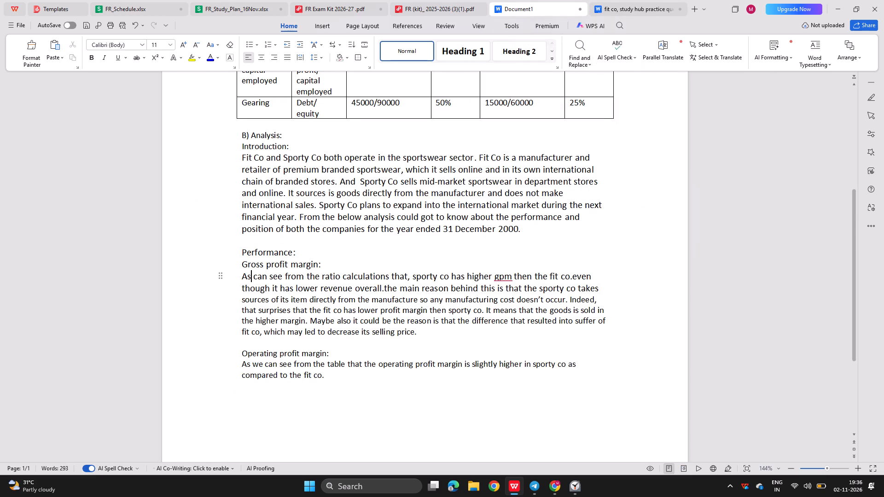
key("space")
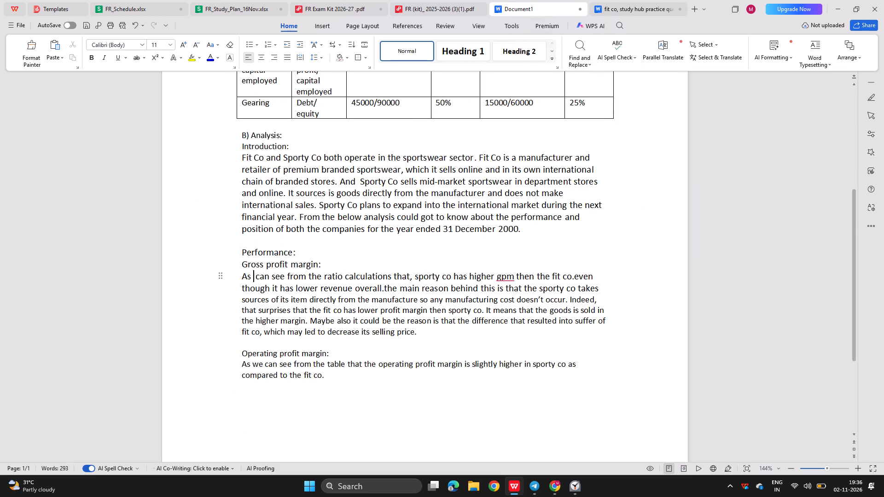
left_click(270, 276)
key("BackSpace")
key("BackSpace")
key("BackSpace")
key("BackSpace")
type("can")
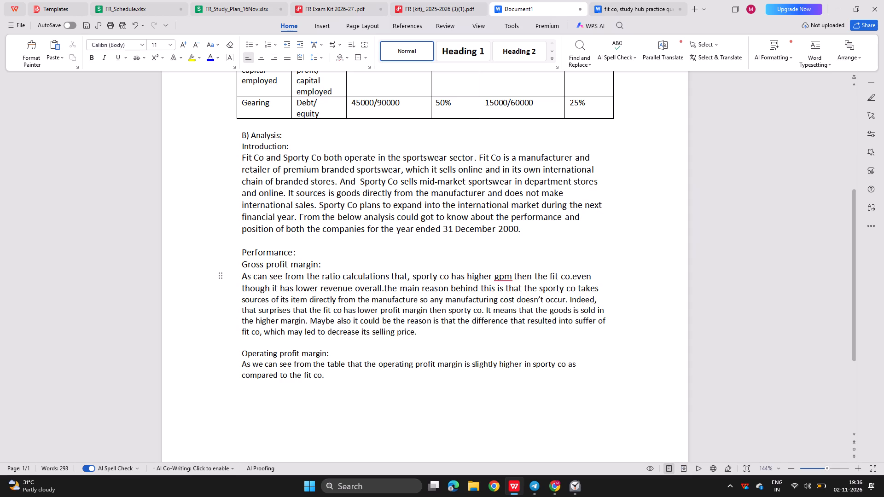
key("Right")
key("BackSpace")
type("be")
key("space")
key("Right")
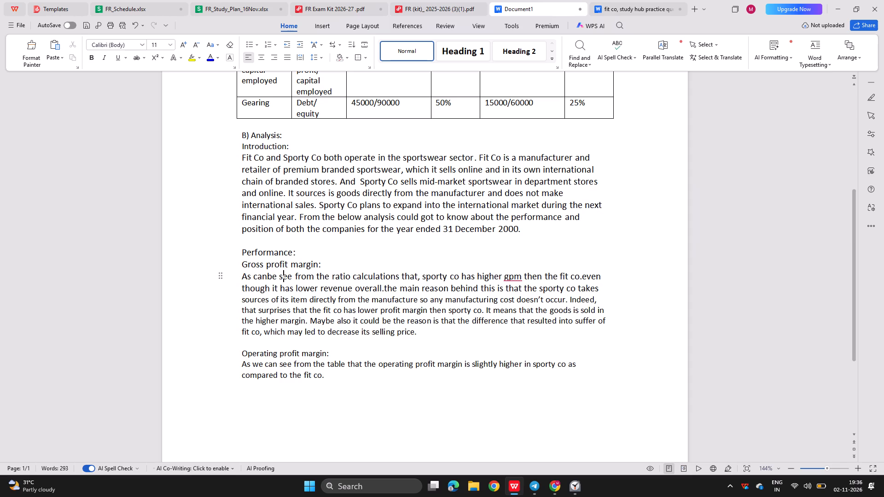
key("Right")
key("Right")
key("n")
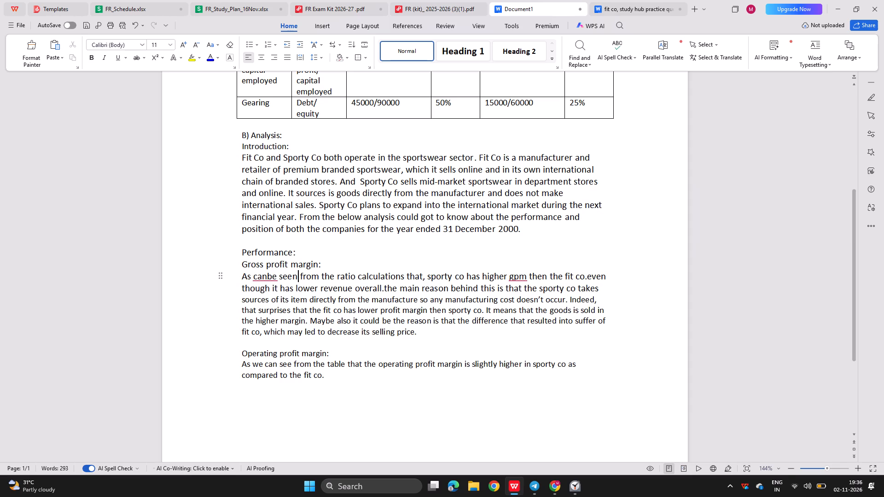
Consult the practice answer's operating profit margin commentary, and continue Document1's operating profit margin paragraph with "That is because sporty co doesn't".
left_click(326, 382)
left_click(427, 0)
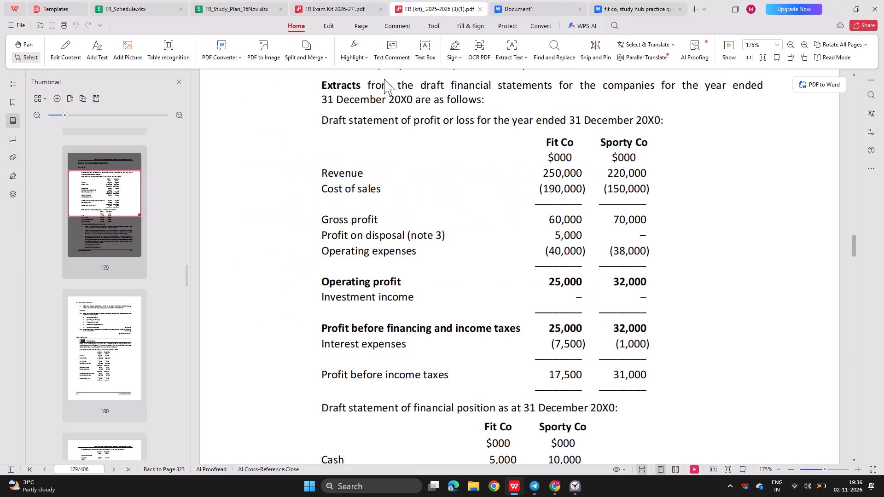
scroll(320, 266, "down", 1)
left_click(627, 0)
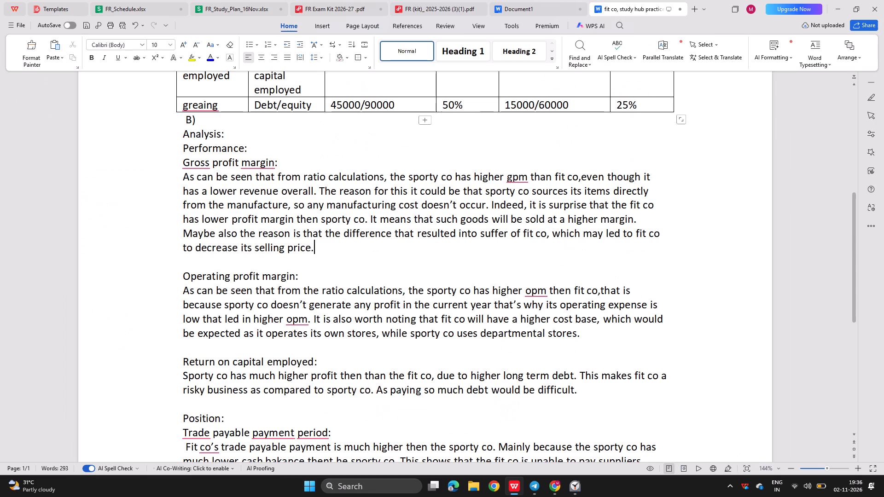
scroll(448, 235, "down", 1)
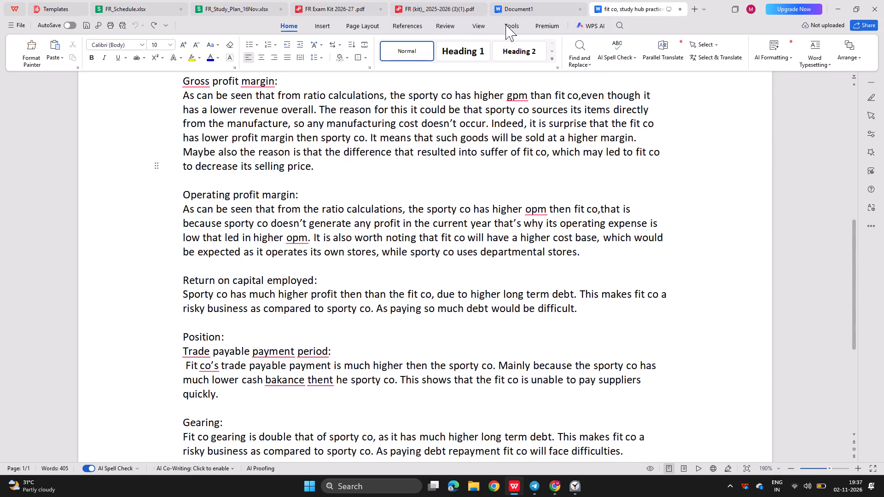
left_click(552, 0)
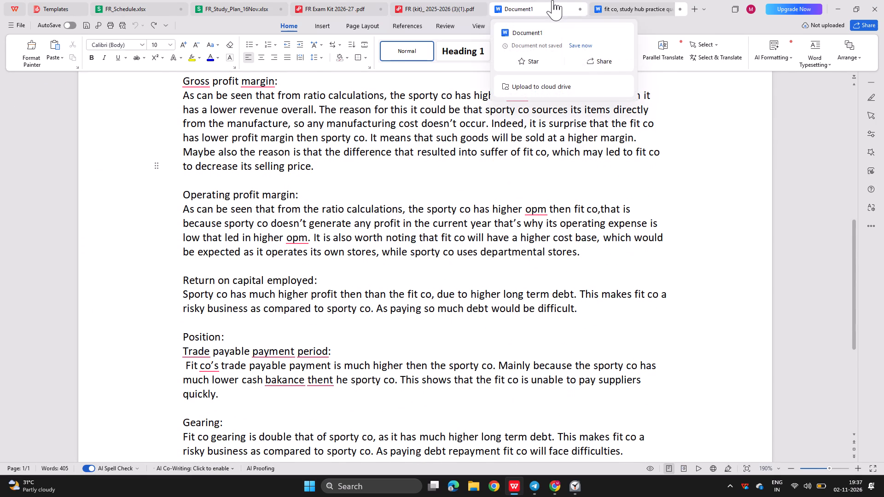
key("BackSpace")
key("space")
type("that is")
key("space")
type("because")
key("space")
key("f")
key("BackSpace")
type("sporty co doesn;t")
key("space")
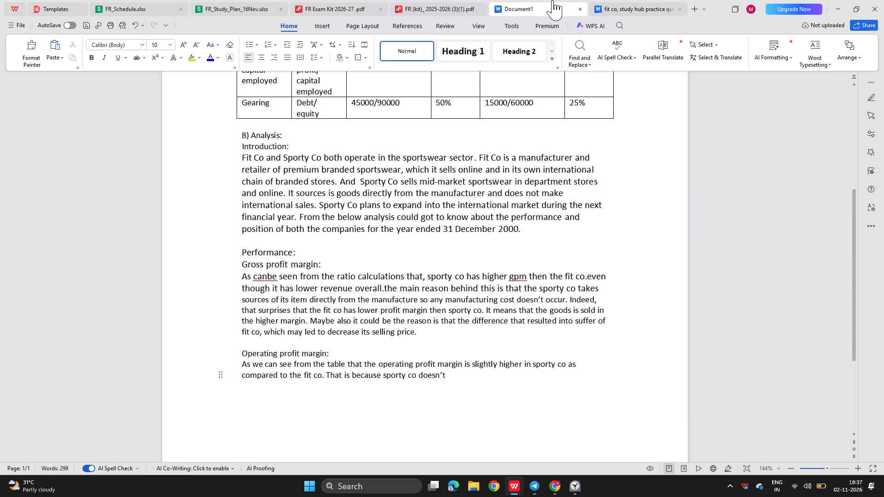
Complete the reason sentence in the operating profit margin paragraph with "generate any profit this year.".
type("generate nayuu")
key("space")
key("BackSpace")
key("BackSpace")
key("BackSpace")
key("BackSpace")
key("BackSpace")
key("BackSpace")
type("anyu")
key("space")
key("BackSpace")
key("BackSpace")
key("space")
type("prfoti")
key("space")
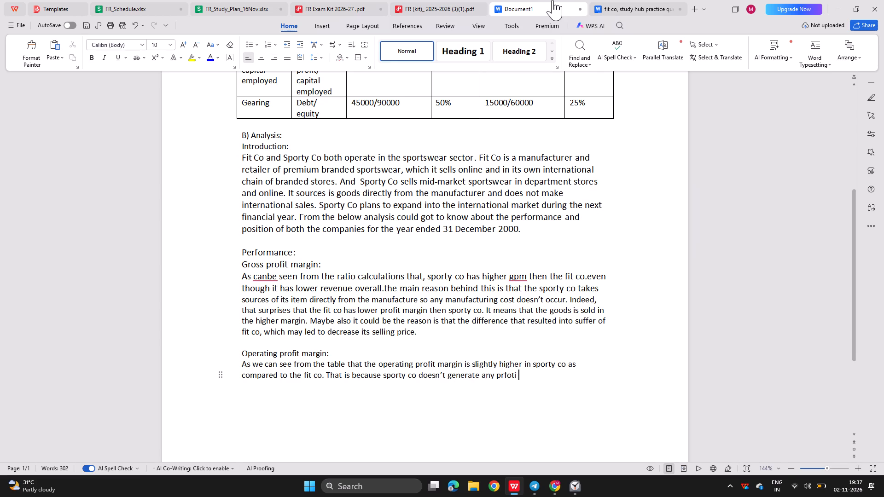
key("BackSpace")
key("BackSpace")
key("BackSpace")
key("BackSpace")
key("BackSpace")
type("pof")
key("BackSpace")
key("BackSpace")
key("BackSpace")
type("ofit this year")
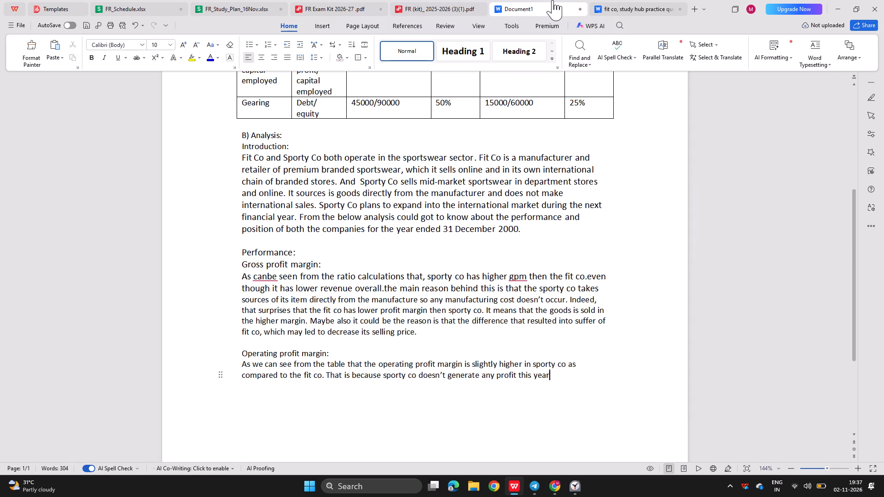
key("period")
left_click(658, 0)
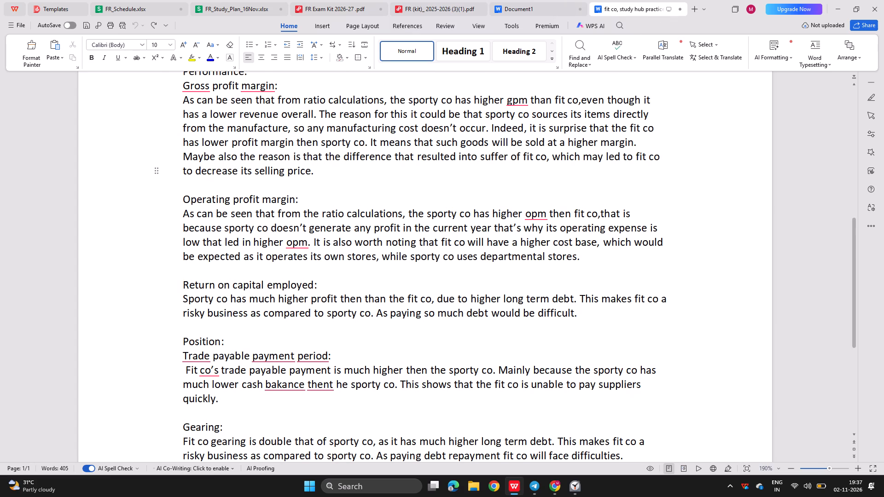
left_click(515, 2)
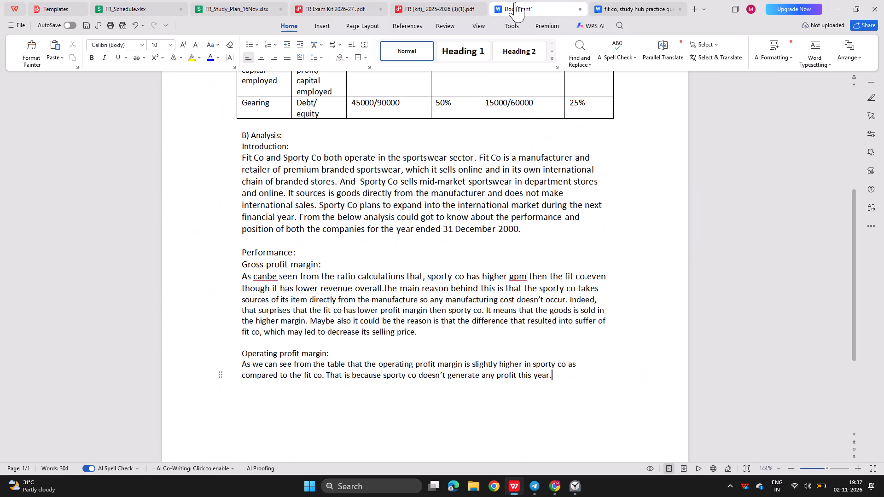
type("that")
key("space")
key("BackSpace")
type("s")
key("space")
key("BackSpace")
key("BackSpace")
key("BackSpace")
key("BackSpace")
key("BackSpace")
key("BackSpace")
In Document1's operating profit margin paragraph, reword the ending "this year" as "in current year that".
key("BackSpace")
key("BackSpace")
key("BackSpace")
key("BackSpace")
key("BackSpace")
key("BackSpace")
key("BackSpace")
key("BackSpace")
key("BackSpace")
key("BackSpace")
key("BackSpace")
key("BackSpace")
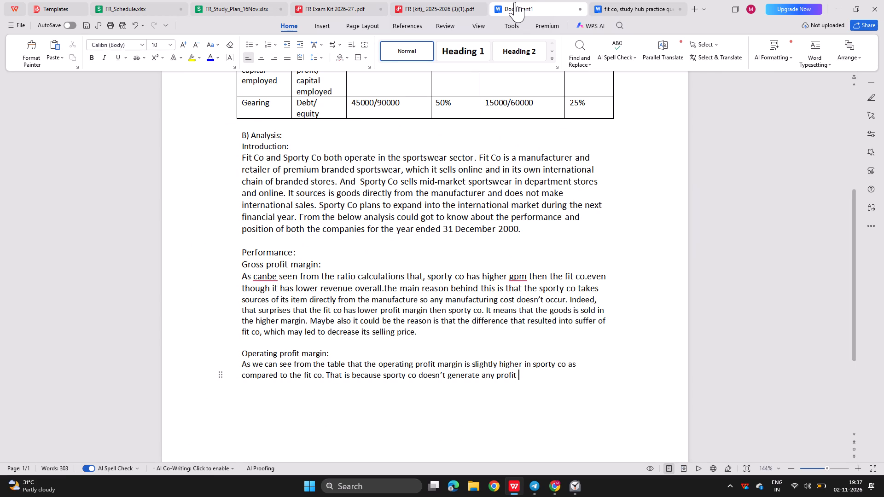
type("in current")
key("space")
type("yar htats")
key("BackSpace")
key("BackSpace")
key("BackSpace")
key("BackSpace")
key("BackSpace")
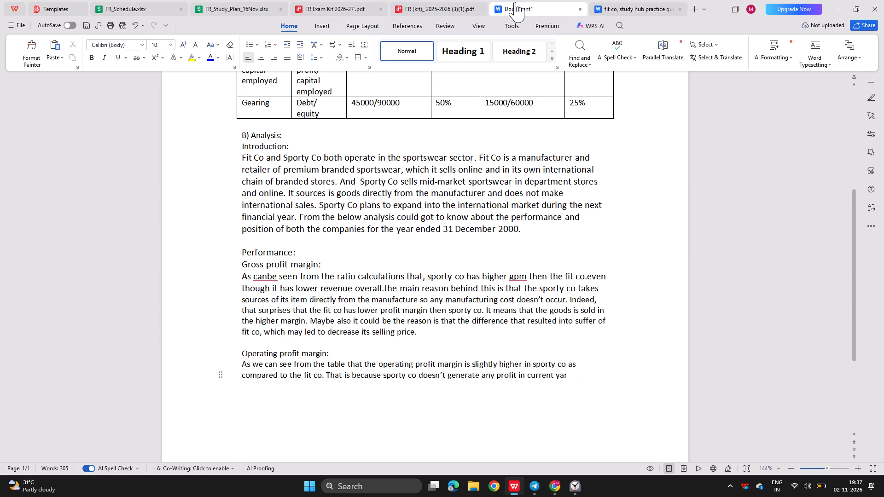
type("thst")
key("BackSpace")
key("BackSpace")
key("BackSpace")
key("BackSpace")
key("BackSpace")
key("BackSpace")
key("BackSpace")
type("ear that")
Extend the operating profit margin sentence so it continues "that's why its operating expense is".
key("s")
key("BackSpace")
type(";s")
key("space")
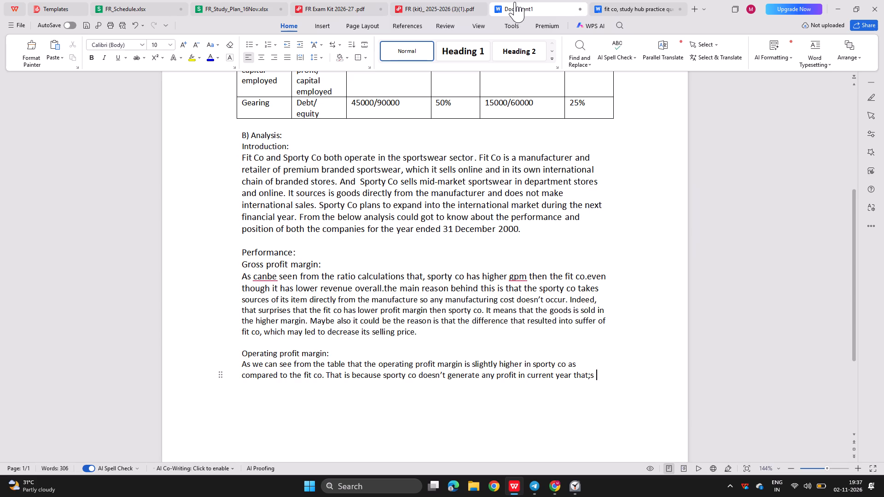
key("BackSpace")
key("BackSpace")
key("BackSpace")
type("'s why its")
key("space")
key("c")
key("BackSpace")
type("operaign")
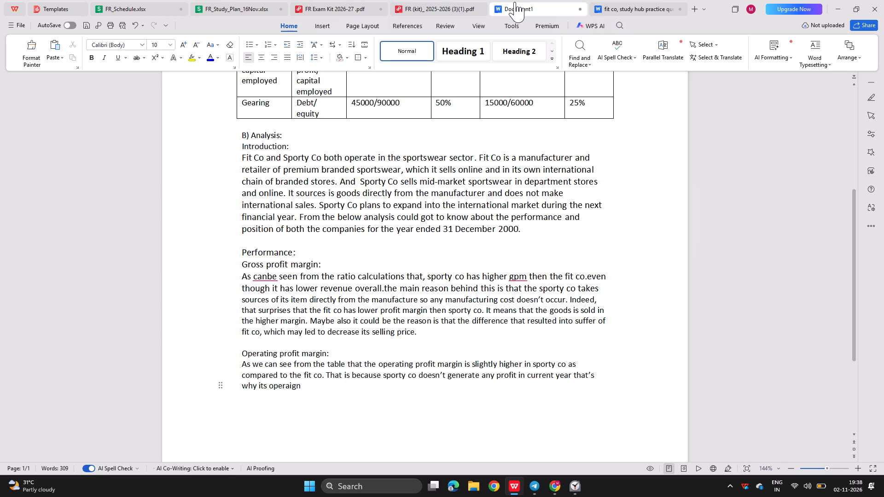
key("BackSpace")
key("BackSpace")
key("BackSpace")
type("ting ecp")
key("BackSpace")
key("BackSpace")
type("spen")
key("BackSpace")
type("se")
key("space")
key("BackSpace")
key("BackSpace")
key("BackSpace")
key("BackSpace")
key("BackSpace")
key("BackSpace")
type("xpense it")
key("BackSpace")
type("s slow")
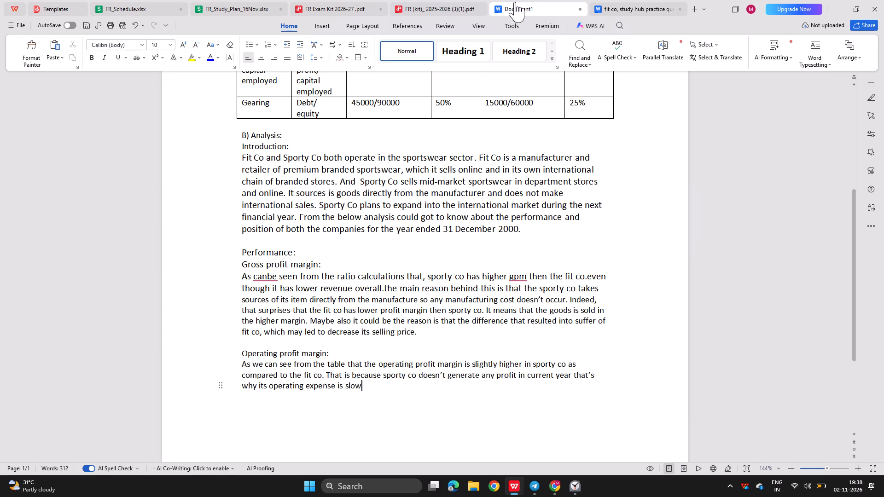
key("space")
key("BackSpace")
key("BackSpace")
key("BackSpace")
key("BackSpace")
key("BackSpace")
type("lpw")
key("BackSpace")
key("BackSpace")
key("BackSpace")
Complete the operating expense sentence with "low that led to increase in opm.".
type("low that lke")
key("BackSpace")
key("BackSpace")
type("ed to increase in opm")
key("space")
type("od")
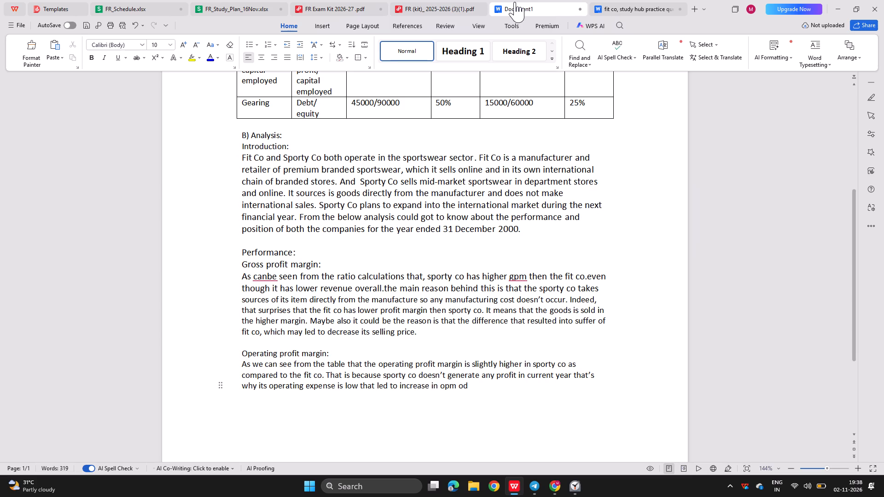
key("BackSpace")
type("f")
key("space")
key("BackSpace")
key("BackSpace")
key("BackSpace")
key("BackSpace")
key("BackSpace")
type("m.")
Copy the practice answer's sentence on Fit Co's higher cost base and own stores to the end of Document1's operating profit margin paragraph.
left_click(638, 0)
scroll(490, 186, "up", 1)
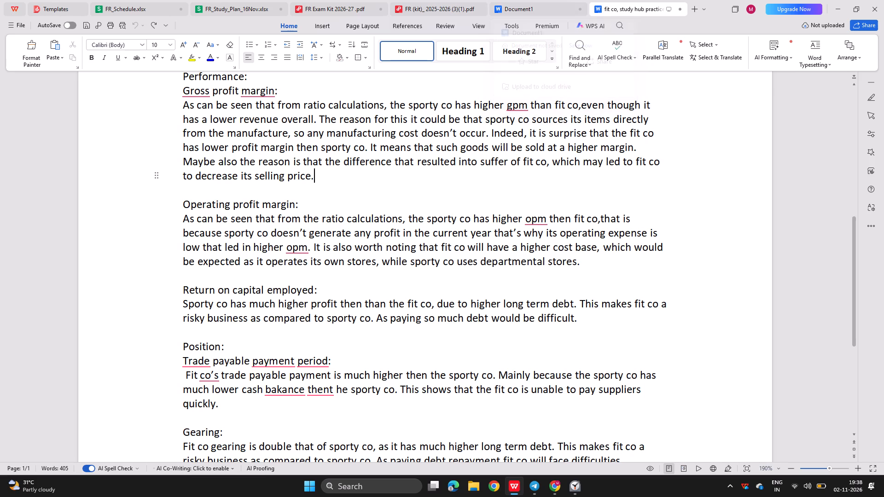
left_click_drag(311, 243, 585, 263)
left_click(477, 274)
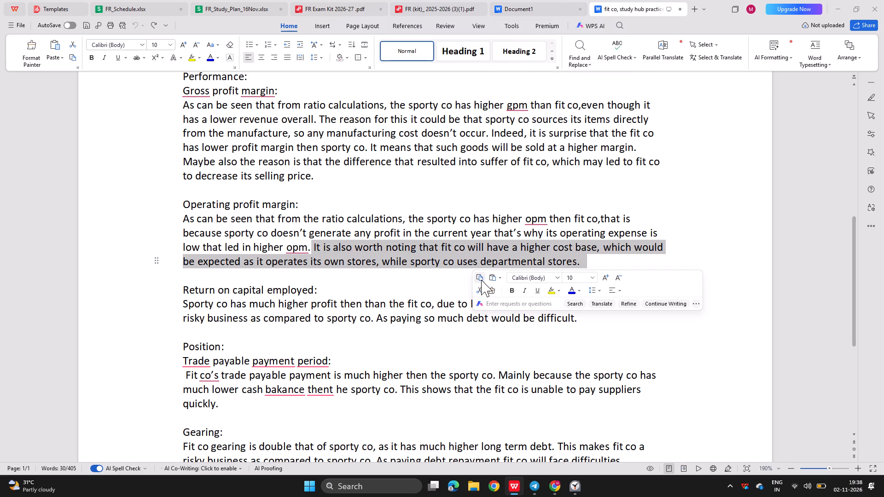
left_click(481, 280)
left_click(423, 265)
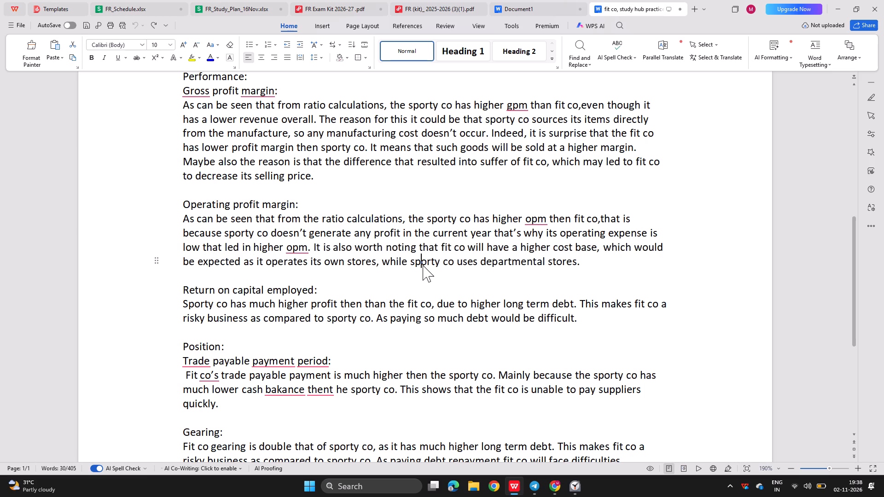
left_click(581, 266)
left_click(563, 0)
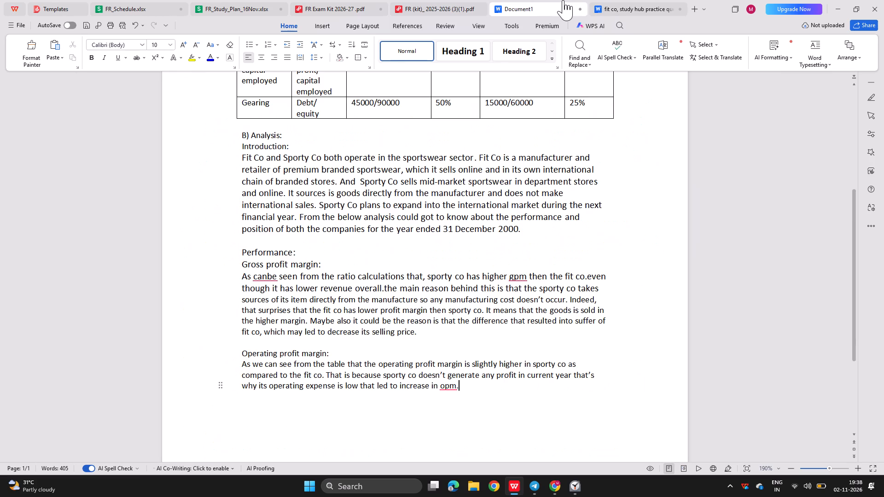
key("ctrl+v")
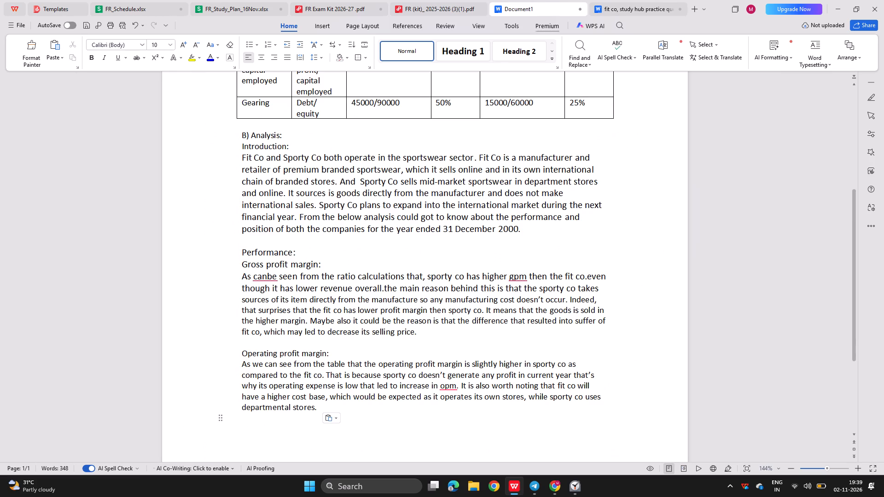
Consult the practice answer, and add the heading "Gross profit margin:" below Document1's operating profit margin paragraph, separated by a blank line.
left_click(318, 405)
key("Return")
key("Return")
scroll(313, 314, "up", 1)
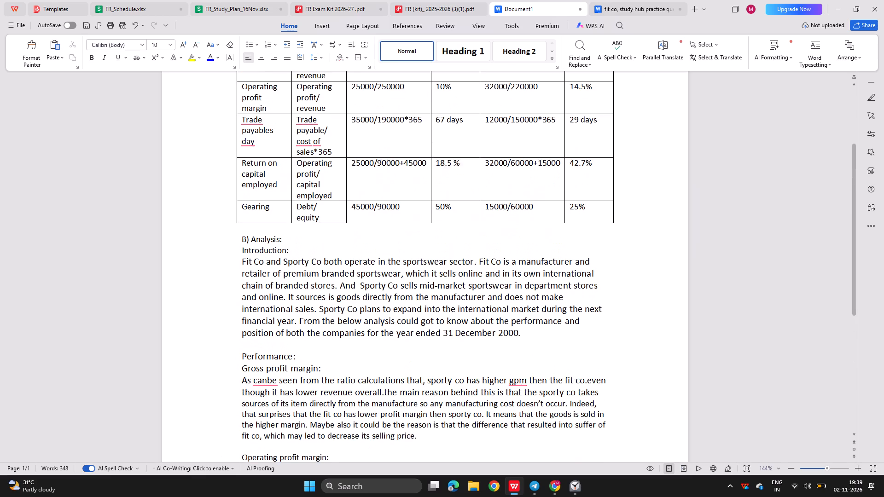
scroll(313, 314, "up", 2)
scroll(313, 314, "down", 3)
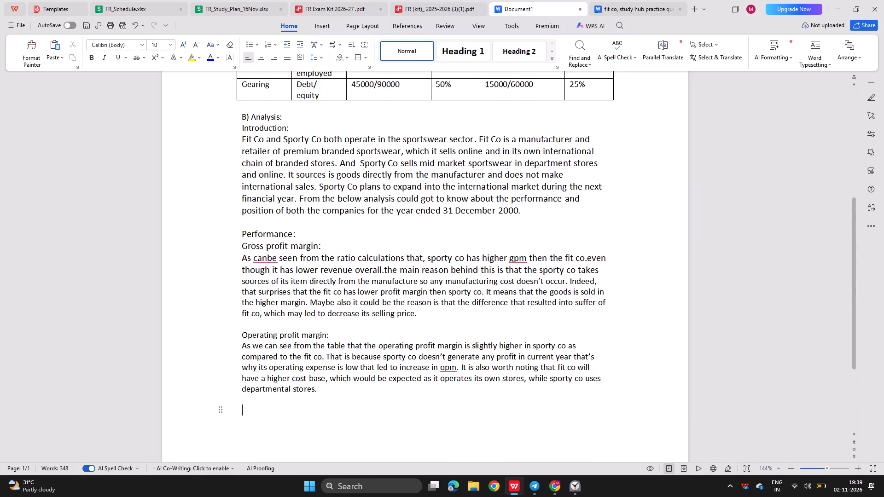
left_click(598, 0)
scroll(488, 273, "down", 1)
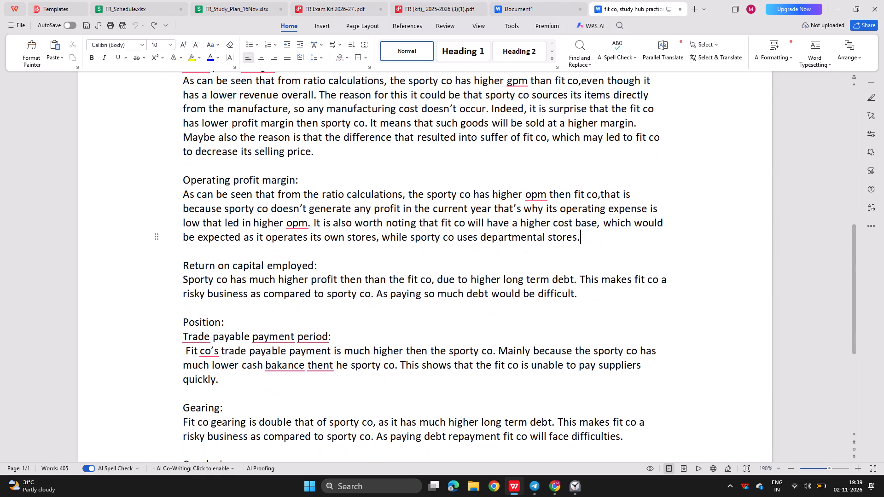
left_click(530, 4)
type("goss")
key("BackSpace")
key("BackSpace")
key("BackSpace")
type("ross profit pa")
key("BackSpace")
key("BackSpace")
type("margin;")
key("Return")
key("BackSpace")
key("BackSpace")
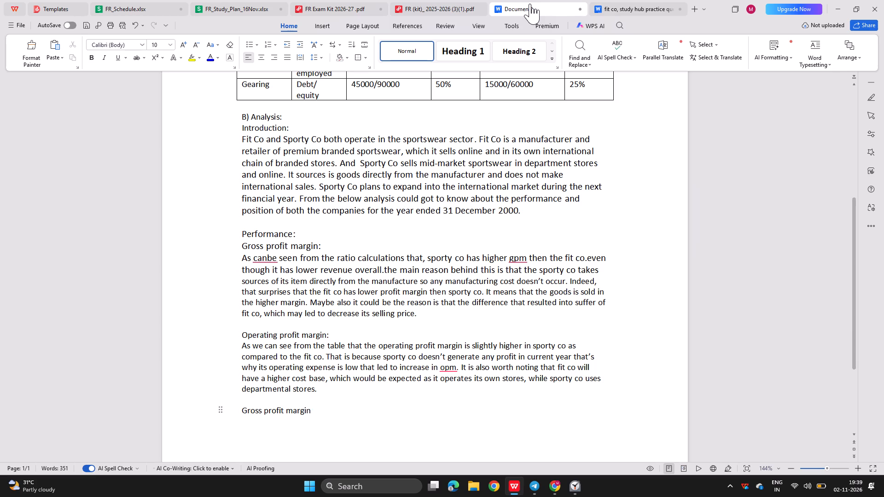
key("shift+colon")
Under the last heading in Document1, begin a paragraph with "As can be seen from the" and a reference to the above calculations.
key("Return")
type("as can ebe")
key("BackSpace")
key("BackSpace")
key("BackSpace")
key("BackSpace")
type("be s")
key("BackSpace")
key("BackSpace")
key("BackSpace")
key("BackSpace")
key("space")
type("be seen form thw")
key("space")
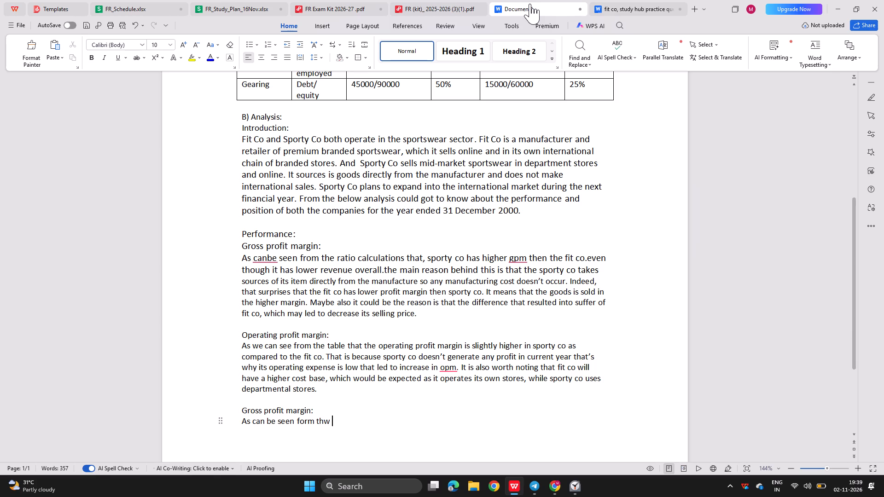
key("BackSpace")
key("BackSpace")
key("BackSpace")
key("BackSpace")
key("BackSpace")
key("BackSpace")
key("BackSpace")
key("BackSpace")
key("BackSpace")
key("BackSpace")
type("rom the ab")
type("ovr calu")
type("lations")
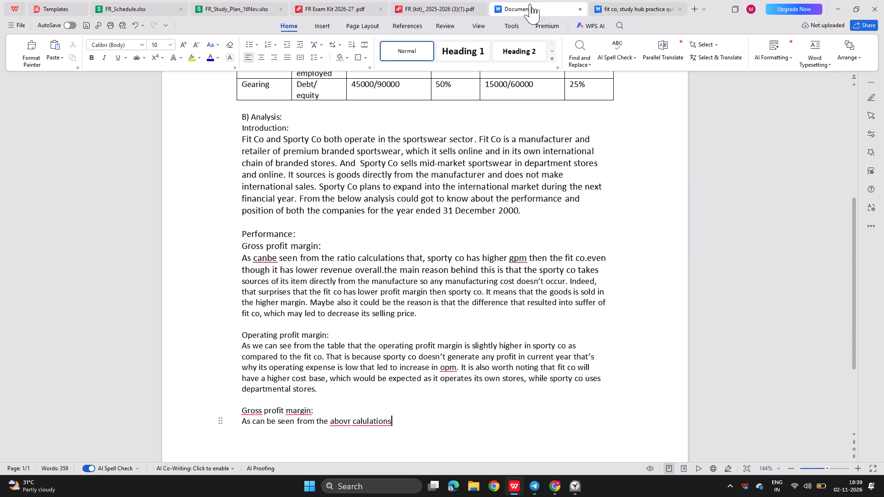
Correct the misspelled words so the paragraph opening reads "As can be seen from the above calculations".
key("space")
type("tja")
key("BackSpace")
key("BackSpace")
type("hat spory")
key("BackSpace")
key("BackSpace")
key("BackSpace")
key("BackSpace")
key("BackSpace")
key("BackSpace")
key("BackSpace")
key("BackSpace")
key("BackSpace")
key("BackSpace")
key("BackSpace")
key("BackSpace")
key("BackSpace")
key("BackSpace")
key("BackSpace")
key("BackSpace")
key("BackSpace")
key("BackSpace")
key("BackSpace")
key("BackSpace")
key("BackSpace")
key("BackSpace")
key("BackSpace")
key("BackSpace")
key("BackSpace")
key("BackSpace")
key("BackSpace")
key("BackSpace")
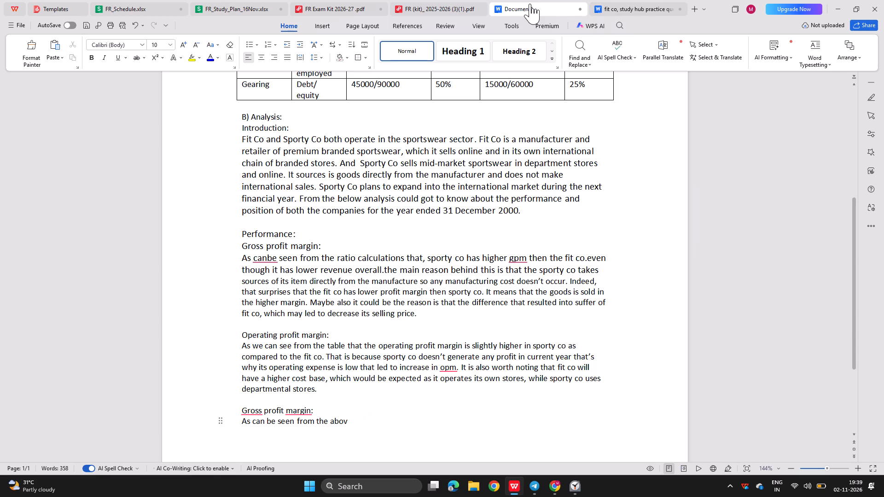
type("e caluc")
key("BackSpace")
key("BackSpace")
type("culations")
Check the ratio table above, and continue the sentence with "that roce is increased".
scroll(503, 198, "up", 2)
scroll(503, 198, "down", 1)
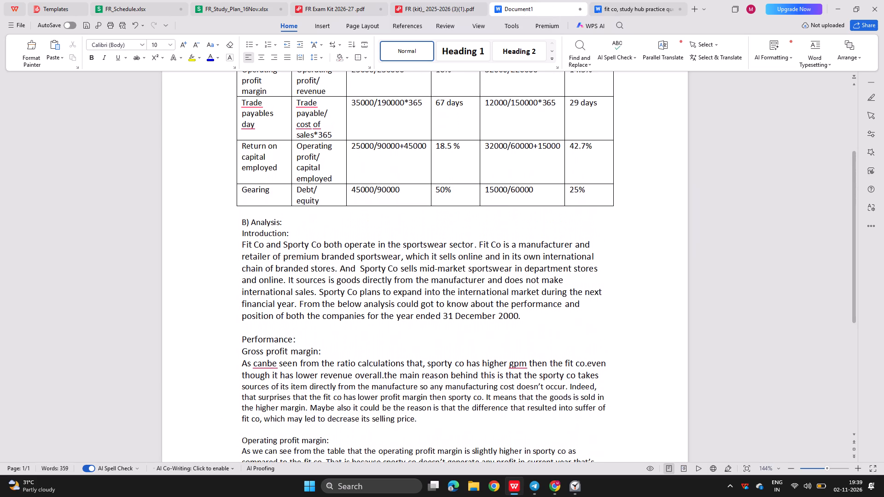
scroll(503, 198, "down", 1)
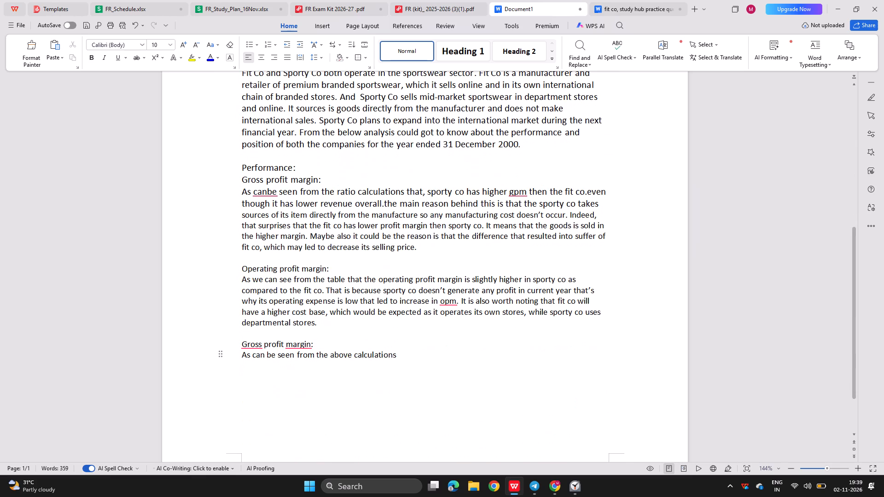
key("space")
type("that gpm")
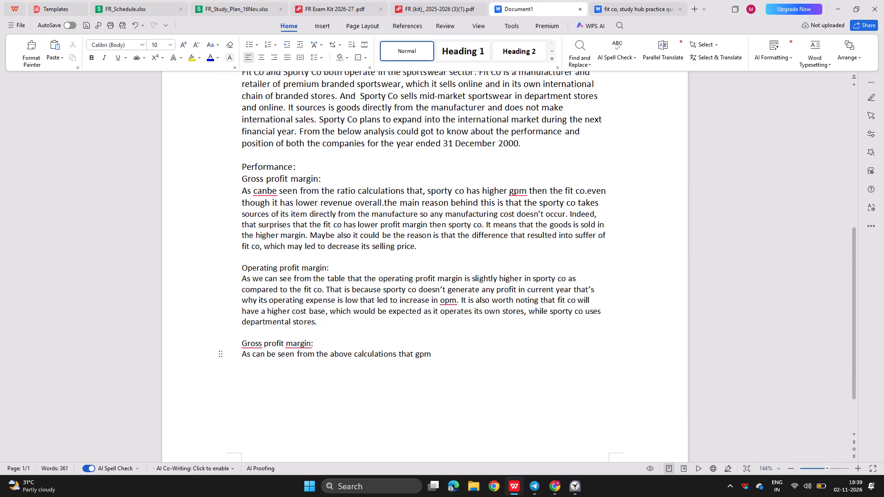
key("BackSpace")
key("BackSpace")
key("BackSpace")
type("roce is increased")
key("space")
Consult the practice answer's return on capital employed section, and replace "is increased" with "in sporty co is much higher then the fit co.".
left_click(648, 0)
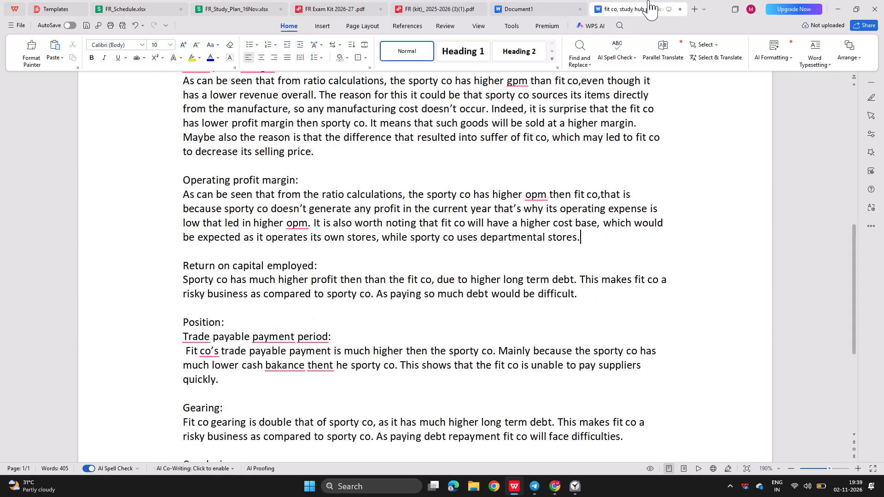
scroll(472, 210, "down", 1)
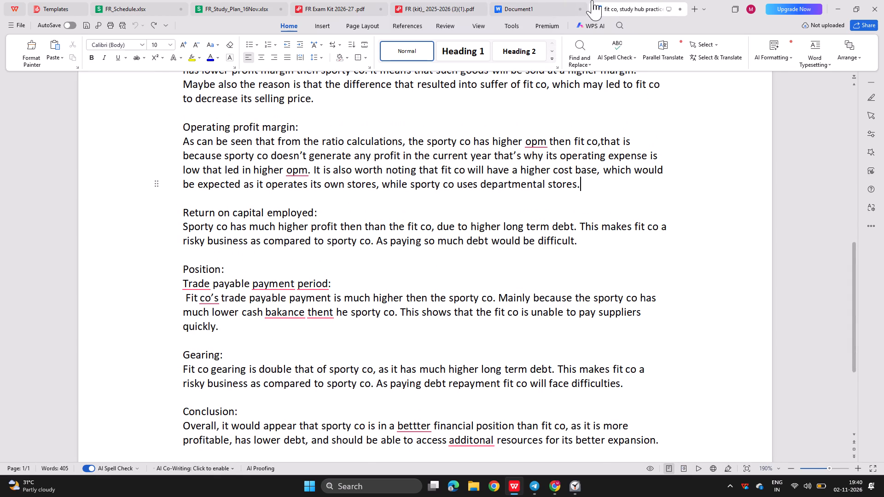
left_click(537, 0)
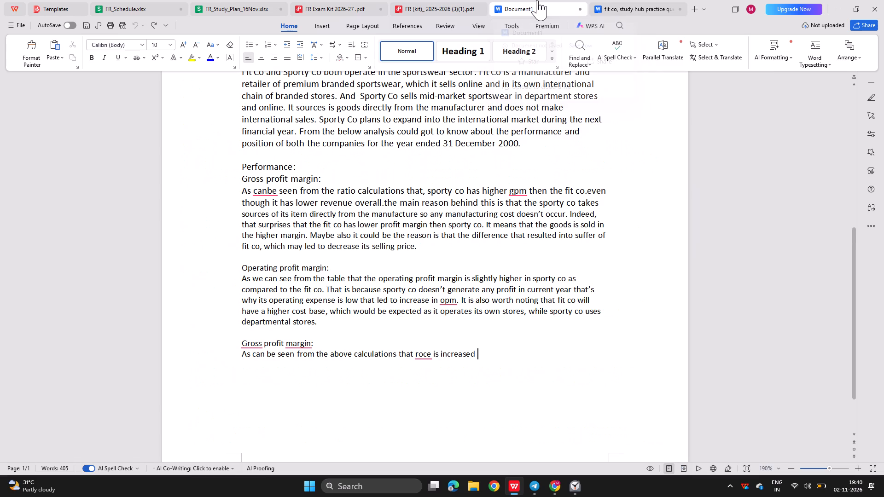
key("BackSpace")
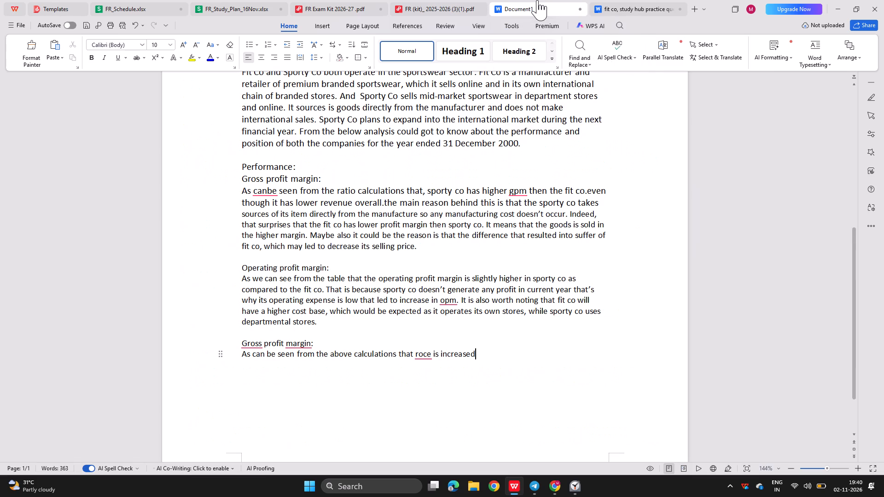
key("BackSpace")
key("BackSpace")
key("BackSpace")
key("BackSpace")
key("BackSpace")
key("BackSpace")
key("BackSpace")
key("BackSpace")
key("BackSpace")
key("BackSpace")
key("BackSpace")
type("n spot")
key("BackSpace")
type("rty co is much higher thenthe")
key("BackSpace")
key("BackSpace")
key("BackSpace")
key("space")
type("the")
key("space")
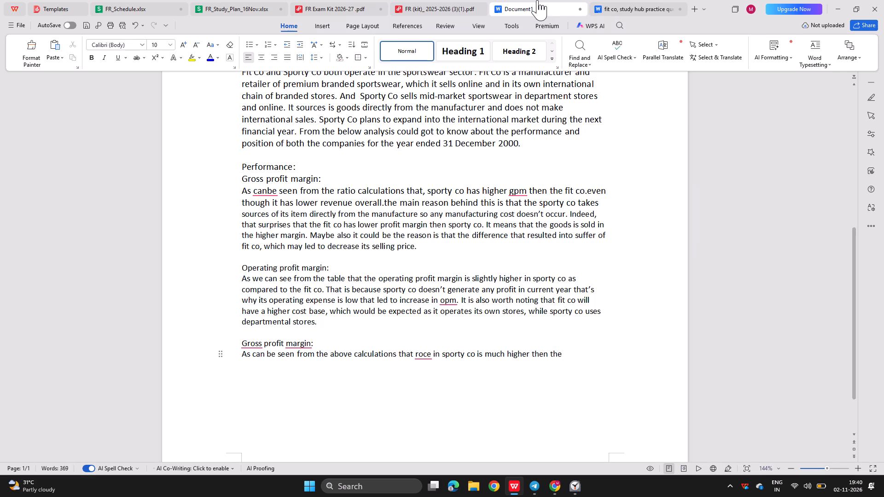
type("fit co")
key("space")
key("BackSpace")
type(".")
Start the second sentence of the paragraph with the word "Factors".
key("space")
type("faCtoe")
key("BackSpace")
type("rs")
key("space")
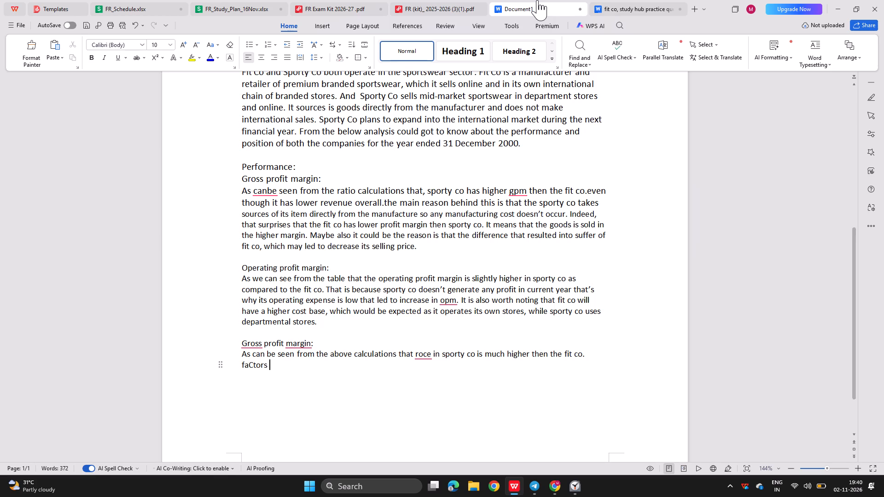
key("BackSpace")
key("BackSpace")
key("BackSpace")
key("BackSpace")
key("BackSpace")
key("BackSpace")
type("ctoe")
key("BackSpace")
type("rs")
key("space")
Replace the "Gross profit margin" heading above the ROCE paragraph with "Return on capital employed", keeping the colon.
left_click(311, 341)
key("BackSpace")
key("BackSpace")
key("BackSpace")
key("BackSpace")
key("BackSpace")
key("BackSpace")
key("BackSpace")
key("BackSpace")
key("BackSpace")
key("BackSpace")
key("BackSpace")
key("BackSpace")
key("BackSpace")
key("BackSpace")
key("BackSpace")
key("BackSpace")
key("BackSpace")
key("BackSpace")
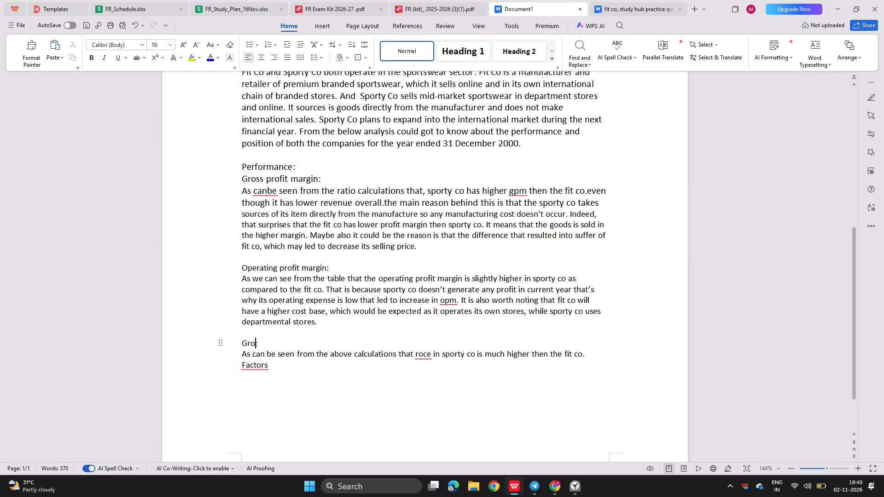
key("BackSpace")
key("BackSpace")
type("return on capital emo=")
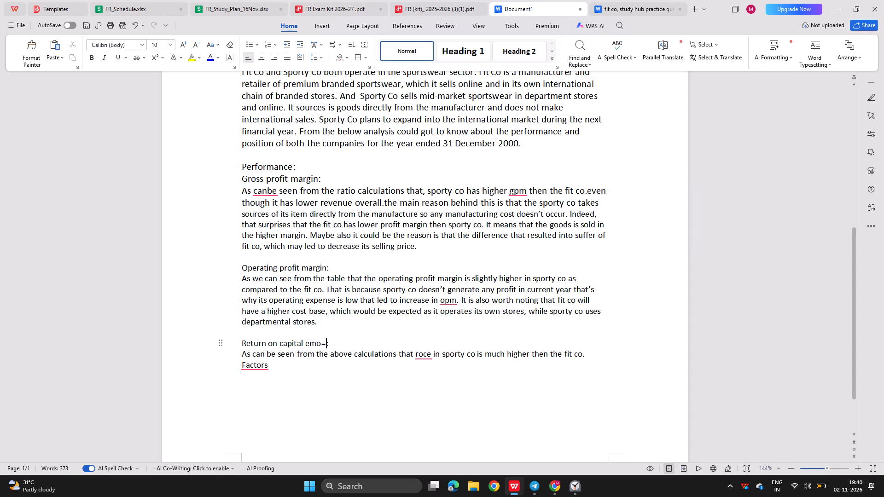
key("BackSpace")
key("BackSpace")
type("ployed")
Complete the second sentence of the ROCE paragraph with "affecting operating profit margin will also affect the return on capital employed.".
left_click(275, 379)
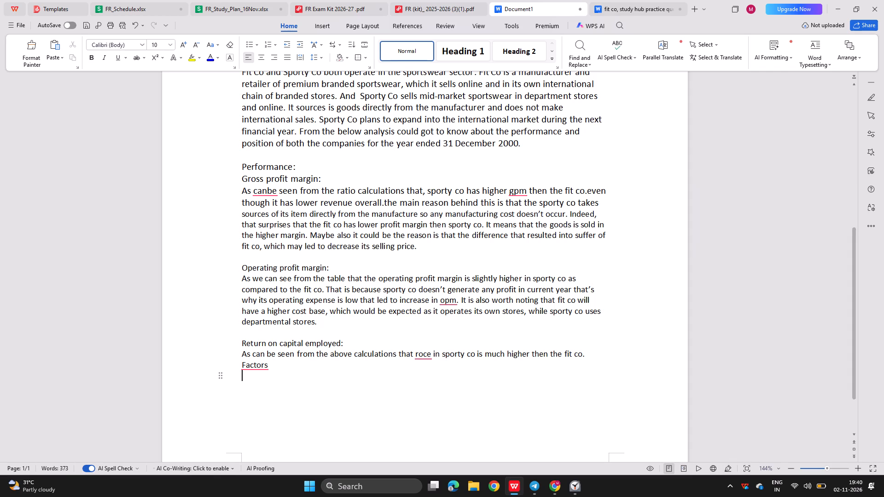
left_click(270, 375)
left_click(277, 368)
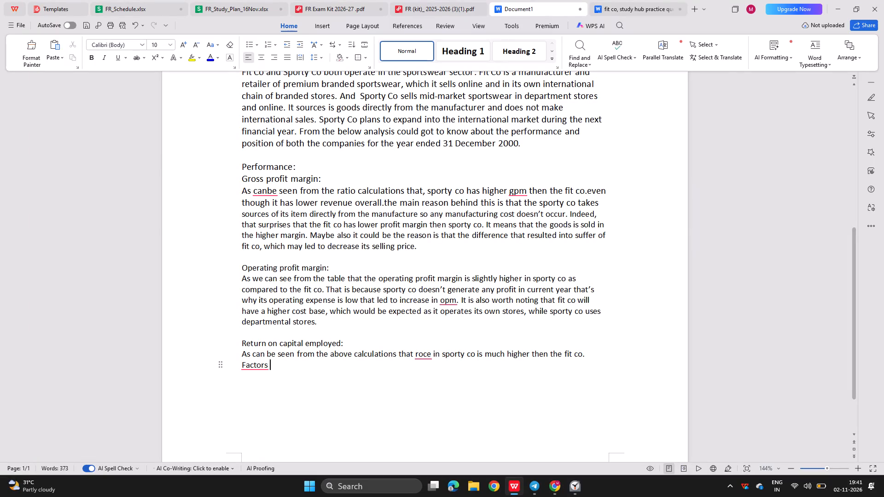
type("affecting")
key("space")
type("operating prfoti amrgin will")
key("BackSpace")
key("BackSpace")
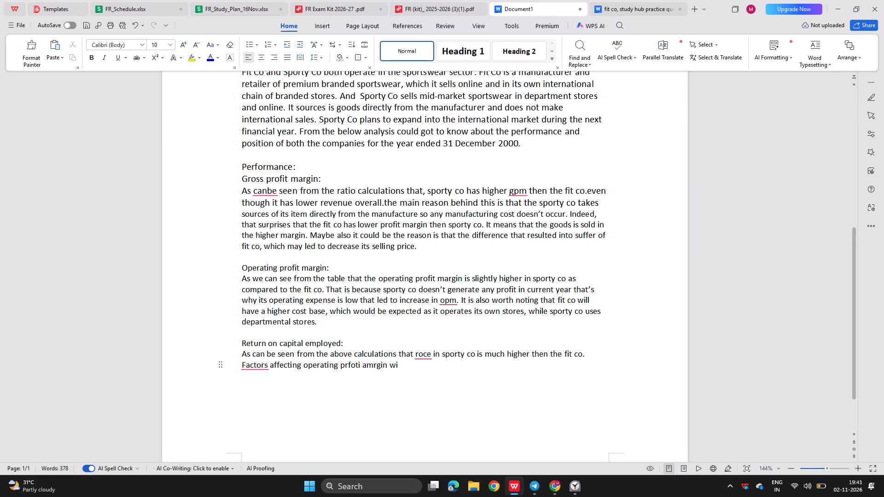
type("ll sa")
key("BackSpace")
key("BackSpace")
type("also w")
key("BackSpace")
type("affect the")
key("space")
type("retu")
type("rn on capita")
key("space")
key("BackSpace")
type("l epm")
key("BackSpace")
key("BackSpace")
type("mployed.")
key("Return")
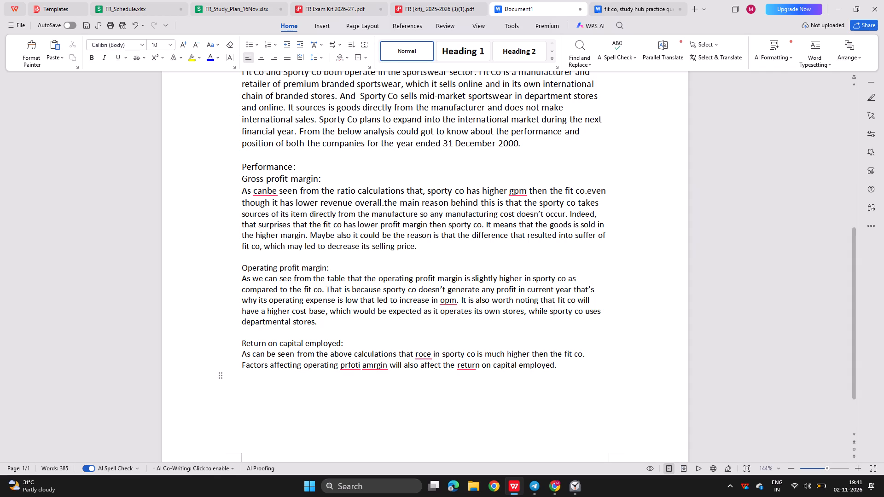
Correct the two misspelled words in the new sentence to "profit" and "margin" using the dictionary suggestions.
left_click(352, 369)
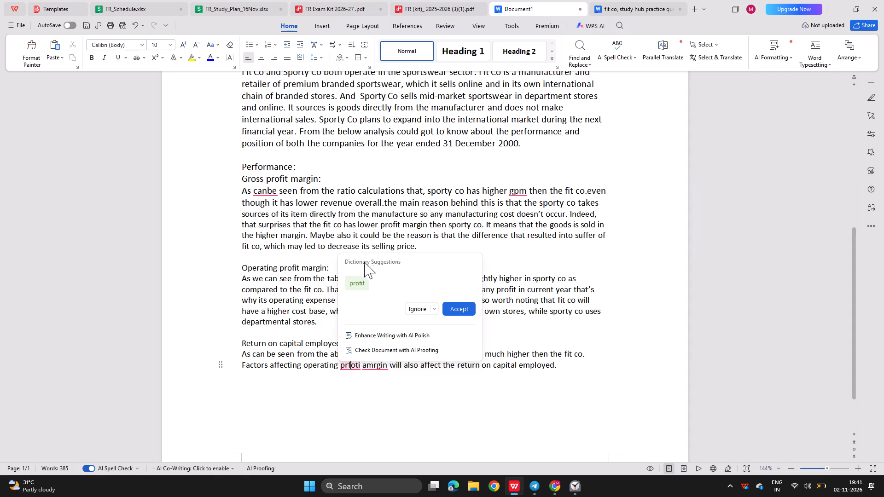
left_click(358, 279)
left_click_drag(448, 309, 377, 371)
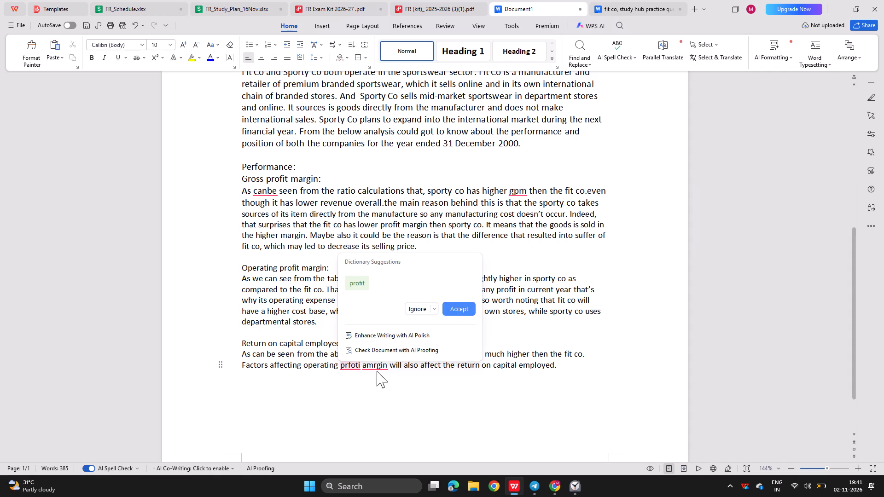
left_click_drag(377, 371, 463, 307)
left_click(463, 307)
left_click(384, 364)
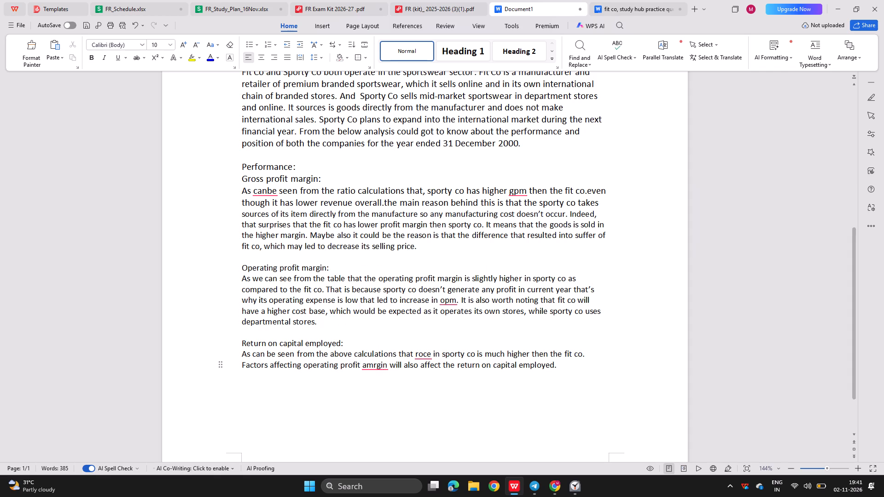
left_click_drag(387, 279, 488, 303)
left_click(488, 303)
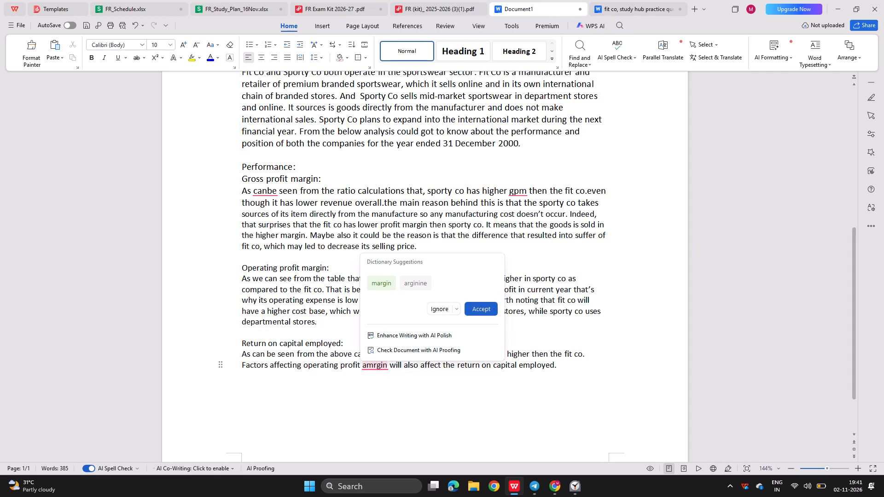
Copy the practice answer's ROCE text from "This makes fit co a risky business" onward, and paste it after the last sentence in Document1.
left_click(578, 364)
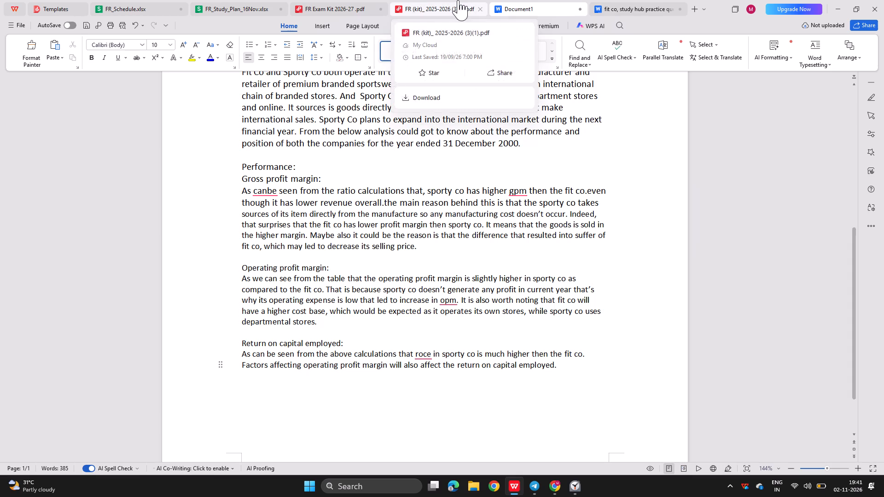
left_click(644, 1)
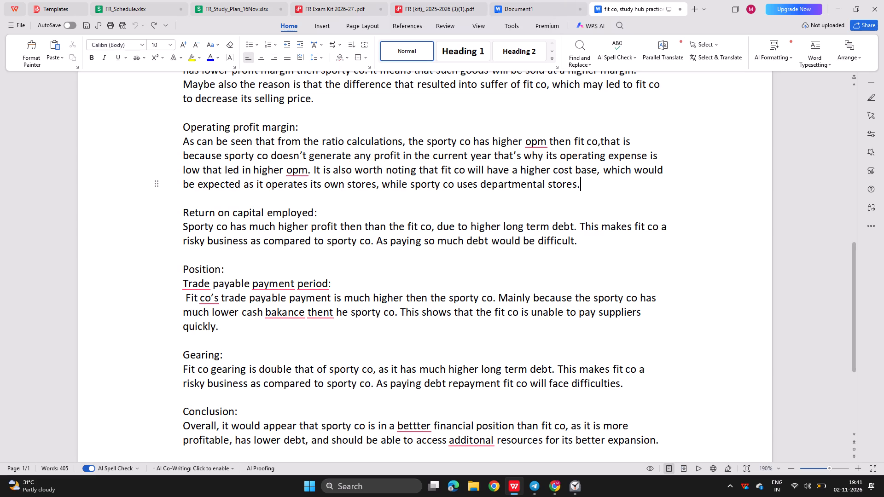
left_click_drag(582, 226, 584, 249)
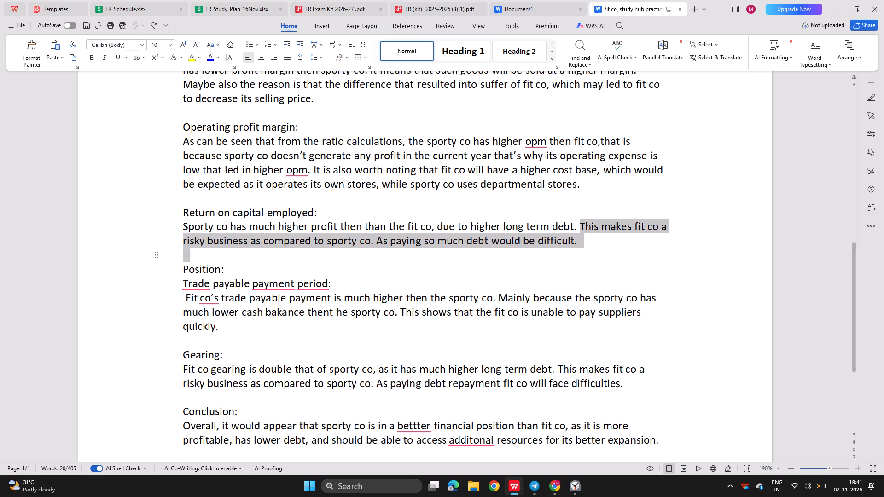
left_click_drag(584, 249, 584, 249)
left_click(81, 274)
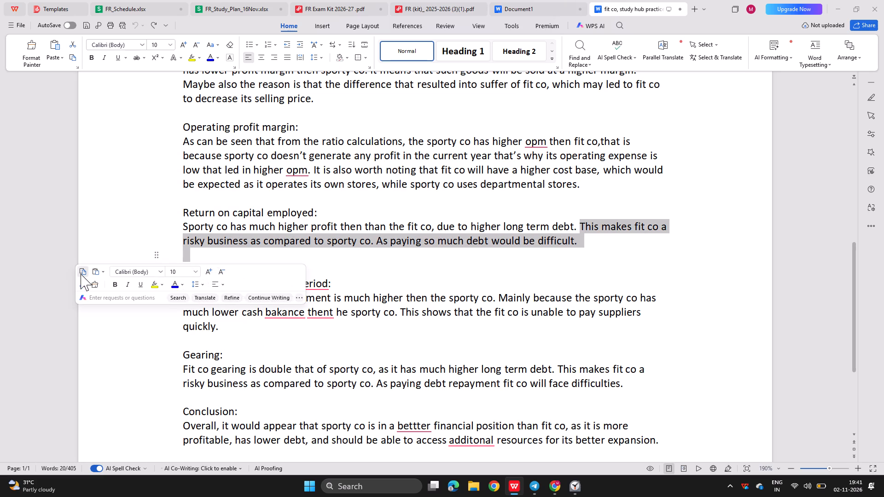
left_click(84, 273)
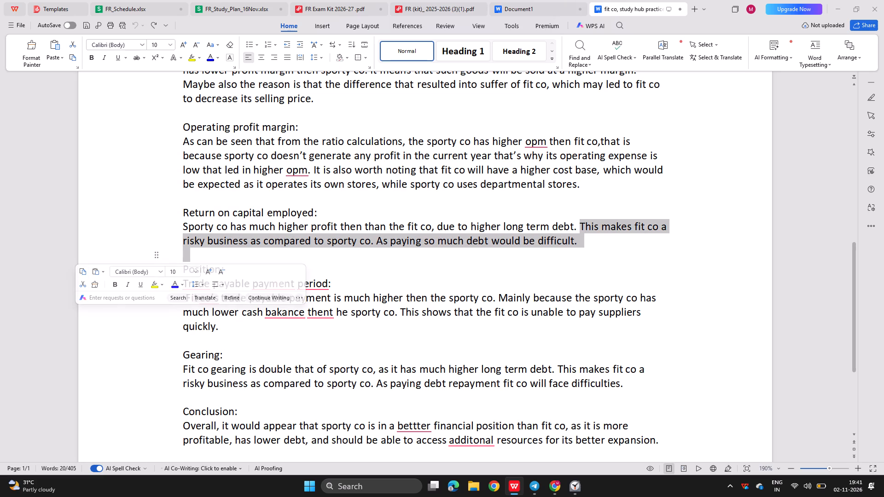
left_click(98, 328)
left_click(504, 0)
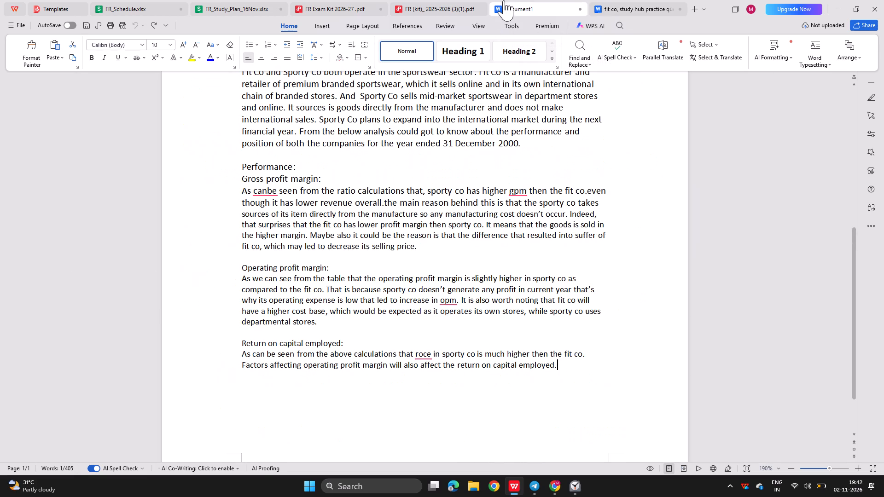
key("ctrl+v")
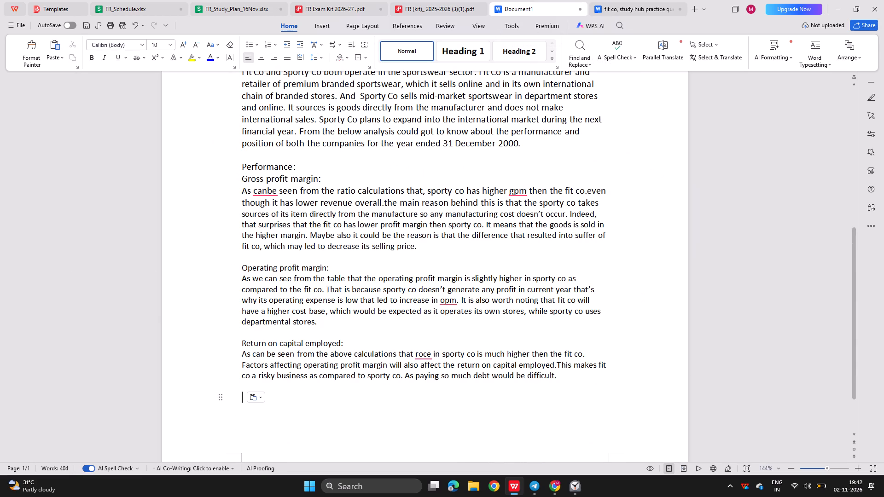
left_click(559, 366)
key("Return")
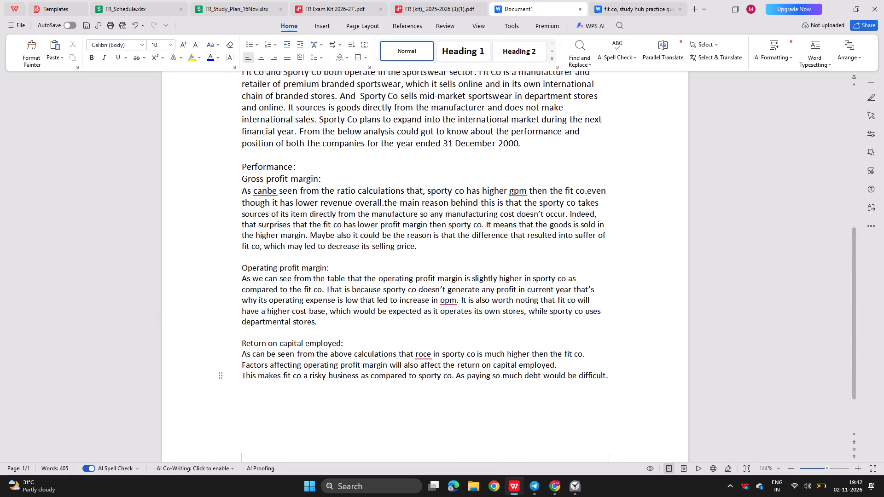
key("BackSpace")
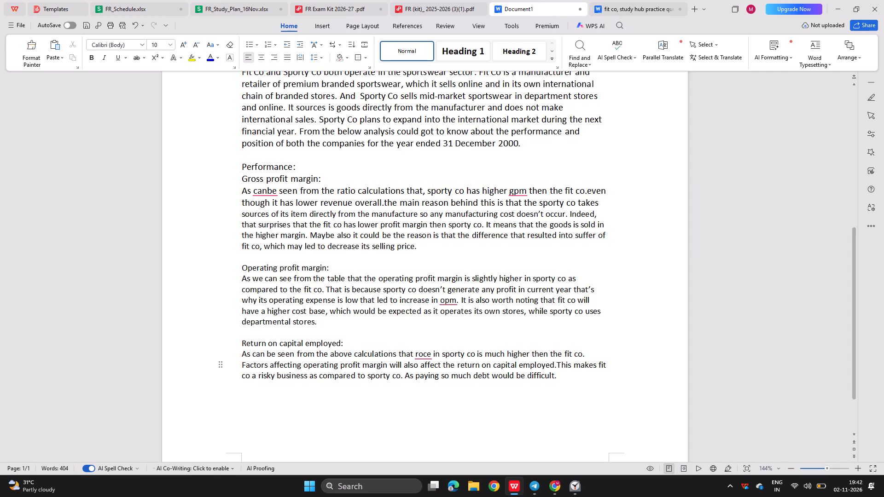
Review the question's financial statements, notes and requirements in the FR (kit) PDF, and the practice answer's Position section.
left_click(561, 379)
left_click(409, 0)
scroll(334, 228, "up", 1)
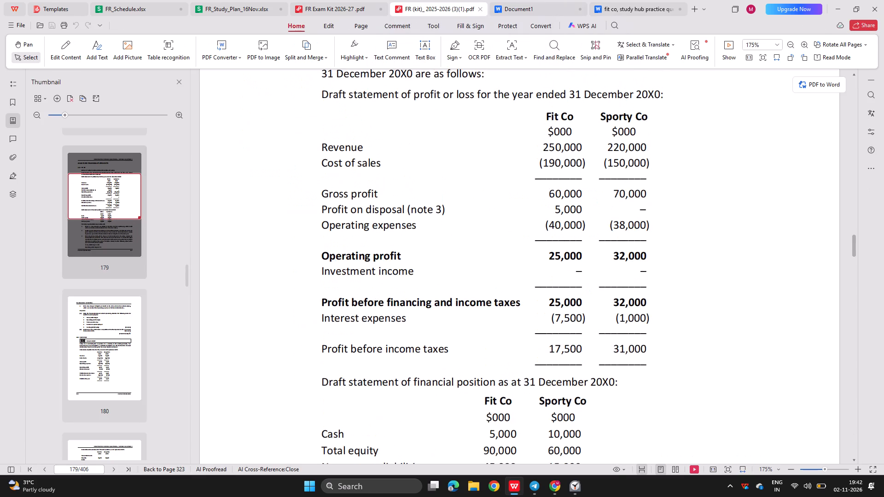
scroll(334, 228, "up", 1)
scroll(334, 228, "down", 1)
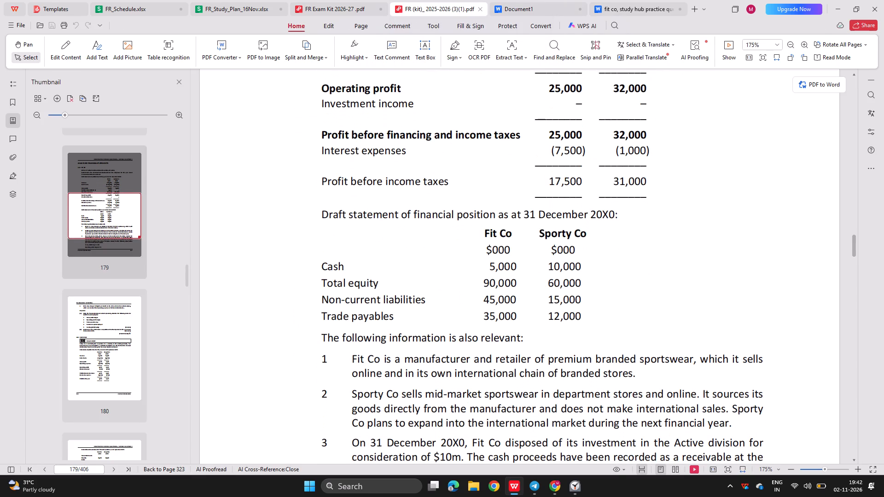
scroll(311, 320, "down", 3)
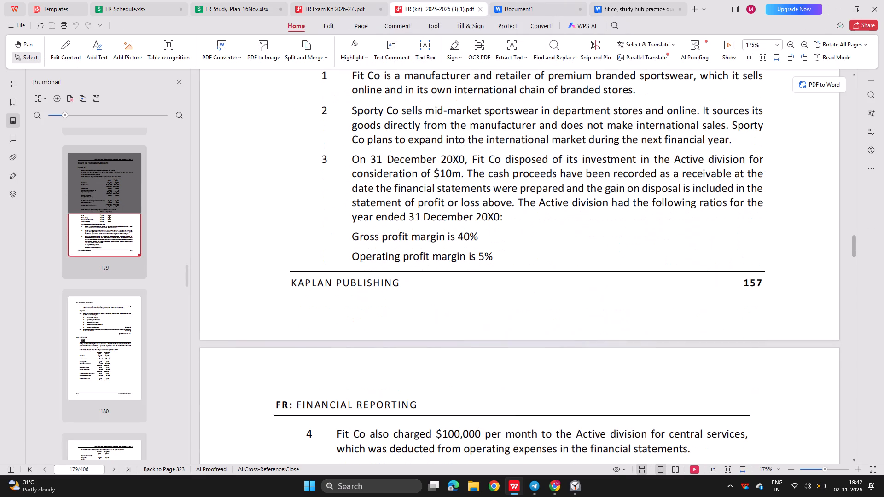
scroll(322, 295, "right", 1)
scroll(322, 295, "down", 1)
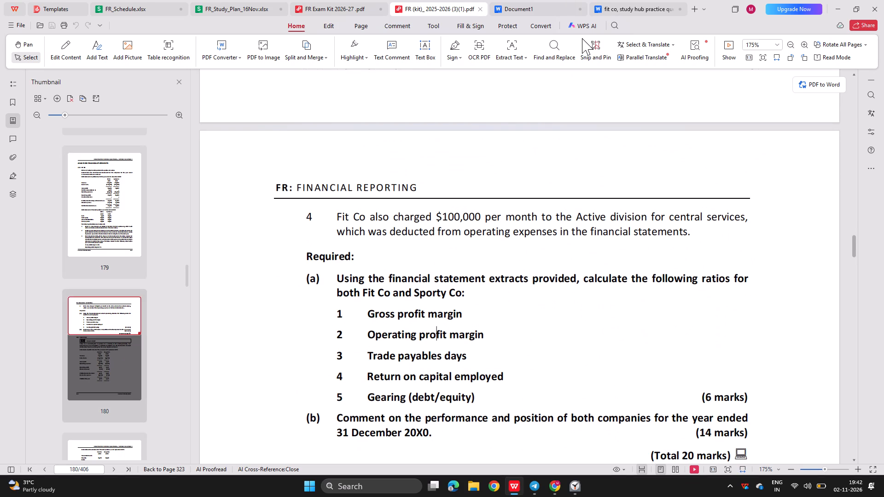
left_click(622, 2)
scroll(485, 111, "down", 2)
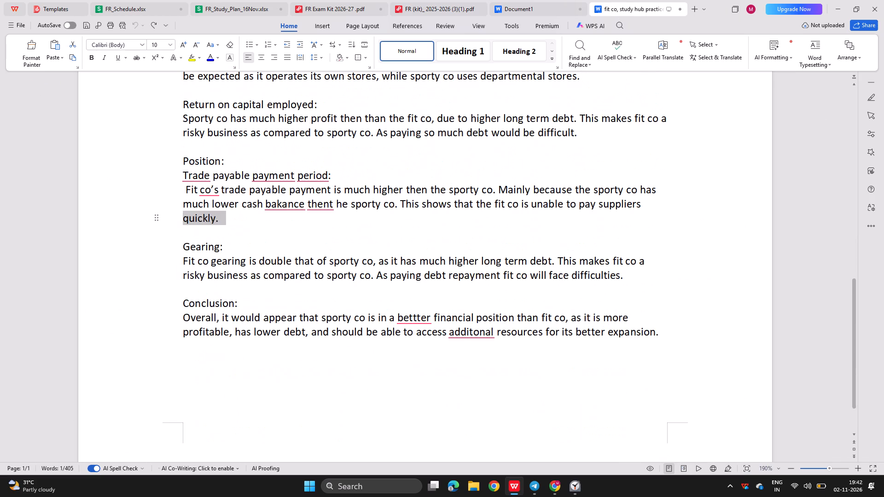
left_click(267, 242)
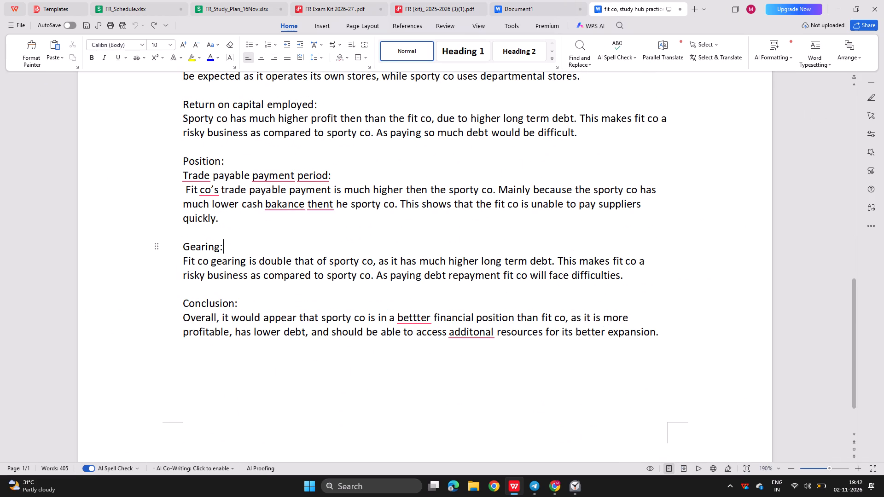
In Document1, add the heading "Position:" below the return on capital employed paragraph, separated by a blank line.
left_click(517, 0)
scroll(413, 236, "down", 1)
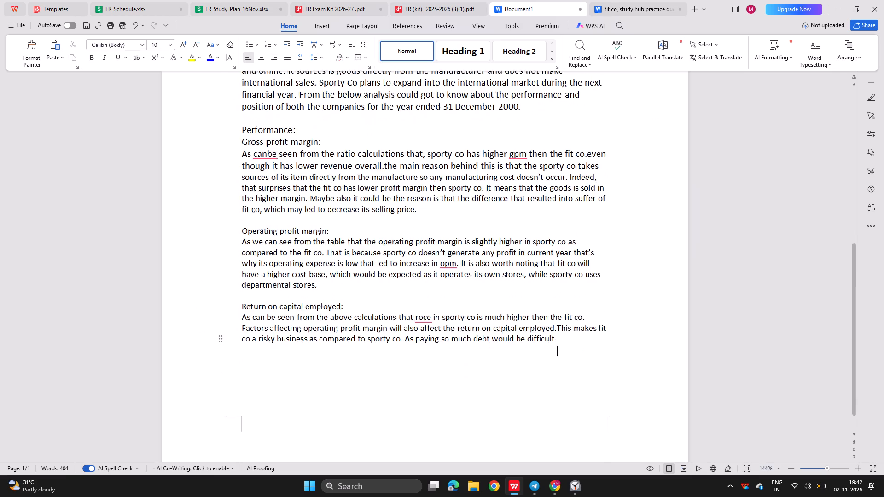
scroll(413, 236, "down", 1)
key("Return")
key("Return")
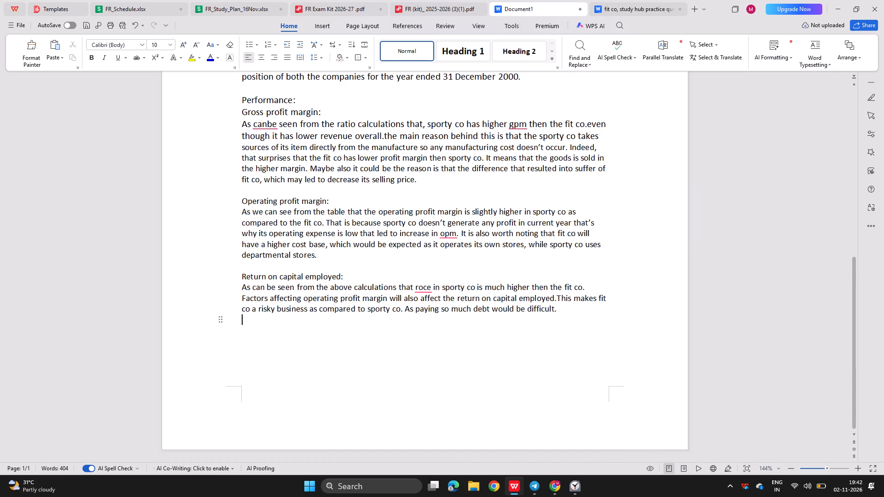
type("pso")
key("BackSpace")
key("BackSpace")
type("osition:")
key("Return")
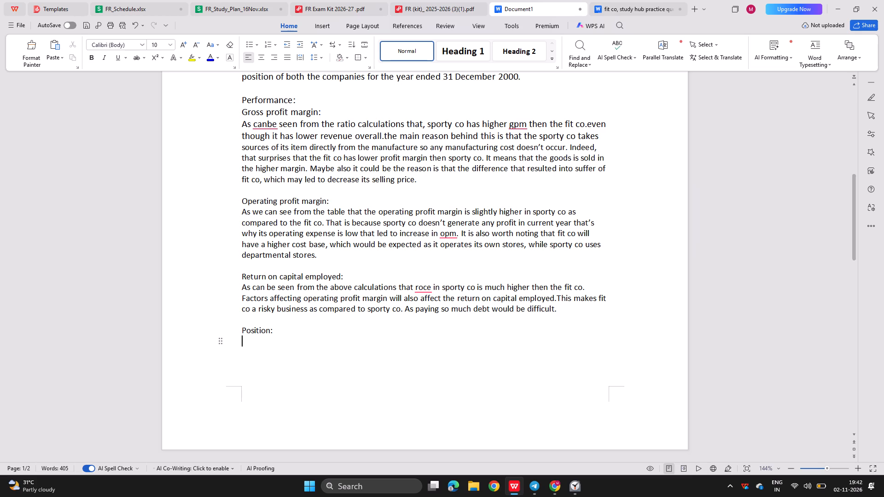
Separate "canbe" into "can be" in the gross profit margin paragraph.
left_click(265, 122)
key("space")
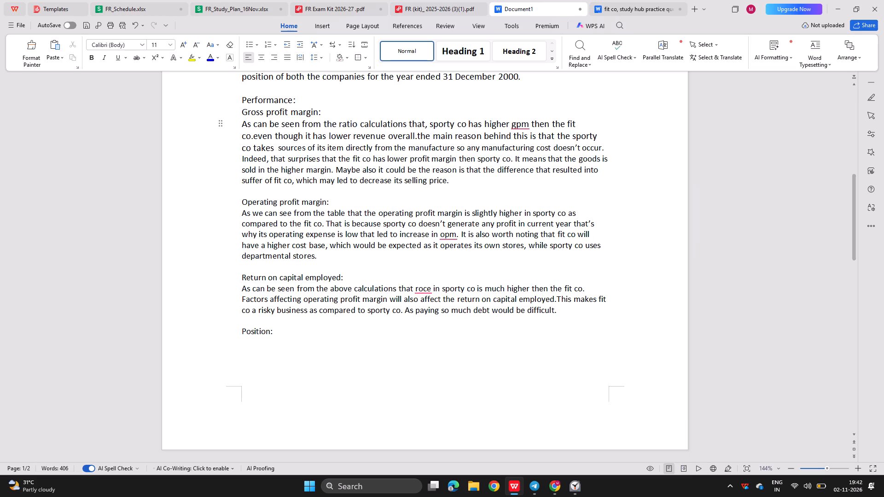
Add the subheading "Trade payable days:" under the Position heading and start a new line below it.
left_click(259, 353)
left_click(235, 343)
scroll(306, 276, "up", 5)
scroll(306, 276, "down", 2)
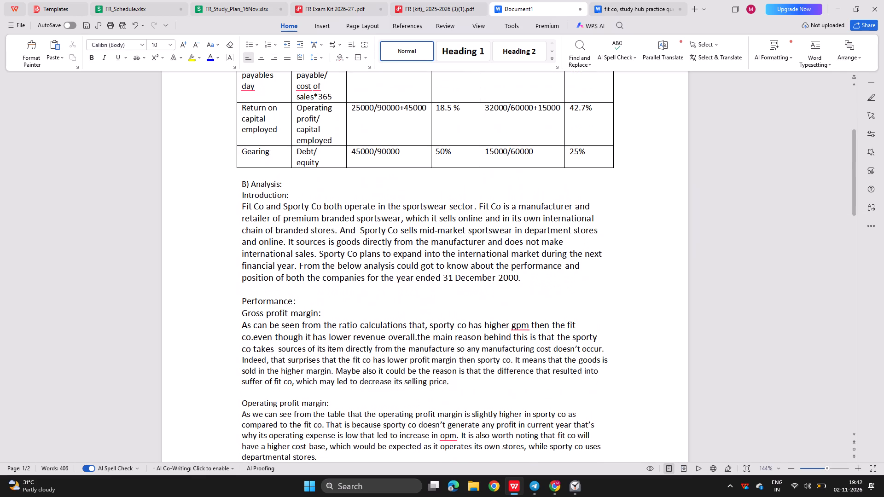
scroll(306, 276, "down", 2)
type("trade payable days")
key("shift+colon")
key("Return")
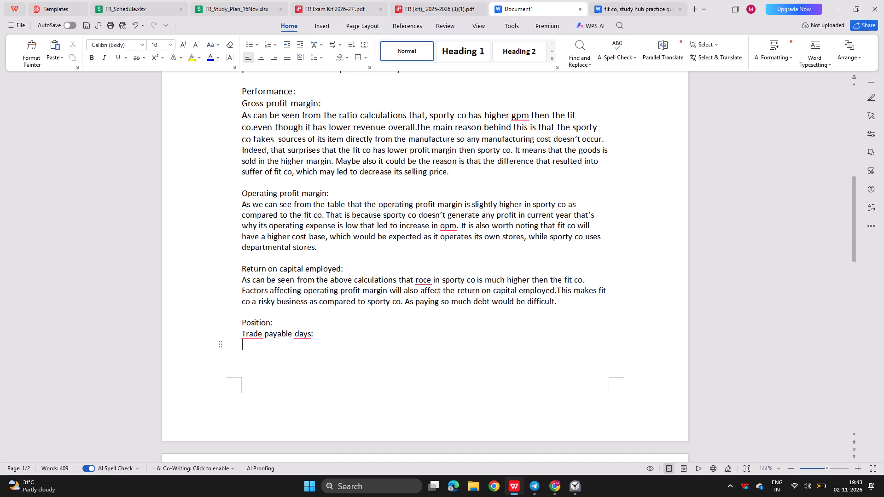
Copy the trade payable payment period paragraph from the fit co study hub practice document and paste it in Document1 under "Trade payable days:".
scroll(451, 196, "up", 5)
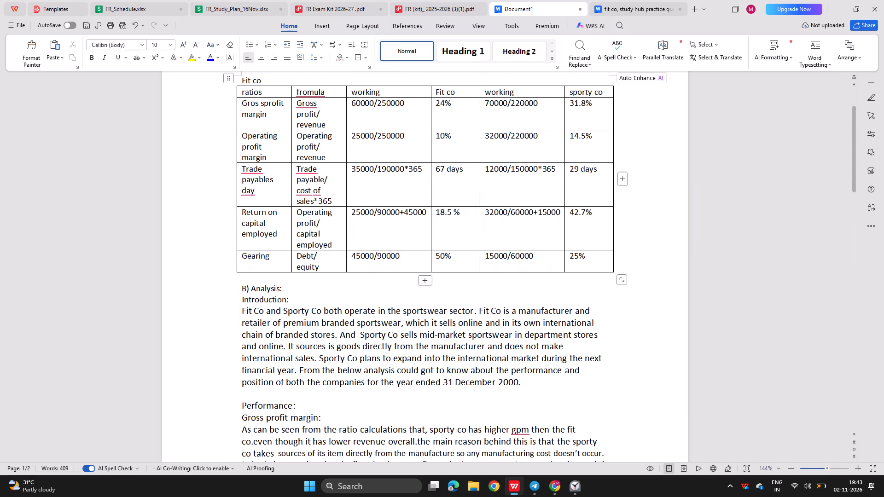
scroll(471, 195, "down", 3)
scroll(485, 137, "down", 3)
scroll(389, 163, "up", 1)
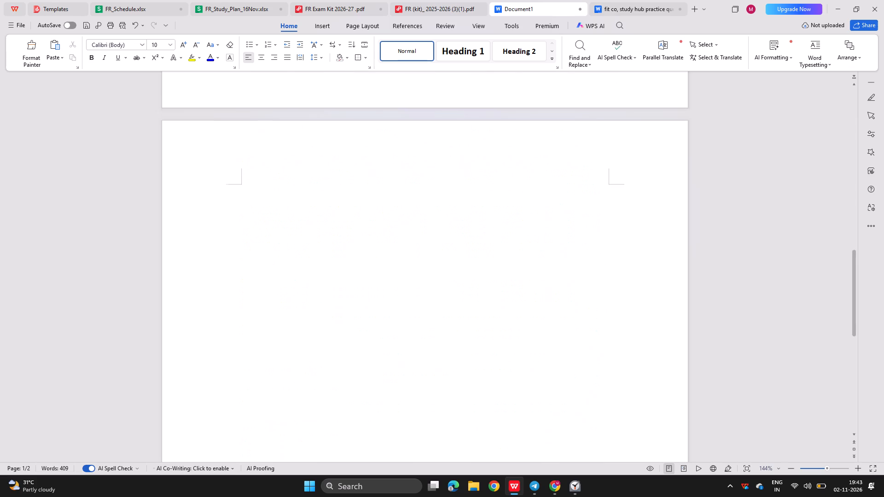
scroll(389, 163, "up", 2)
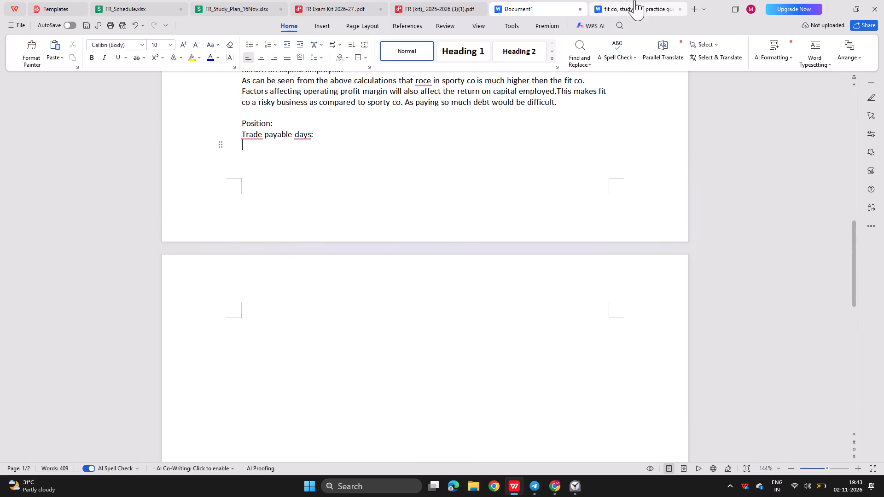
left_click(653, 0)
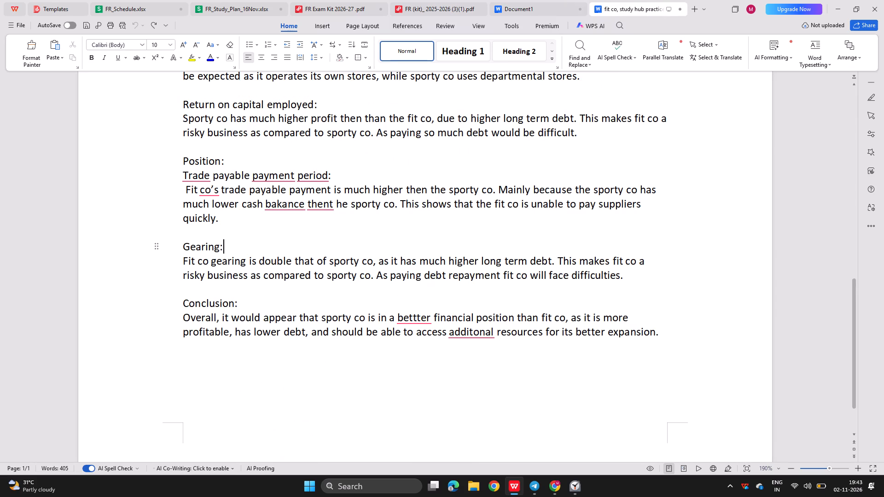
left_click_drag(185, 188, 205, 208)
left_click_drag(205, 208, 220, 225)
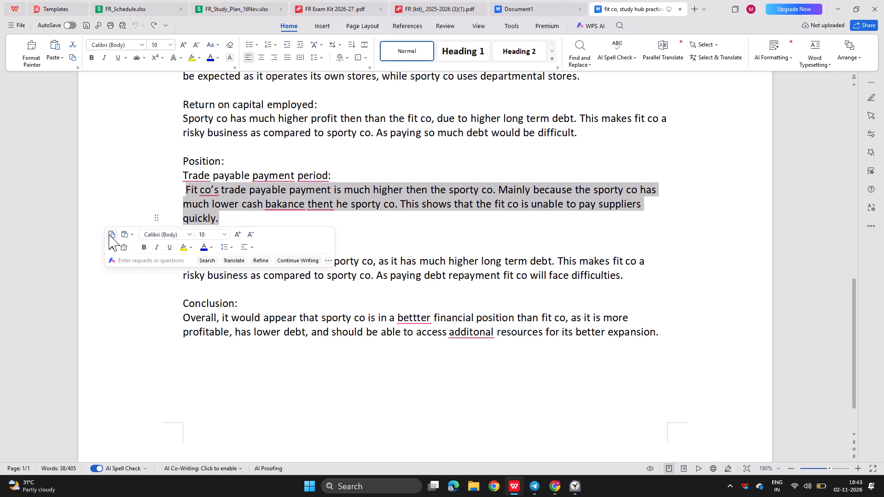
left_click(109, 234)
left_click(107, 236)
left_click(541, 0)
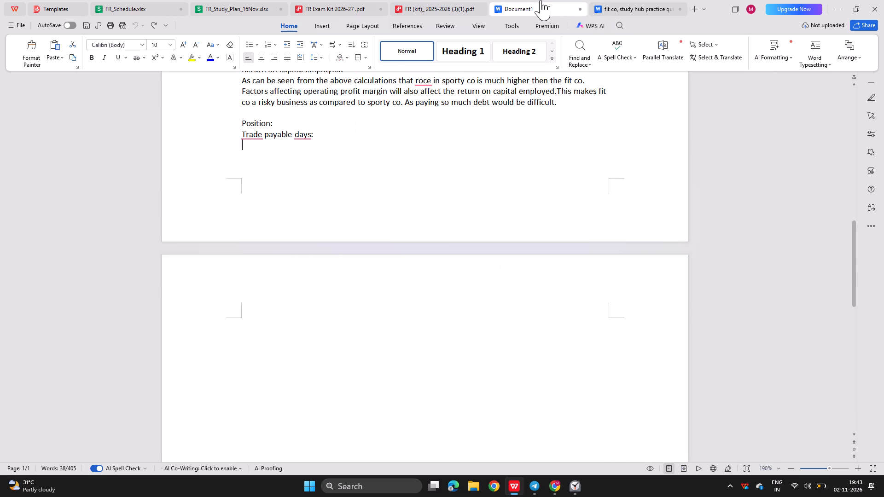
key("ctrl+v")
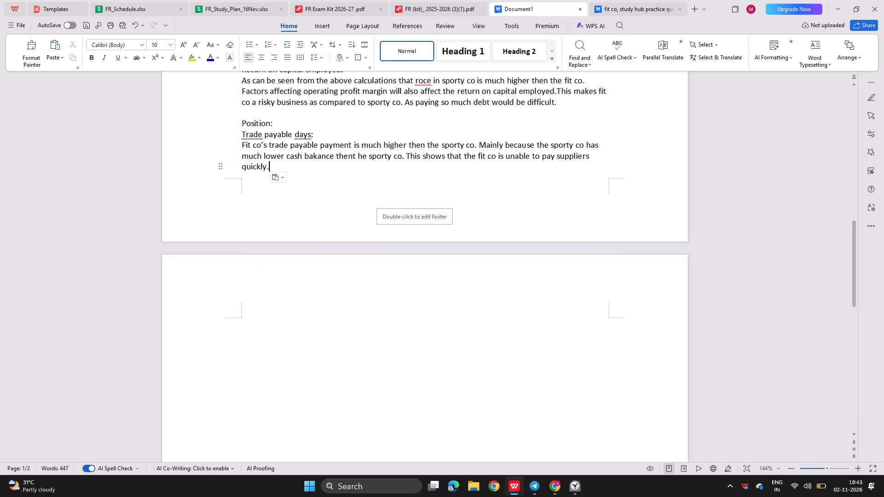
On a new line above the pasted paragraph, write "Fit co's trade payable is mcuh igher then the higher then the sporty co".
left_click(320, 137)
key("Return")
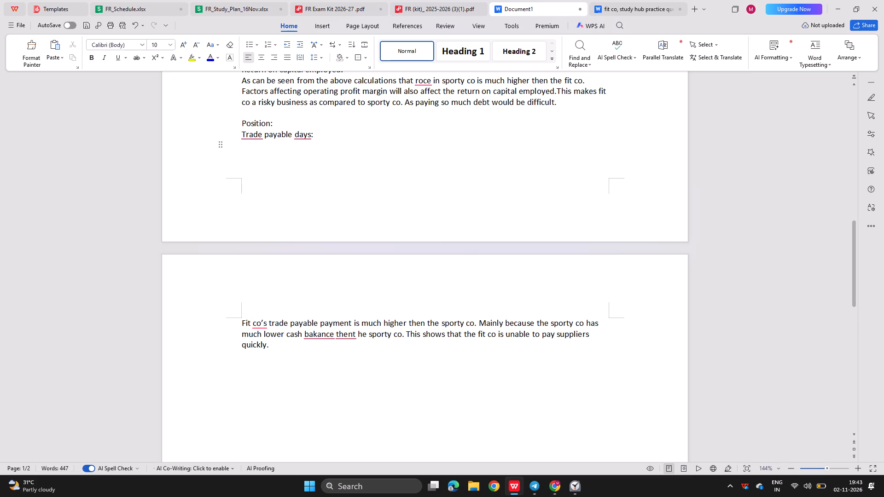
type("fit oc")
key("BackSpace")
key("BackSpace")
type("co")
key("space")
key("BackSpace")
type("'s trade pyabl")
key("BackSpace")
key("BackSpace")
key("BackSpace")
key("BackSpace")
type("aybale days is")
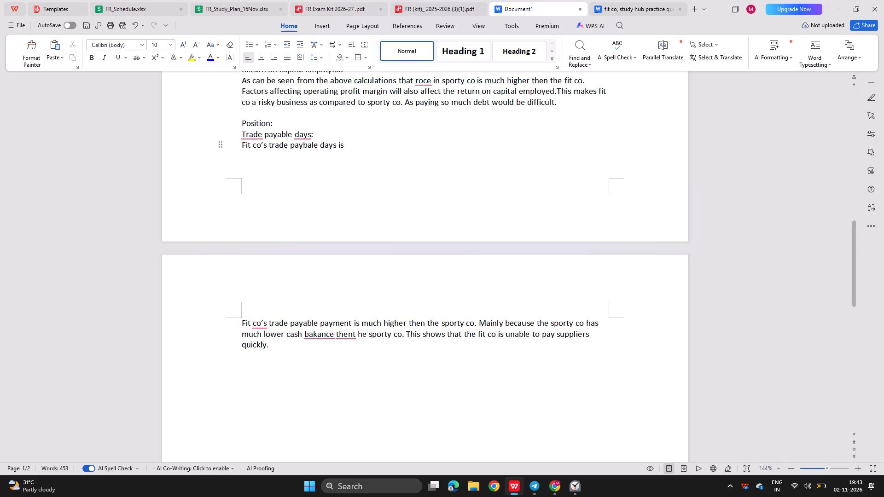
key("BackSpace")
key("BackSpace")
key("BackSpace")
key("BackSpace")
key("BackSpace")
key("BackSpace")
key("BackSpace")
key("BackSpace")
key("BackSpace")
key("BackSpace")
key("BackSpace")
key("BackSpace")
type("able is mcuh igher then the")
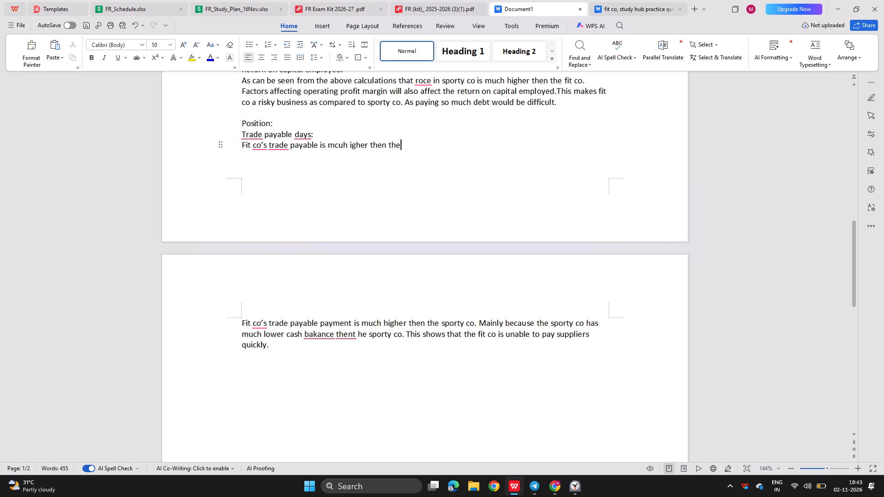
key("space")
type("higher then the sporty co")
key("space")
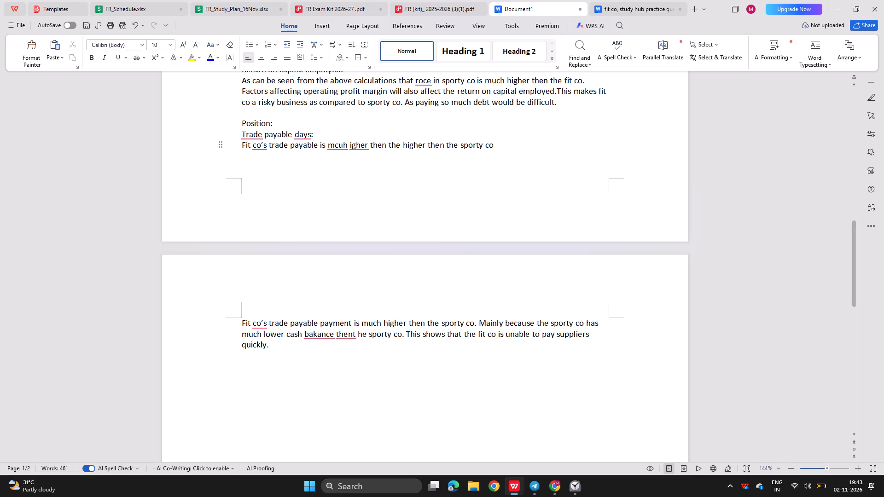
End the sentence with a period and add "Mainly because the sporty co has much lower cash balance then the sporty co.".
key("BackSpace")
type(". mailt")
key("BackSpace")
type("y becuase the sporty")
key("space")
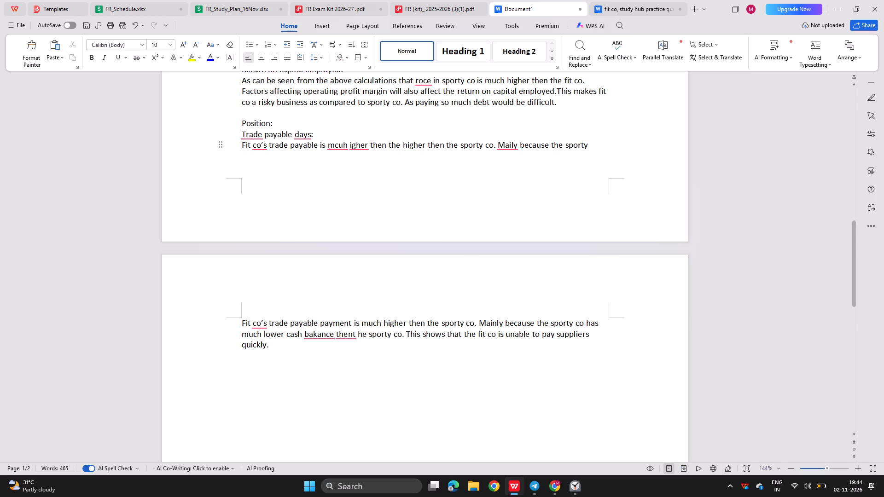
left_click(512, 145)
key("m")
key("BackSpace")
key("n")
left_click(605, 151)
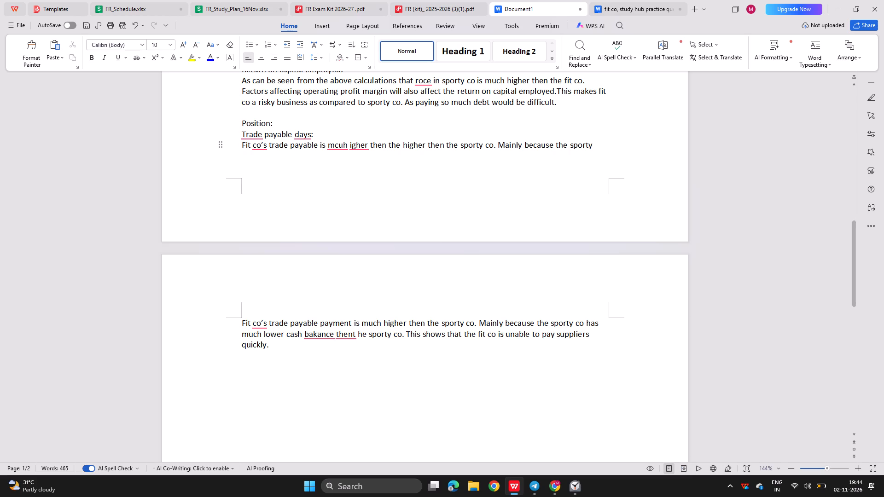
type("co has")
key("space")
type("much lower cash balance")
key("space")
type("thent he")
key("BackSpace")
key("BackSpace")
key("BackSpace")
key("BackSpace")
key("space")
type("the sportyco")
key("BackSpace")
key("BackSpace")
key("space")
type("co.")
key("space")
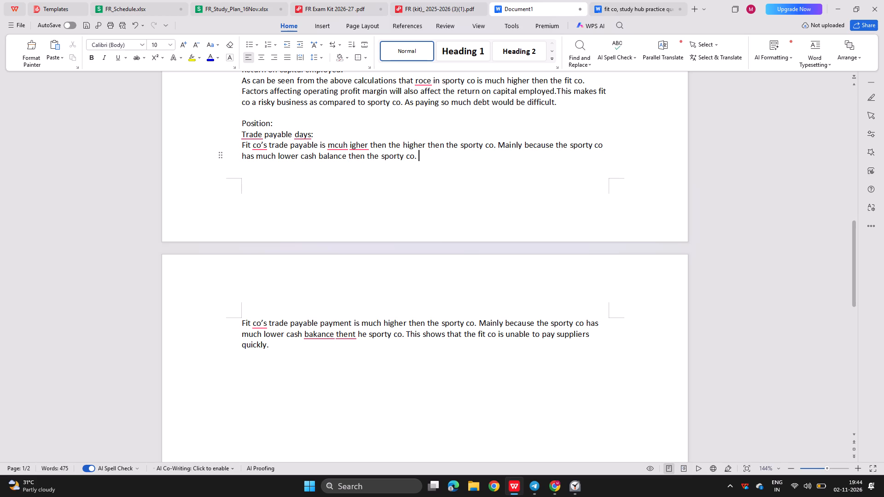
Finish the trade payable days paragraph with "This hsows that fit co finds difficulty to pay the suppliers quickly.".
type("this hsows that fit cpo")
key("space")
key("BackSpace")
key("BackSpace")
key("BackSpace")
type("o finds to")
key("BackSpace")
key("BackSpace")
type("dif")
type("ficulty to pay the supl")
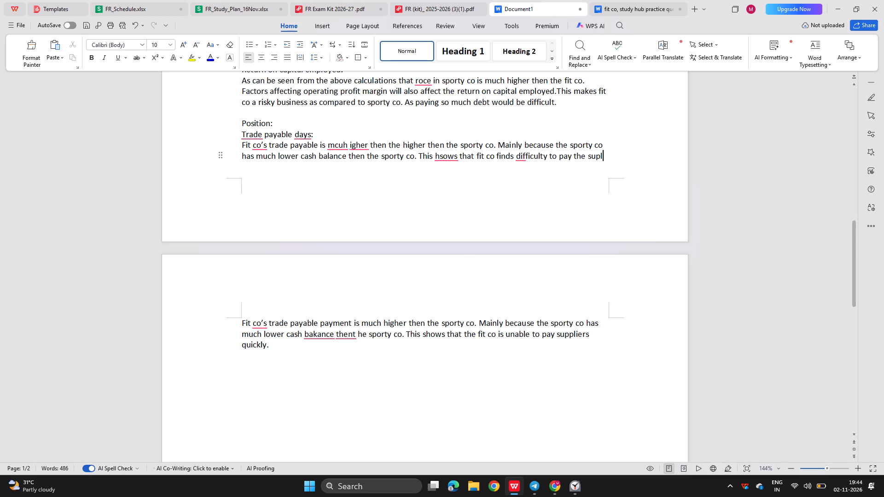
key("BackSpace")
type("pliers quicly")
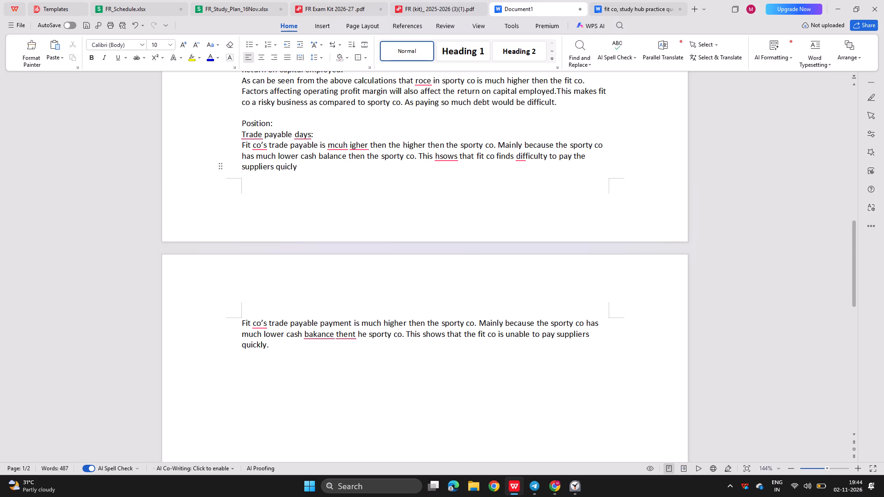
key("BackSpace")
key("BackSpace")
key("l")
key("BackSpace")
type("kly")
key("period")
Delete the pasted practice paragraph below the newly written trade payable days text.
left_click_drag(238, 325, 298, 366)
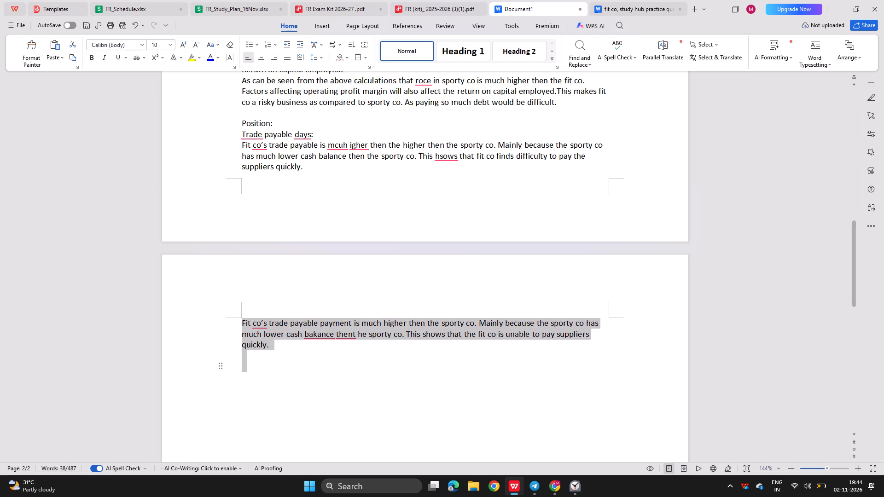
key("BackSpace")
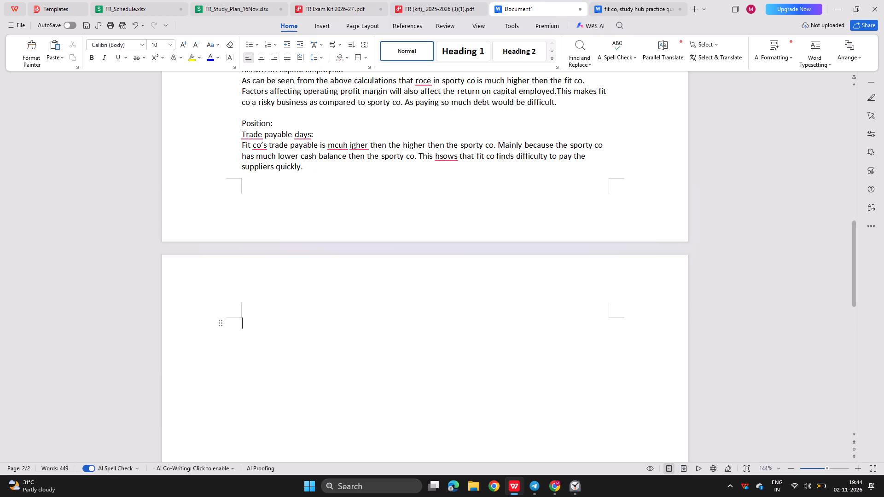
Add the subheading "Gearing:" below the trade payable days paragraph and start a new line under it.
left_click(314, 173)
scroll(277, 205, "up", 5)
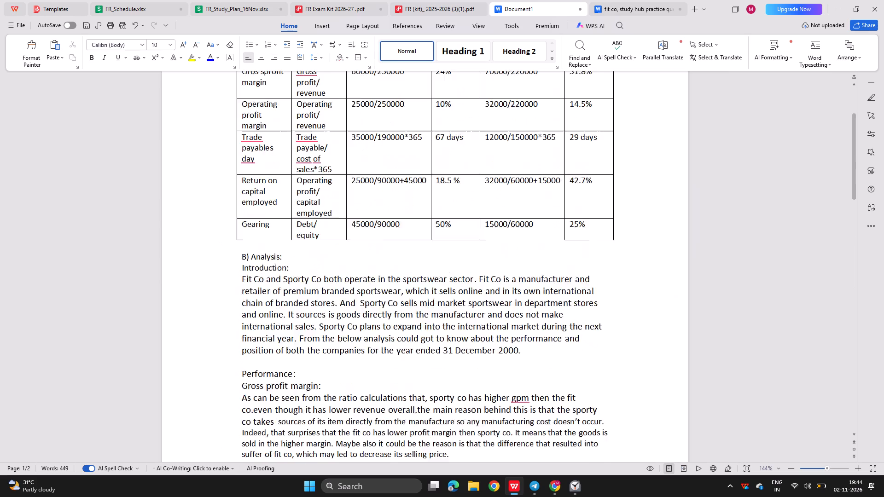
scroll(277, 205, "down", 1)
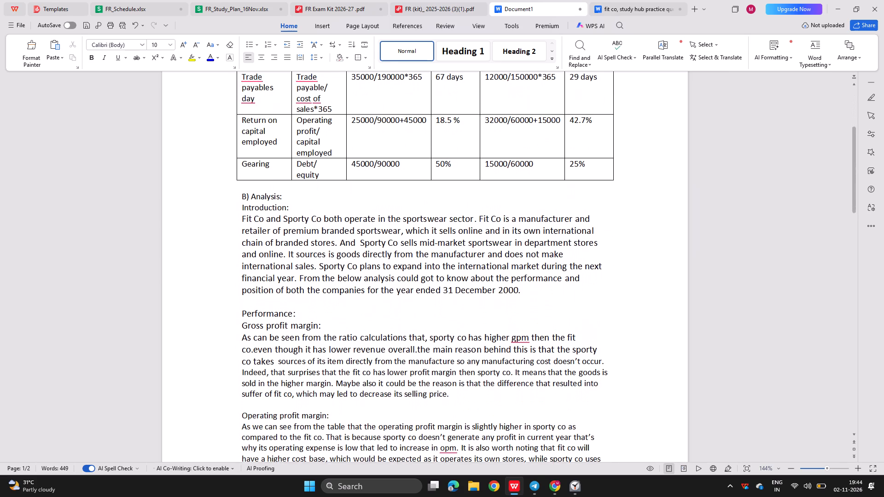
scroll(277, 205, "down", 7)
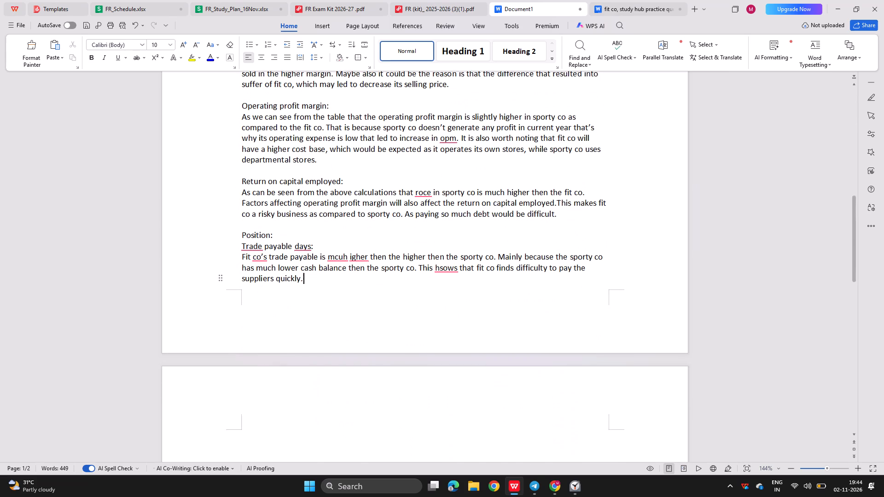
key("Return")
type("gearing is increa")
key("BackSpace")
key("BackSpace")
key("BackSpace")
key("BackSpace")
key("BackSpace")
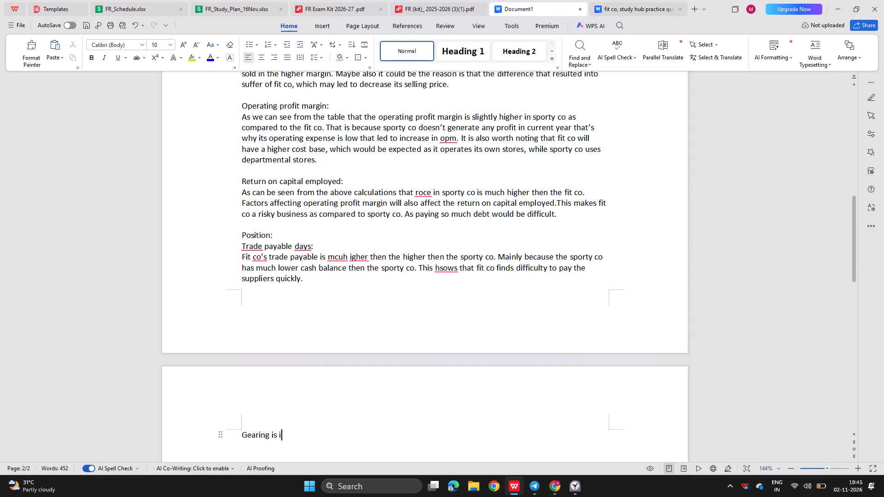
key("BackSpace")
key("BackSpace")
key("BackSpace")
key("BackSpace")
key("BackSpace")
key("shift+colon")
key("Return")
type("ge")
key("BackSpace")
key("BackSpace")
Check the practice answer's gearing text and write "Fit co's gearing is double then of the sporty co." under the Gearing subheading.
left_click(650, 0)
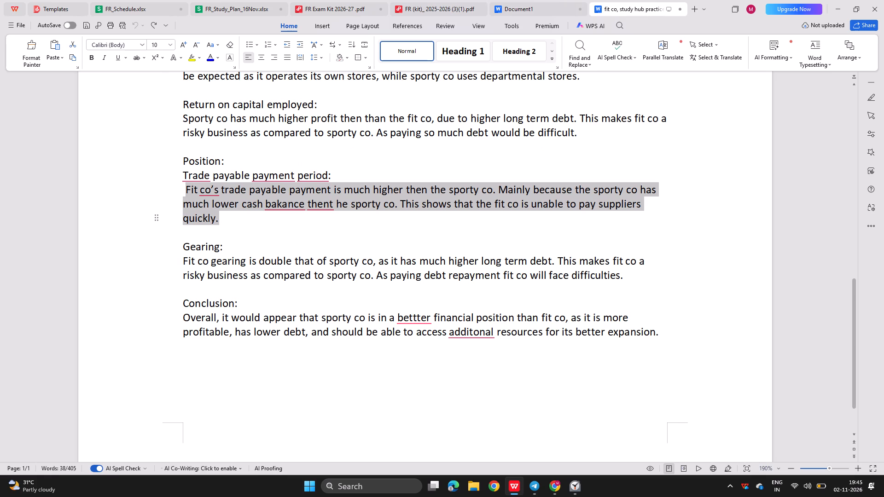
left_click(431, 260)
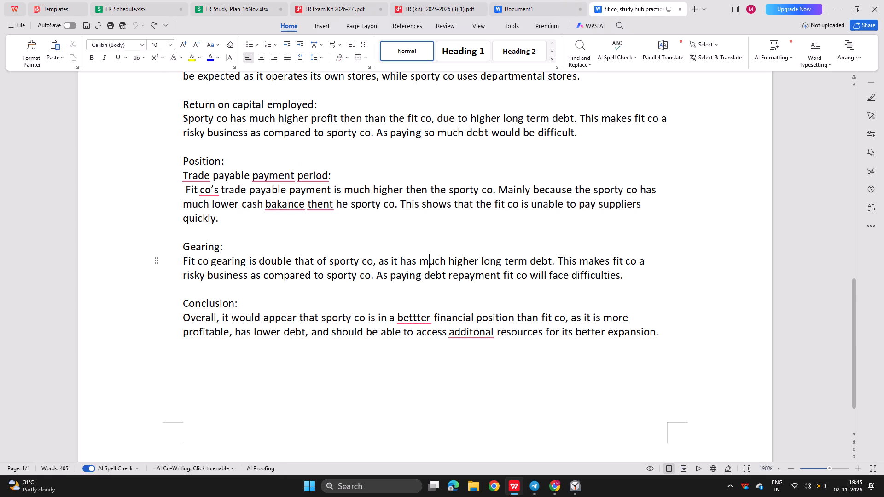
left_click(525, 0)
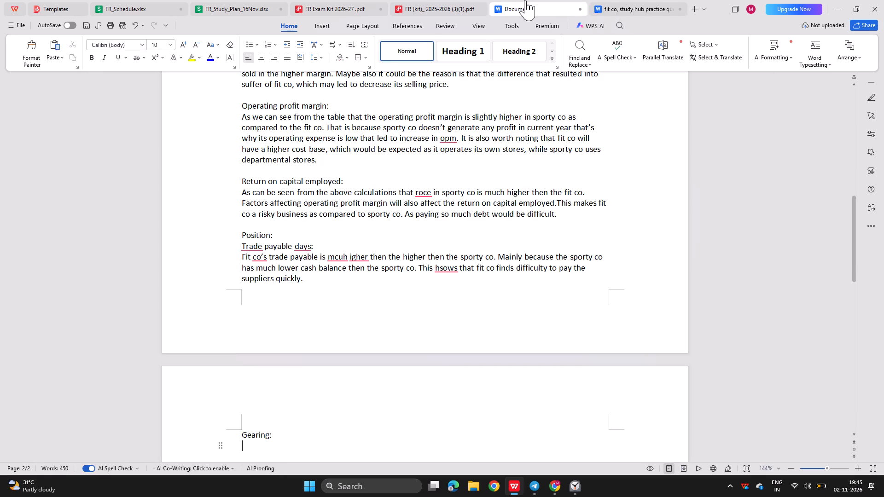
type("ge")
key("BackSpace")
key("BackSpace")
type("fit co;s")
key("space")
key("BackSpace")
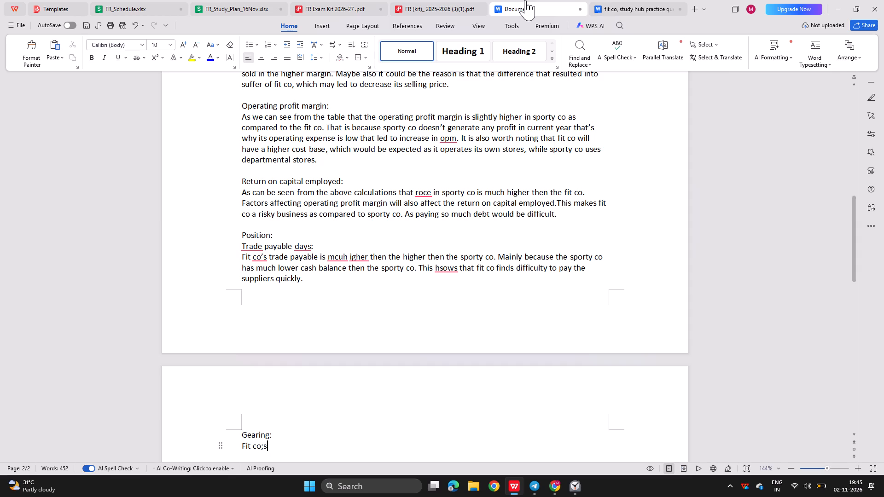
key("BackSpace")
key("BackSpace")
type("'s c")
key("BackSpace")
type("gearing is double then of the")
key("space")
type("sporty co.")
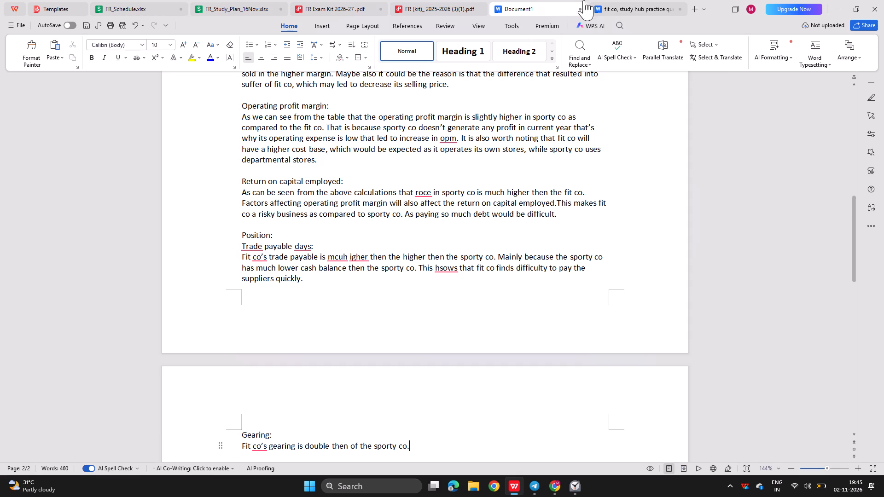
Recheck the practice answer and replace the sentence's closing period with ", as it has higher debt".
left_click(614, 0)
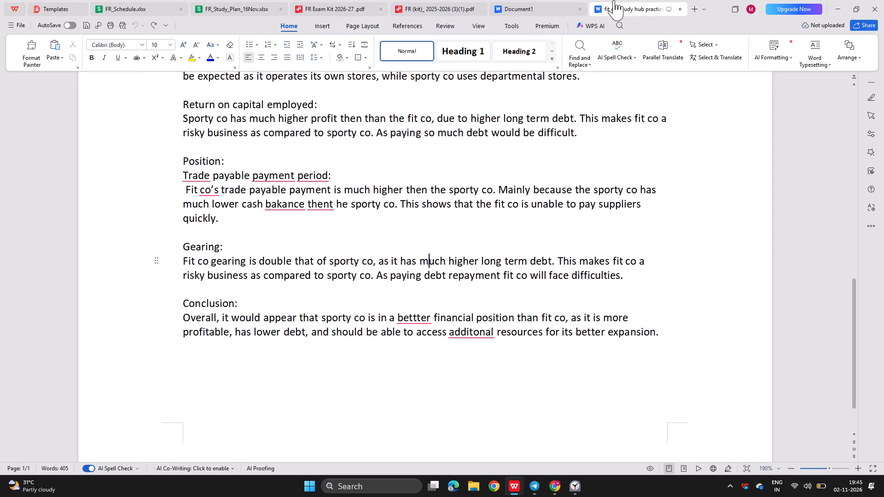
left_click(555, 0)
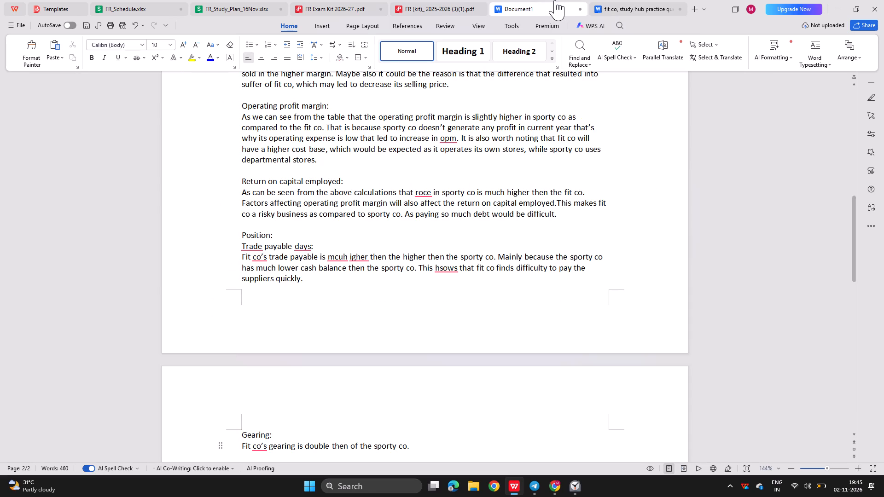
key("BackSpace")
key("space")
type("as itr h")
key("BackSpace")
key("BackSpace")
key("BackSpace")
key("BackSpace")
key("BackSpace")
key("BackSpace")
key("BackSpace")
key("BackSpace")
key("BackSpace")
type(", as it has higher s")
key("BackSpace")
type("debt pod")
key("BackSpace")
type("f p")
key("BackSpace")
key("BackSpace")
key("BackSpace")
key("BackSpace")
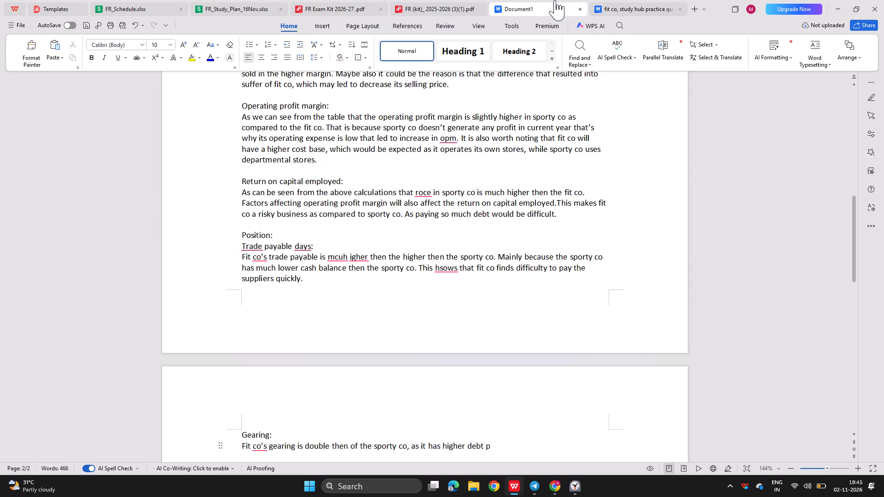
key("BackSpace")
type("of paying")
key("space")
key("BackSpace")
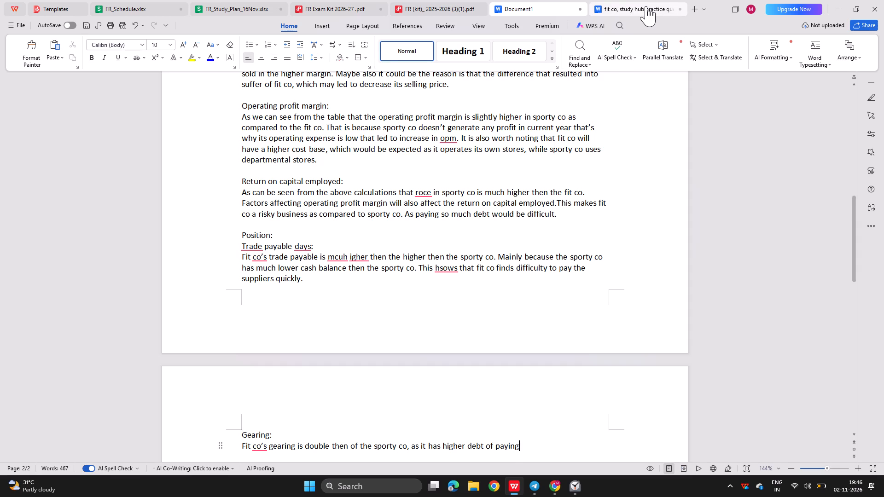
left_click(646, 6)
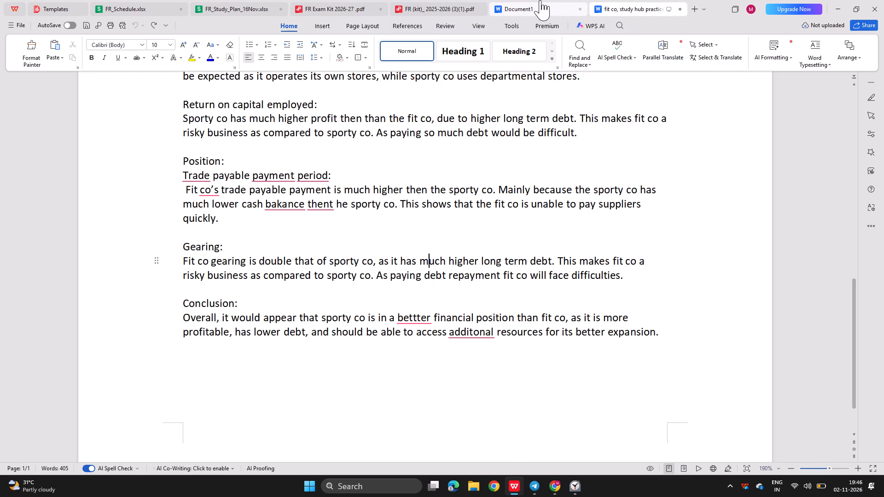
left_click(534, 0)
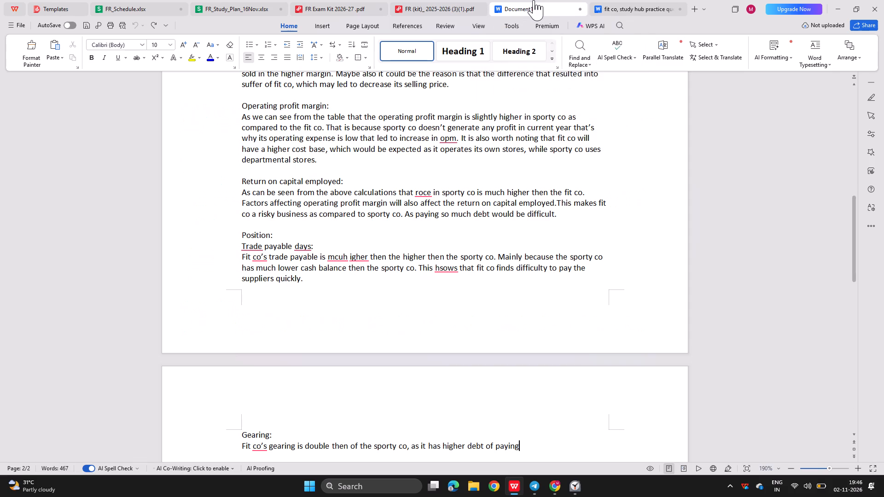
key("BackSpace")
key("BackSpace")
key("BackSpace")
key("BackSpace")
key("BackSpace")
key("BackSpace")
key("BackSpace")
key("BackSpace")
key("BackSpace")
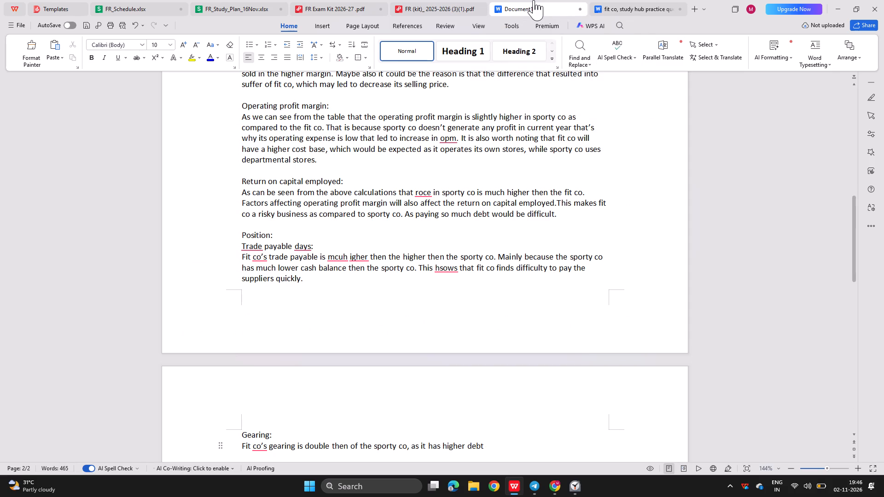
Insert "long term" before "debt" in the gearing sentence and close the sentence with a period.
key("Left")
key("Left")
key("Left")
key("Left")
key("Left")
type("long term")
key("space")
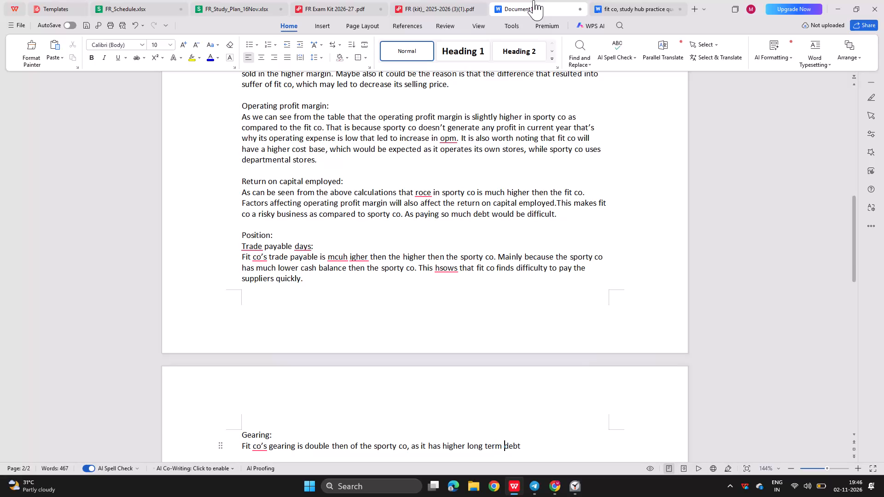
key("Right")
key("Right")
key("Right")
key("Right")
key("period")
Consult the practice answer's gearing text and add "this indicates that fit co is risky business" to the gearing paragraph.
left_click(634, 0)
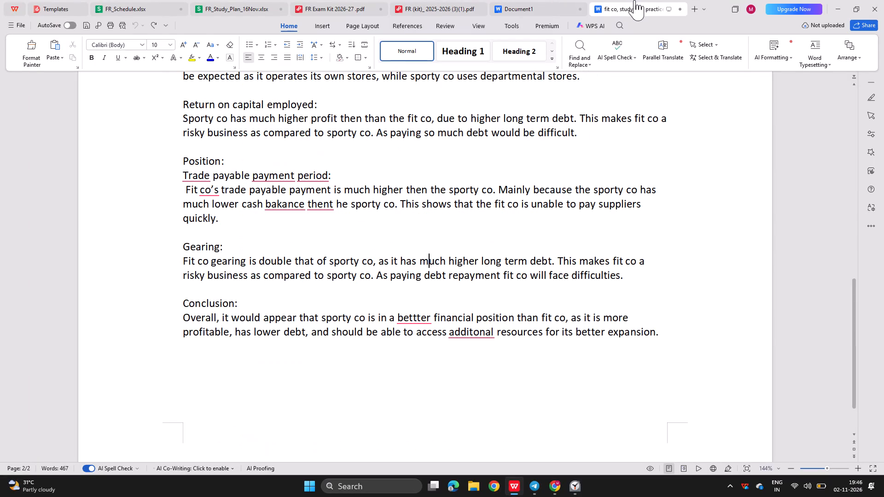
scroll(486, 181, "down", 1)
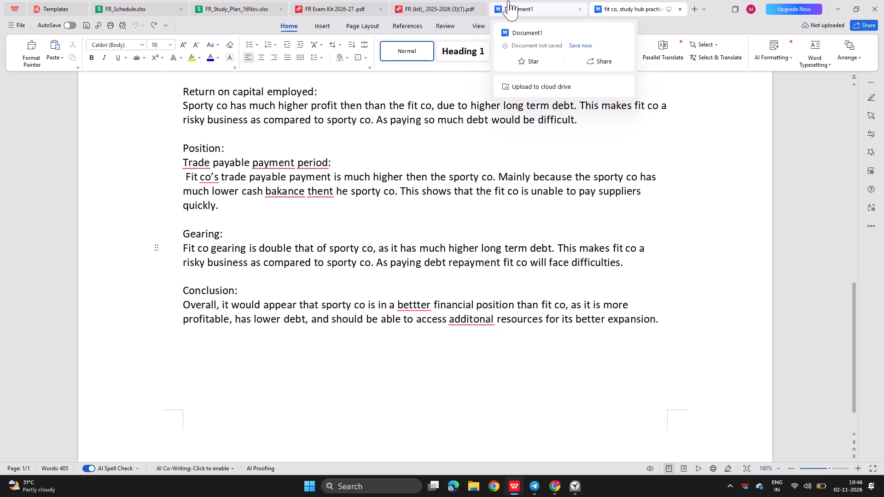
left_click(508, 0)
scroll(508, 0, "down", 2)
type("this indicate")
type("es")
key("space")
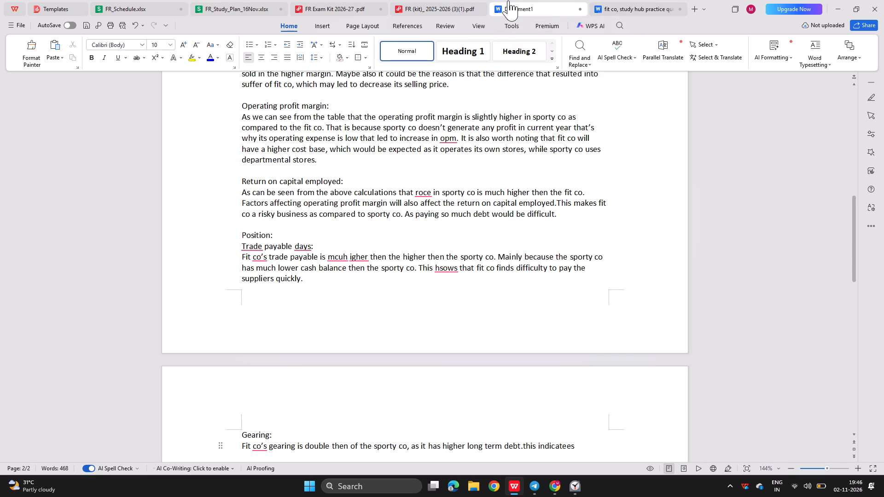
key("BackSpace")
key("BackSpace")
key("BackSpace")
type("s that fit co is risky busne")
key("BackSpace")
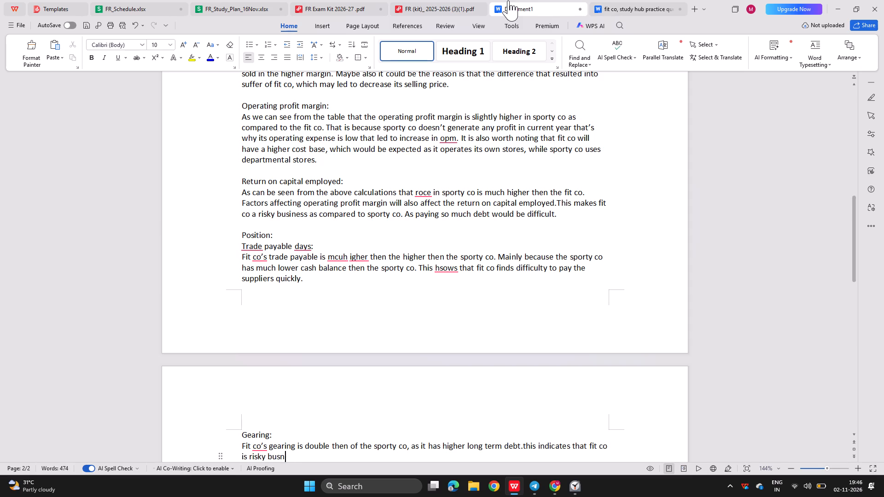
key("BackSpace")
type("iness")
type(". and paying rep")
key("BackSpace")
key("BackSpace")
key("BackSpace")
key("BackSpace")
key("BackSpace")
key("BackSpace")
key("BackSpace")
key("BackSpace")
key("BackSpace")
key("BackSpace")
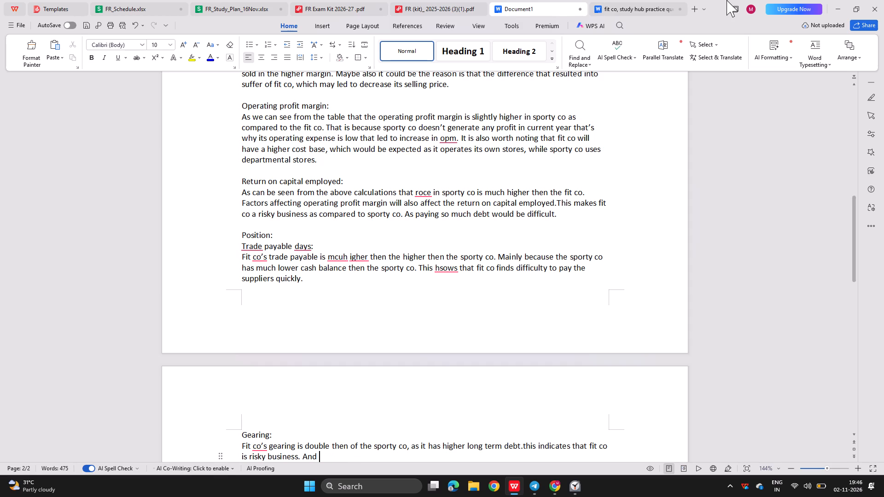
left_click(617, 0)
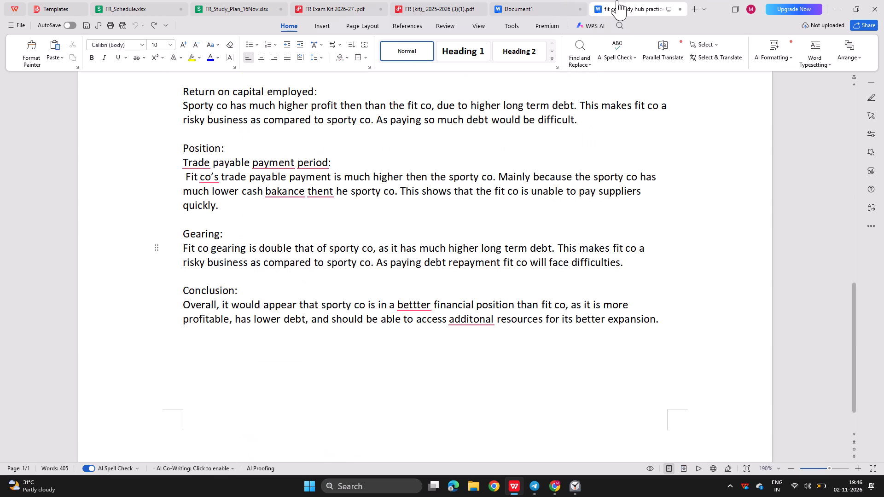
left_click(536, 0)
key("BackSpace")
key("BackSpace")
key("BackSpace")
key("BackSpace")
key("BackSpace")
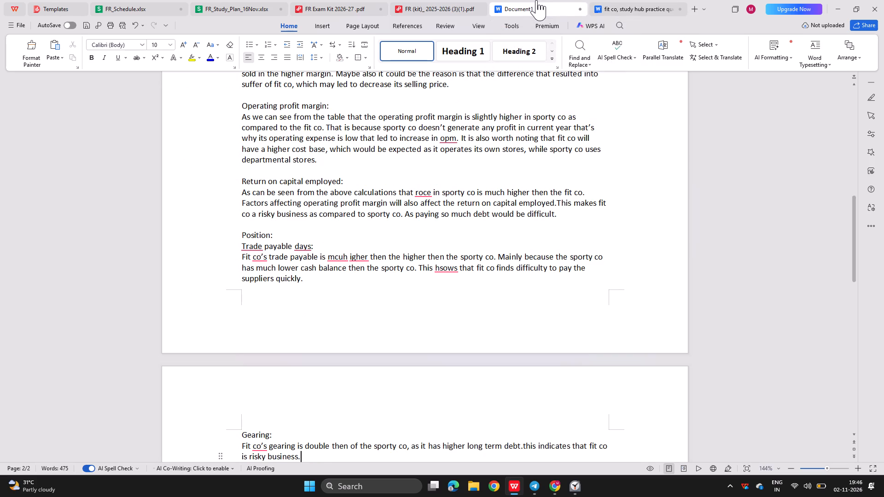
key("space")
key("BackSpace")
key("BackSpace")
Complete the risk sentence with "as compared to the sporty co.".
key("space")
type("as compared to the sporty o")
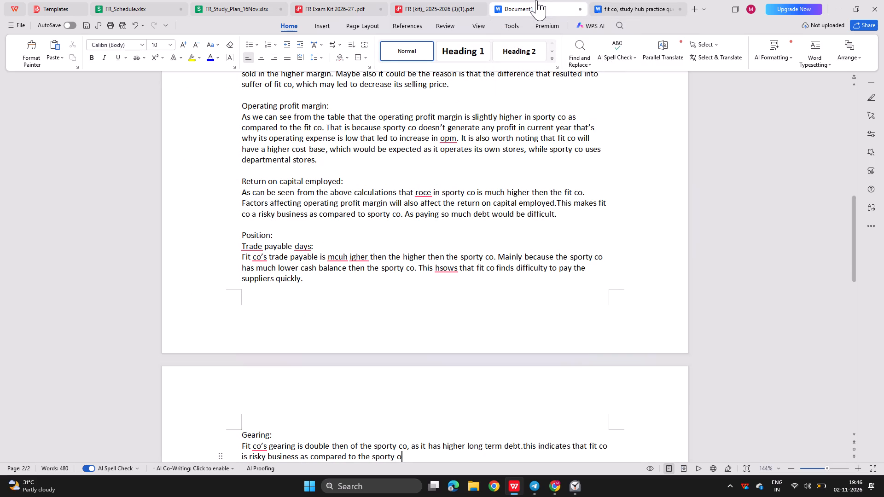
key("BackSpace")
type("co.")
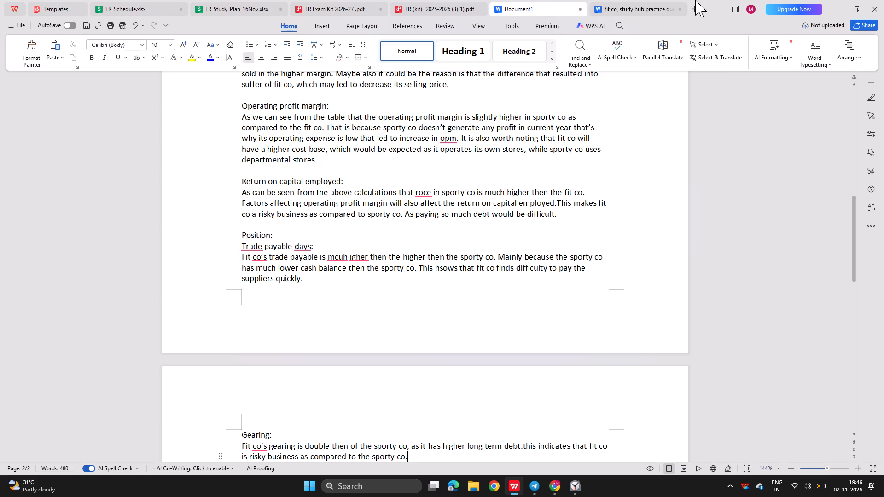
Recheck the practice answer's gearing text and add "as paying repayments fit co" to the end of the gearing paragraph.
left_click(671, 0)
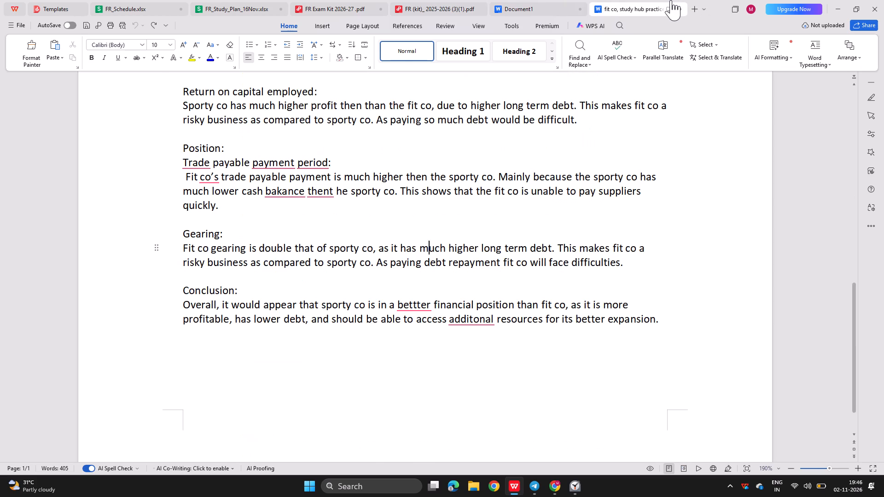
left_click(535, 0)
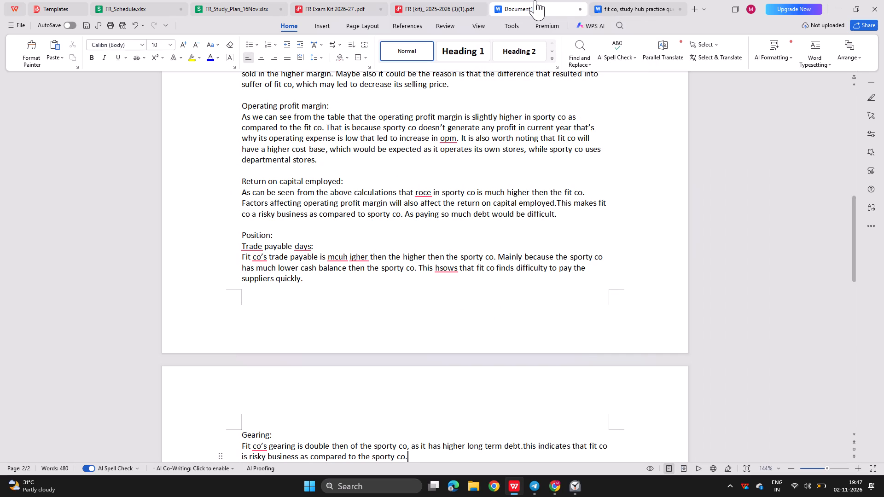
left_click(631, 0)
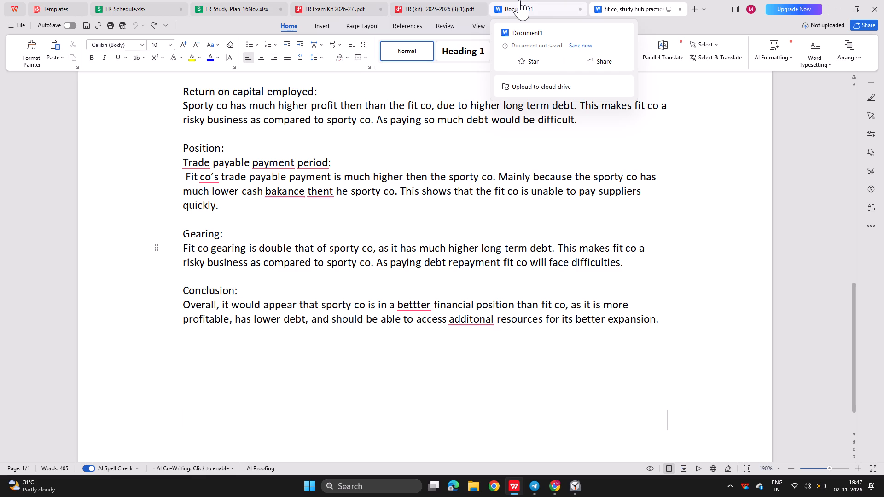
left_click(519, 0)
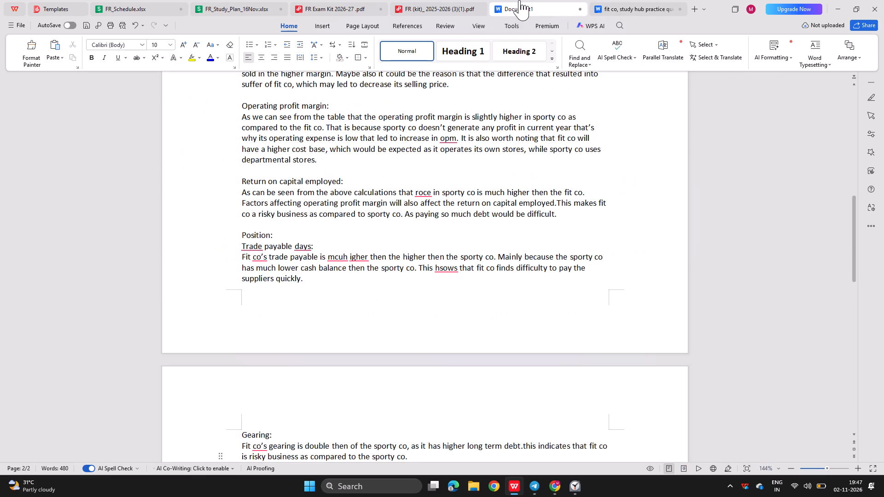
type("as paying repay,ments")
key("BackSpace")
key("BackSpace")
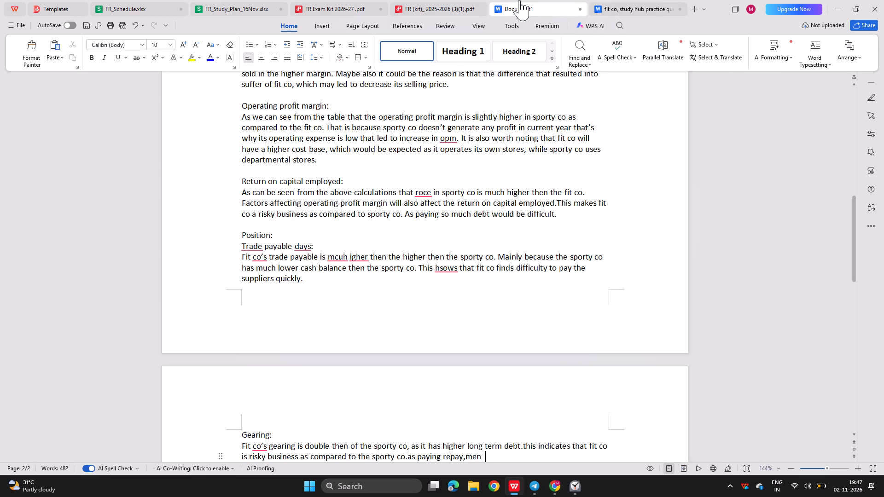
key("BackSpace")
key("BackSpace")
key("BackSpace")
key("BackSpace")
type("ments fit co eould")
key("space")
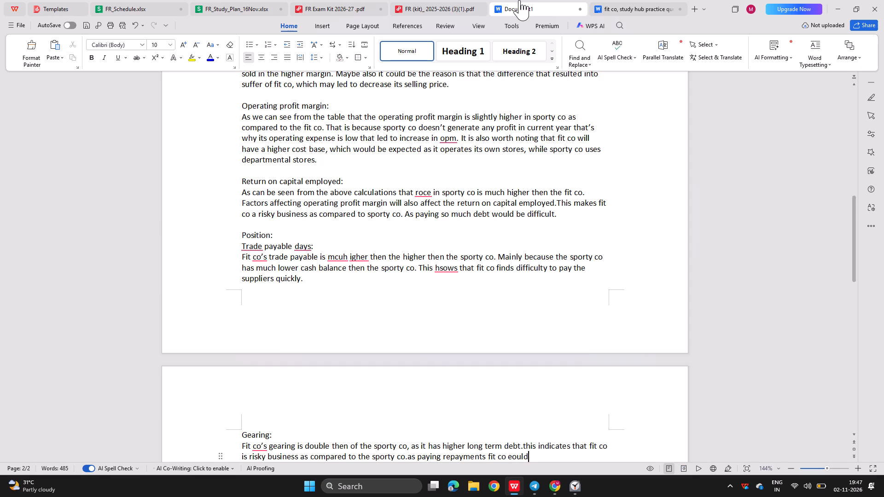
Finish the repayments sentence with "could find difficulties." and start a new line below the gearing paragraph.
type("finf")
key("BackSpace")
key("BackSpace")
key("BackSpace")
key("BackSpace")
key("BackSpace")
key("BackSpace")
key("BackSpace")
key("BackSpace")
key("BackSpace")
key("BackSpace")
type("could find")
key("space")
key("f")
key("BackSpace")
key("d")
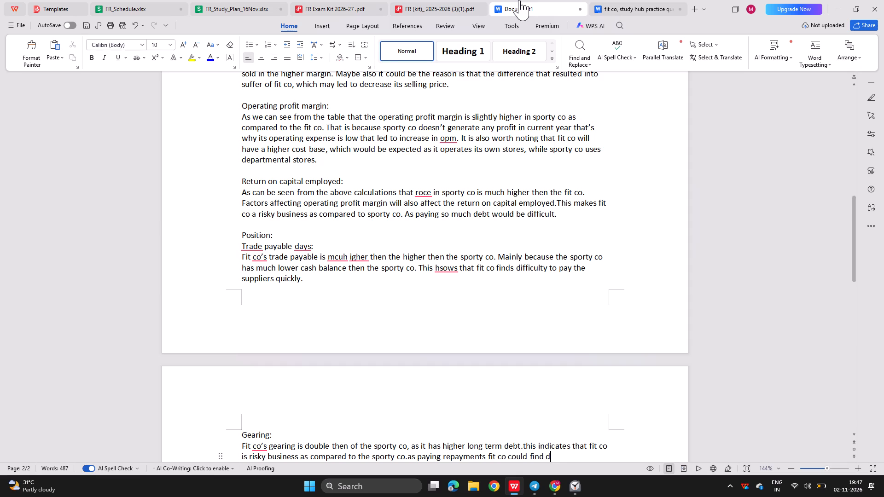
type("ifficulties")
key("period")
key("Return")
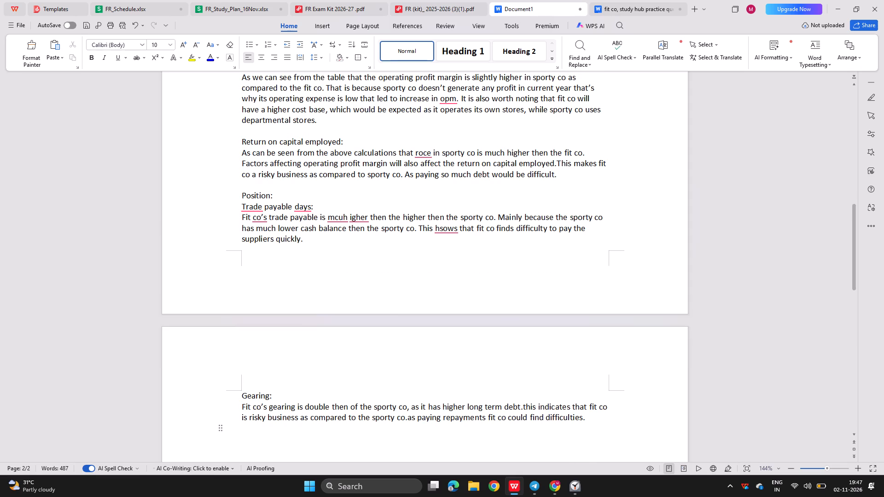
Check the remaining focus session time in Clock.
left_click(571, 487)
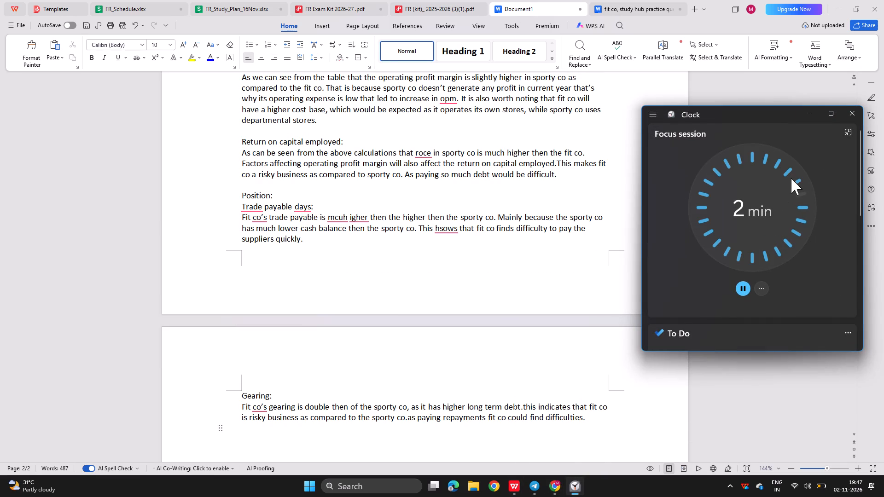
left_click(809, 117)
Add a "Conclusion:" heading below the gearing paragraph, separated by a blank line, and start a line under it.
scroll(592, 290, "down", 1)
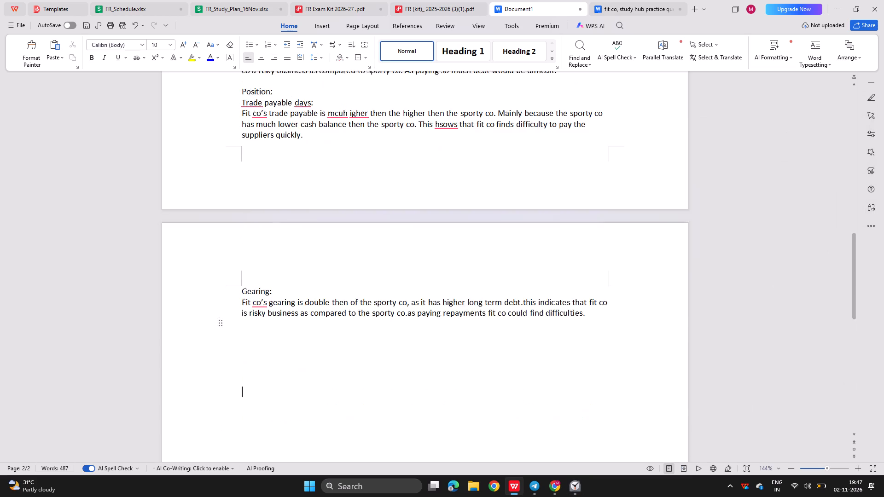
scroll(592, 290, "down", 1)
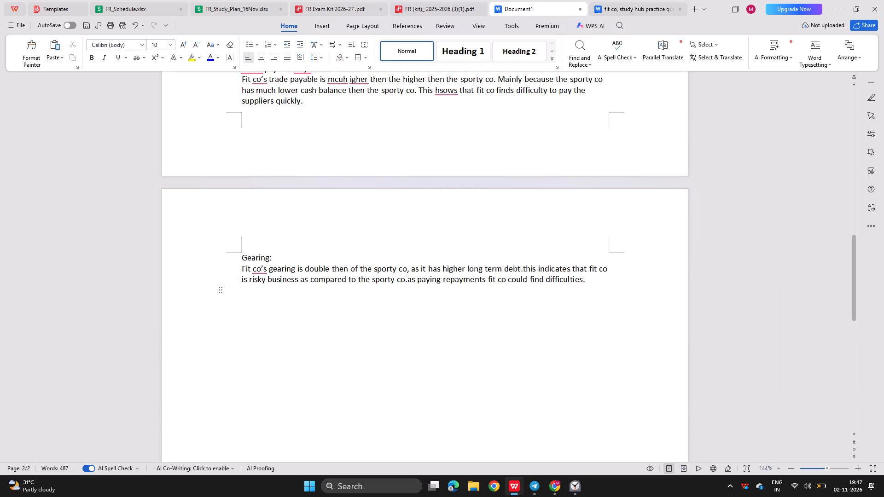
key("Return")
type("cobcu")
key("BackSpace")
key("BackSpace")
key("BackSpace")
type("nc;lusion:")
key("Return")
key("BackSpace")
key("BackSpace")
key("BackSpace")
key("BackSpace")
key("BackSpace")
key("BackSpace")
key("BackSpace")
key("BackSpace")
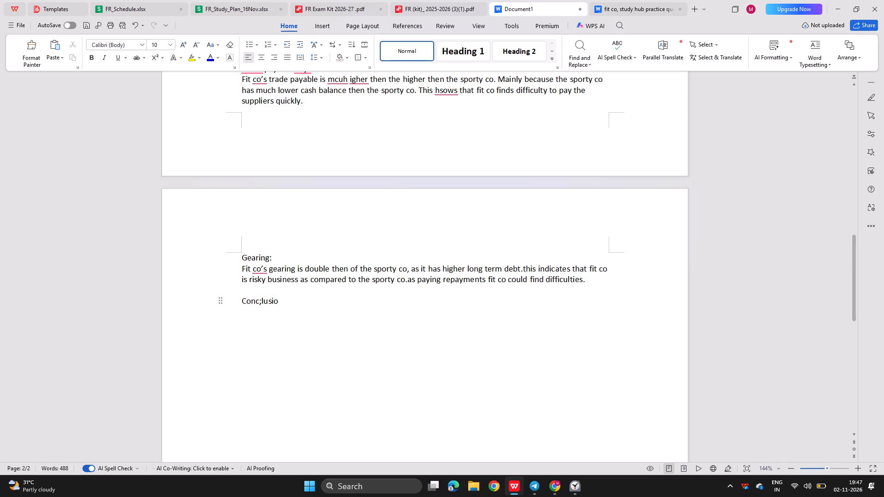
key("BackSpace")
type("lusion;")
key("Return")
key("BackSpace")
key("BackSpace")
key("shift+colon")
key("Return")
Correct the misspelled "mcuh" to "much" in the trade payable days paragraph, using the spelling suggestion.
scroll(396, 375, "up", 5)
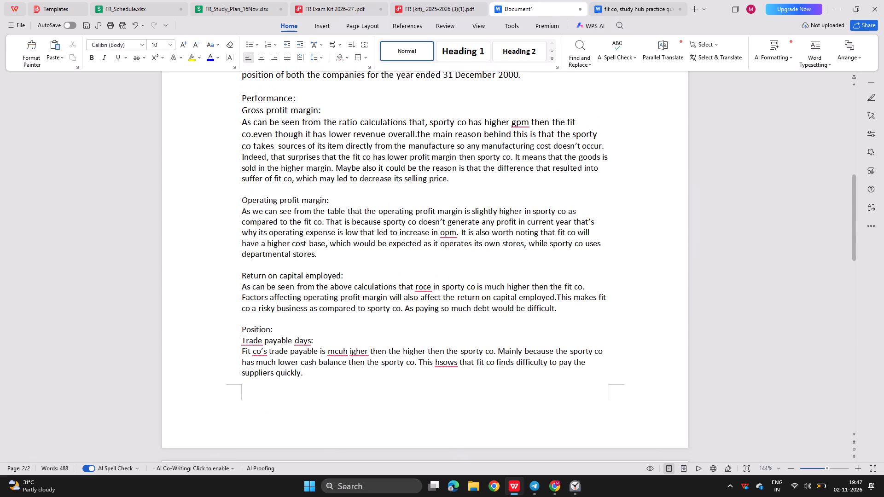
left_click(340, 355)
left_click(349, 392)
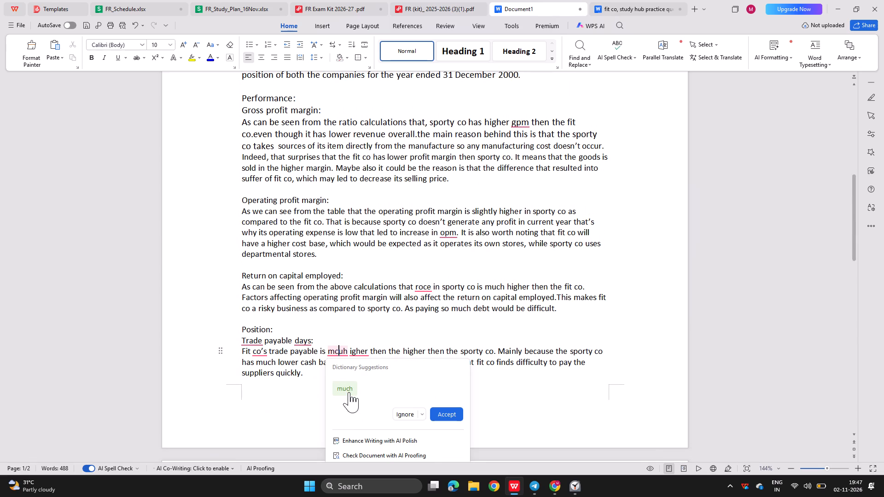
left_click(453, 412)
Return to the Conclusion heading, and review the Fit Co question's requirements and additional notes in the exam kit PDF.
scroll(362, 394, "down", 1)
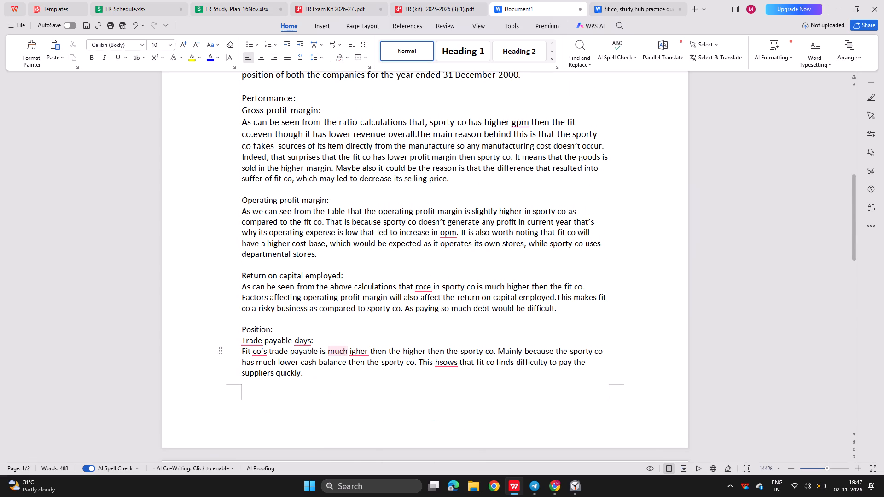
scroll(362, 394, "down", 1)
left_click(300, 345)
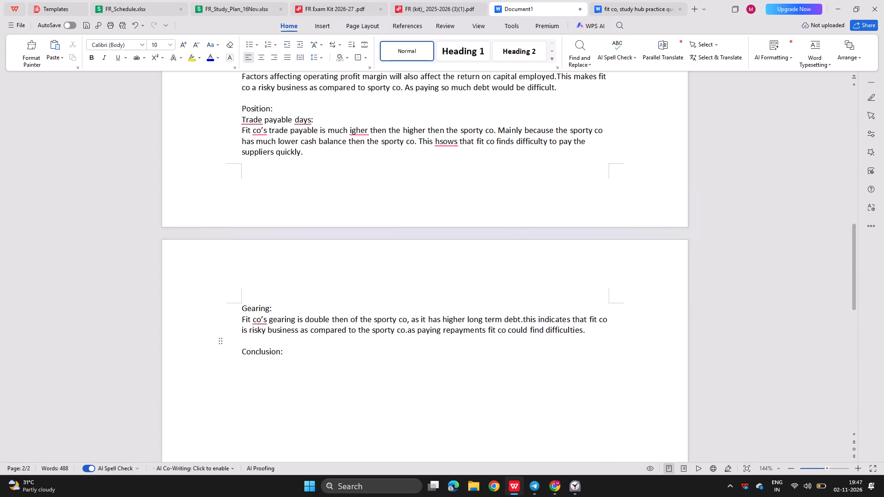
left_click(287, 358)
left_click(438, 0)
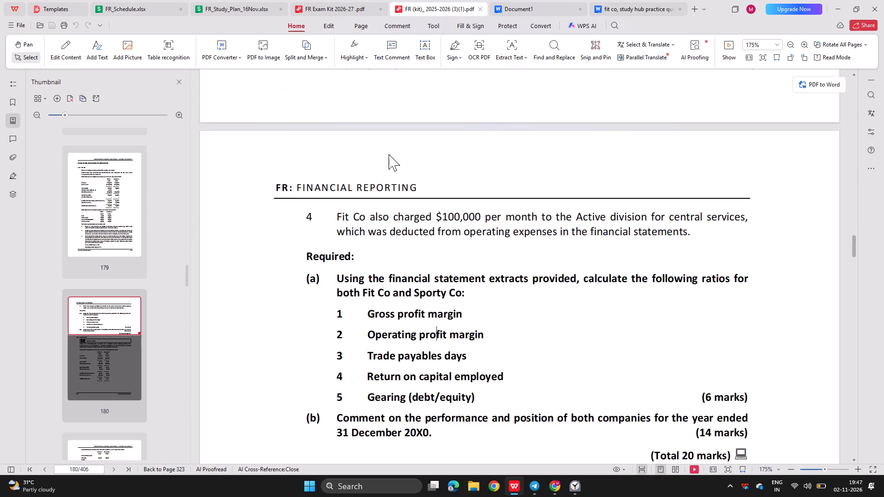
left_click(482, 367)
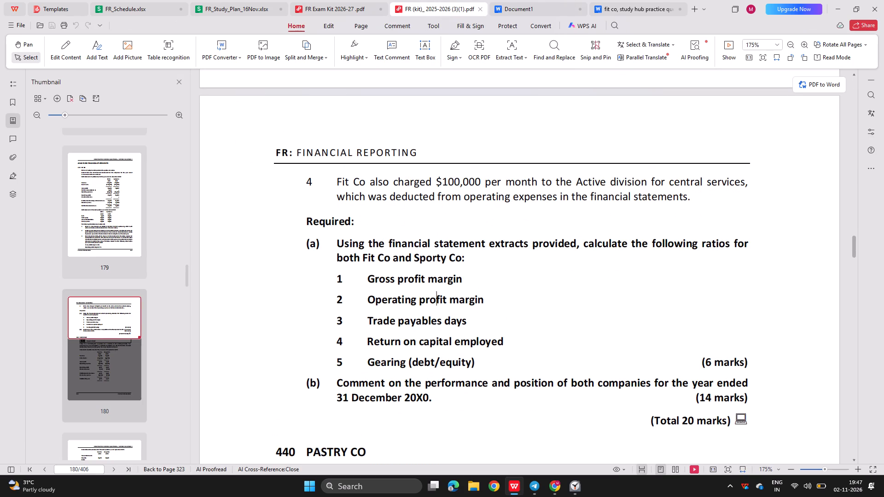
scroll(425, 329, "up", 1)
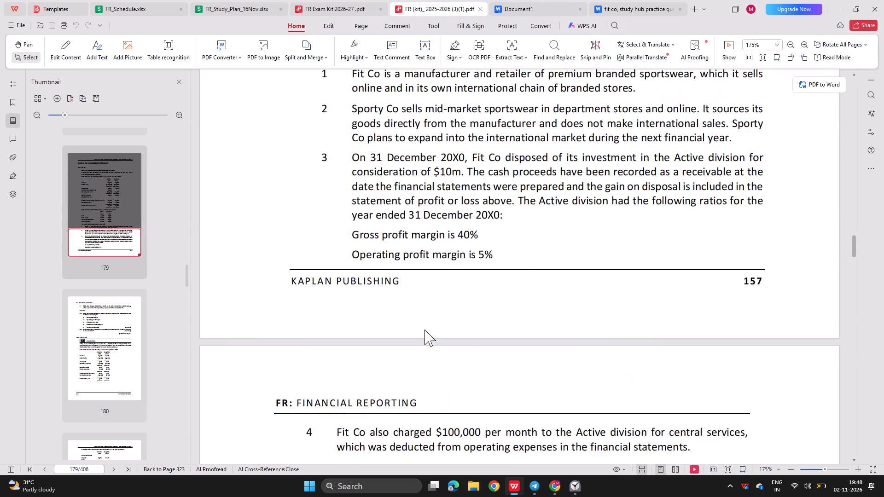
scroll(425, 329, "up", 2)
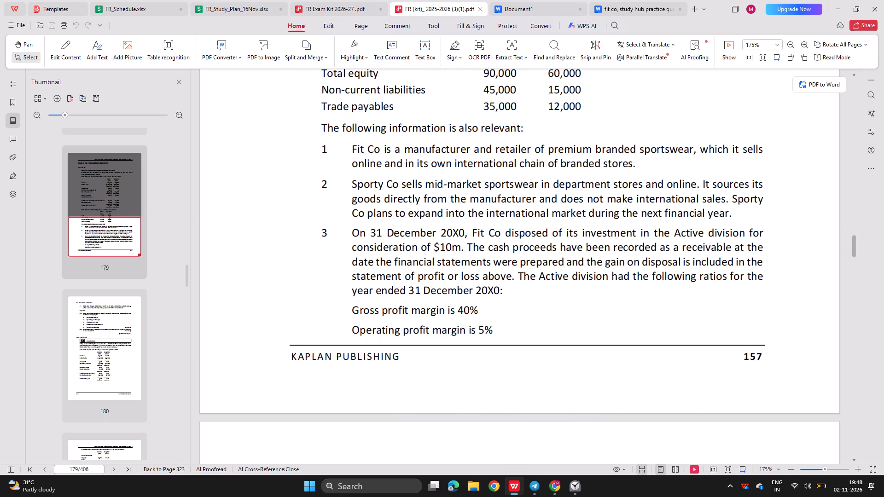
Consult the practice answer's conclusion and write "Overall, it seems that sporty co is much better then the fit co." under the Conclusion heading.
left_click(637, 0)
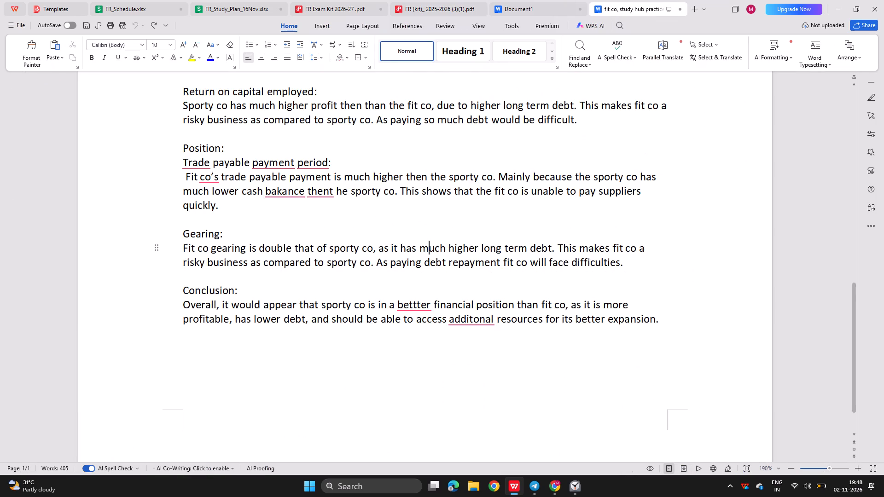
scroll(427, 296, "down", 3)
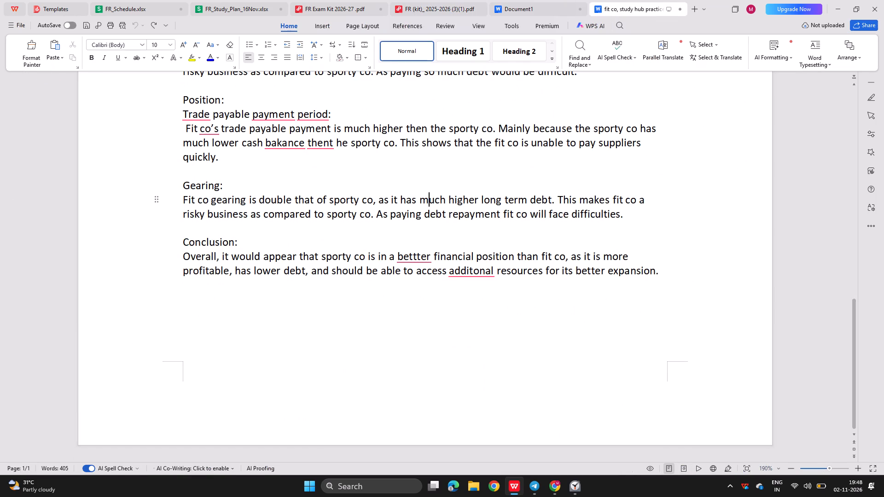
left_click(513, 0)
type("overall")
type(", it seems that sporty co m")
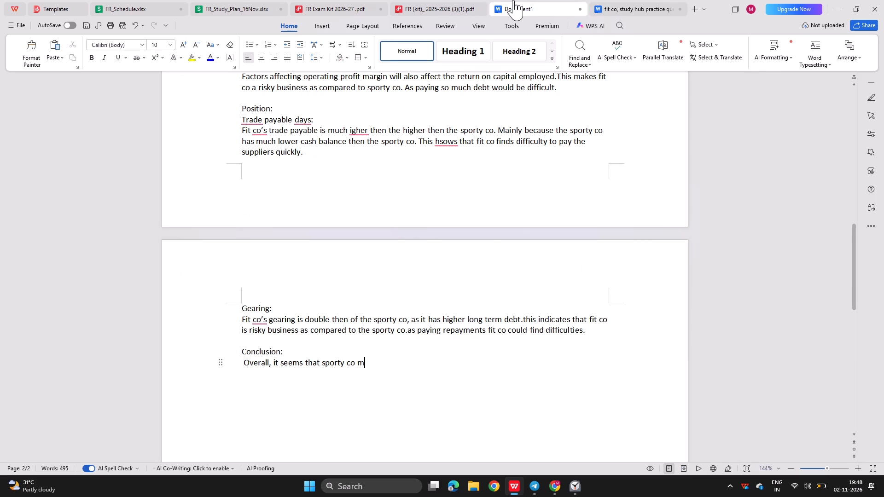
key("BackSpace")
type("is much better then the fit co")
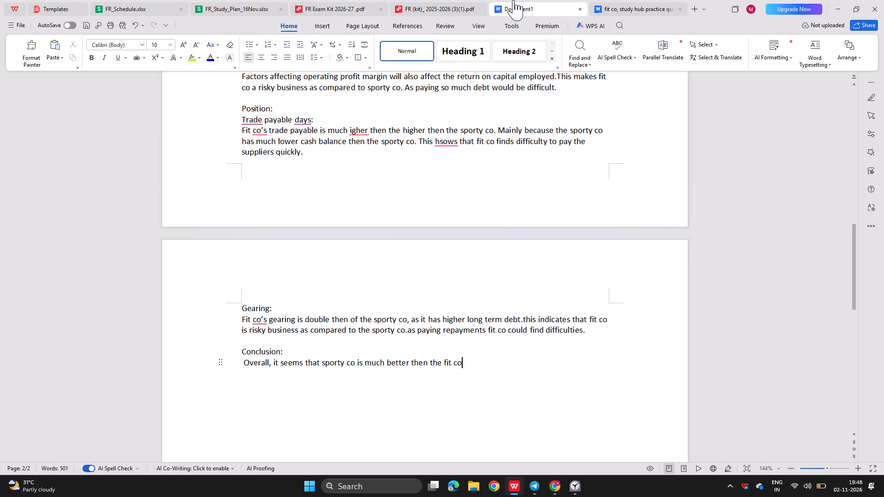
type(".")
Recheck the practice answer's conclusion and replace the sentence's closing period with "as it is much profitabel".
left_click(632, 0)
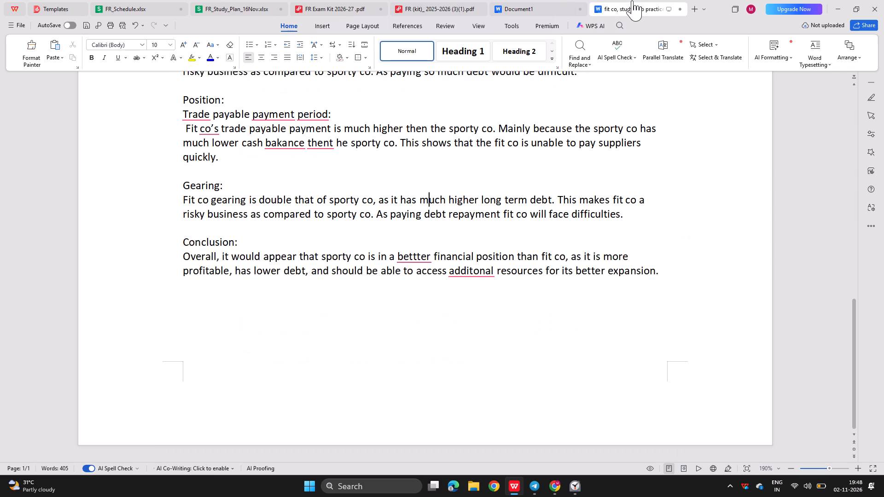
left_click(510, 0)
key("BackSpace")
key("space")
type("sa")
key("BackSpace")
key("BackSpace")
type("as it is much orfitabel")
key("space")
key("BackSpace")
key("BackSpace")
key("BackSpace")
key("BackSpace")
key("BackSpace")
key("BackSpace")
key("BackSpace")
key("BackSpace")
key("BackSpace")
key("BackSpace")
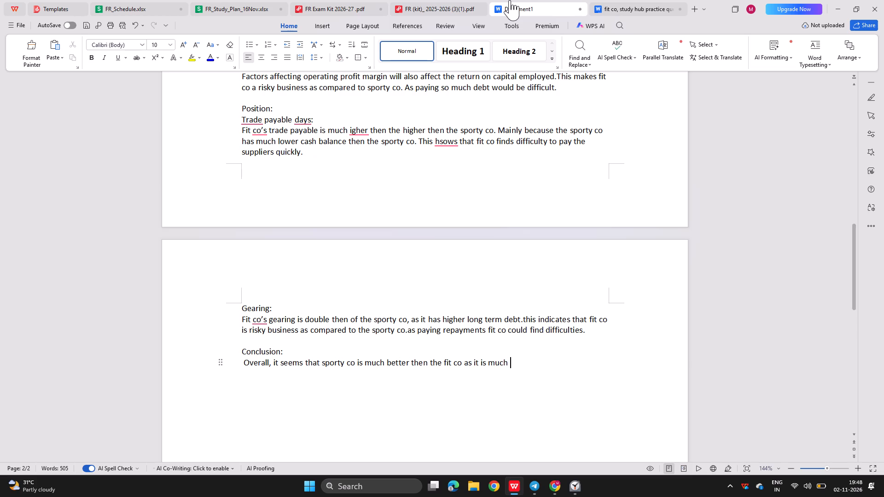
type("profitabel s")
Continue the conclusion sentence with "and lower debt".
key("BackSpace")
type("and lwoer")
key("space")
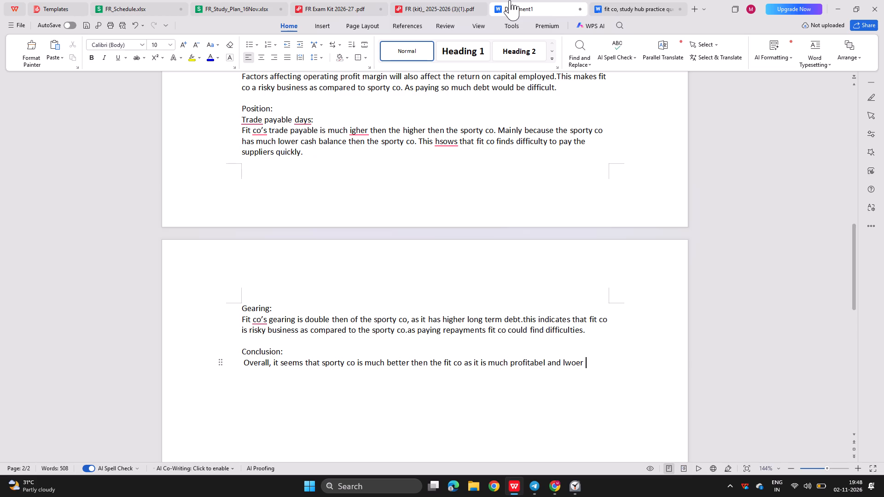
key("BackSpace")
key("BackSpace")
key("BackSpace")
key("BackSpace")
key("BackSpace")
type("ower debt")
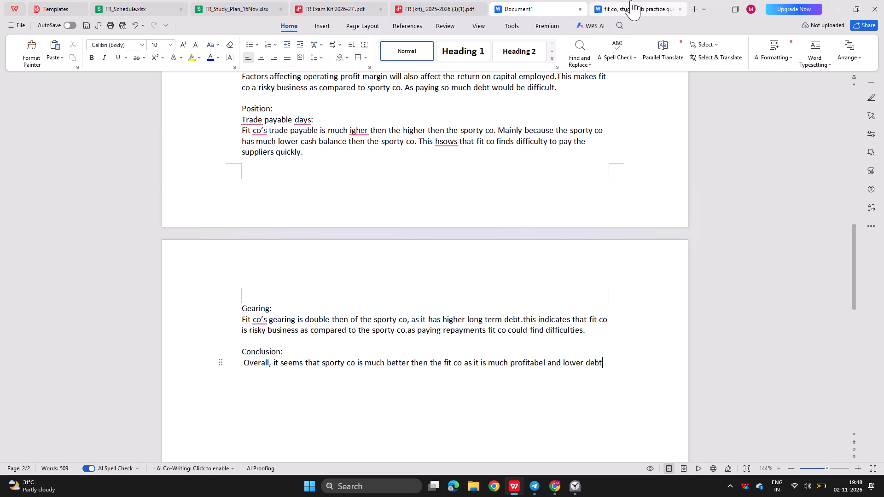
Recheck the practice answer's conclusion and continue the conclusion sentence with "and could have additional resources".
left_click(631, 0)
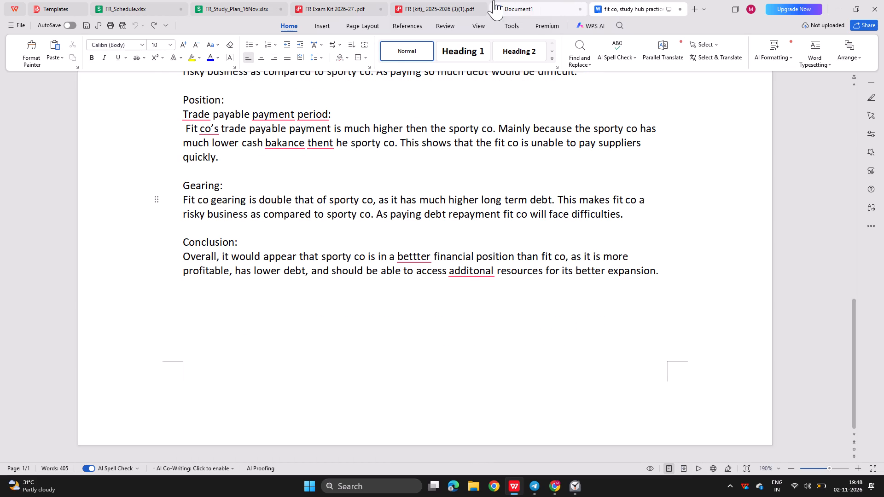
left_click(521, 5)
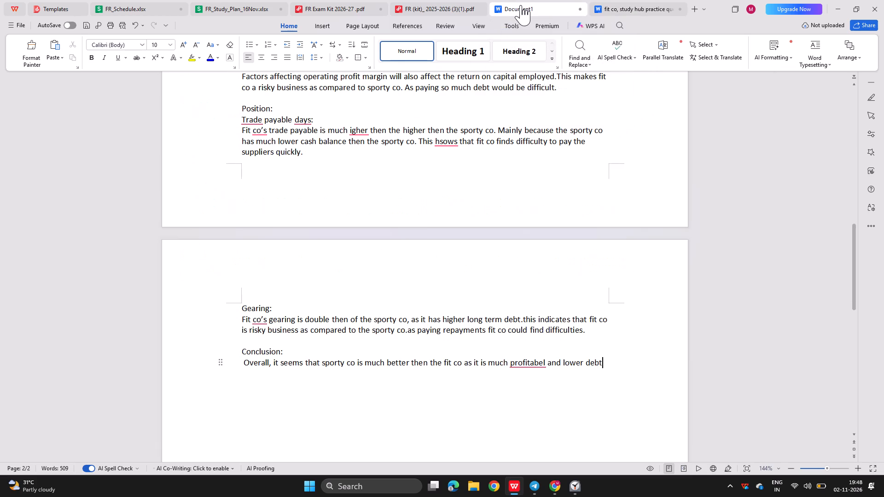
key("space")
type("adn")
key("space")
type("can")
key("space")
key("BackSpace")
key("BackSpace")
key("BackSpace")
type("ould habe")
key("space")
key("BackSpace")
key("BackSpace")
key("BackSpace")
type("ve additional")
key("space")
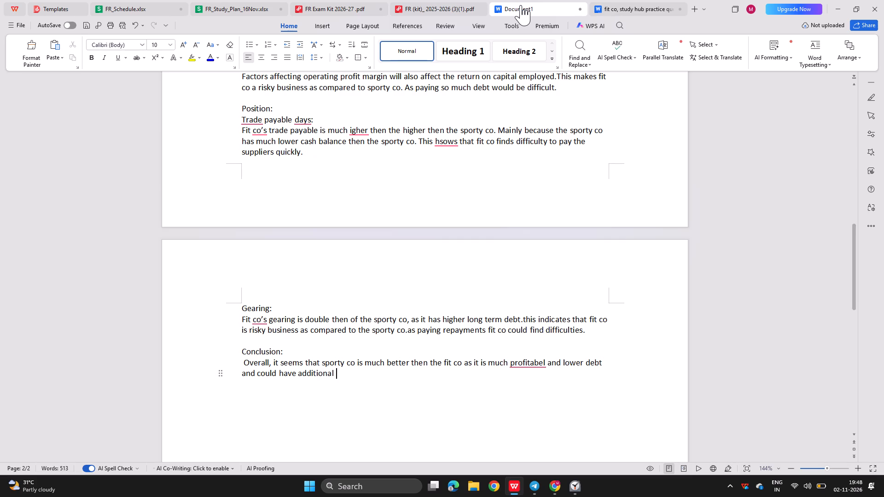
key("BackSpace")
type("res")
key("BackSpace")
key("BackSpace")
key("BackSpace")
key("BackSpace")
type("l resources")
key("space")
Consult the practice answer's conclusion again and add "for its better expansion" to the conclusion sentence.
left_click(617, 0)
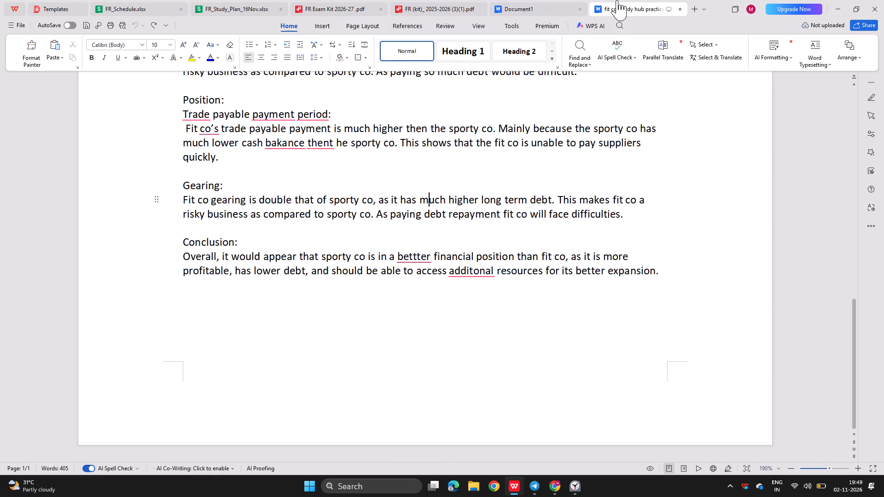
left_click(512, 0)
type("for its better expansion")
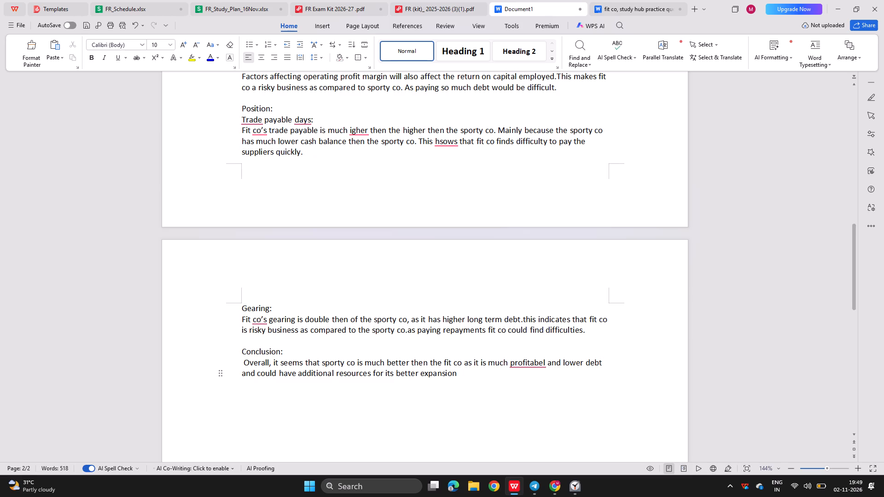
Correct the misspelled "profitabel" in the conclusion to "profitable".
left_click(541, 357)
left_click(547, 361)
key("BackSpace")
key("BackSpace")
key("BackSpace")
key("BackSpace")
type("le")
Replace the "and" between "profitable" and "lower debt" in the conclusion with a comma and a space.
key("Right")
key("Right")
key("Right")
key("Right")
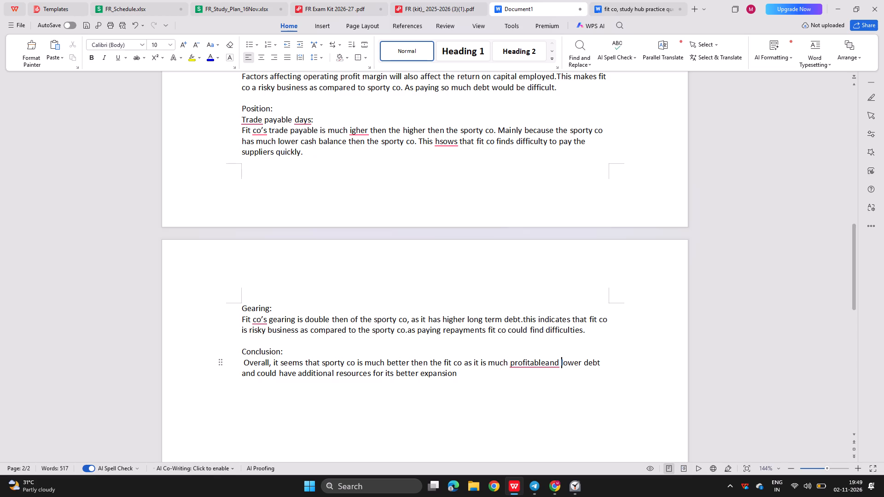
key("BackSpace")
key("BackSpace")
key("BackSpace")
key("BackSpace")
type(",")
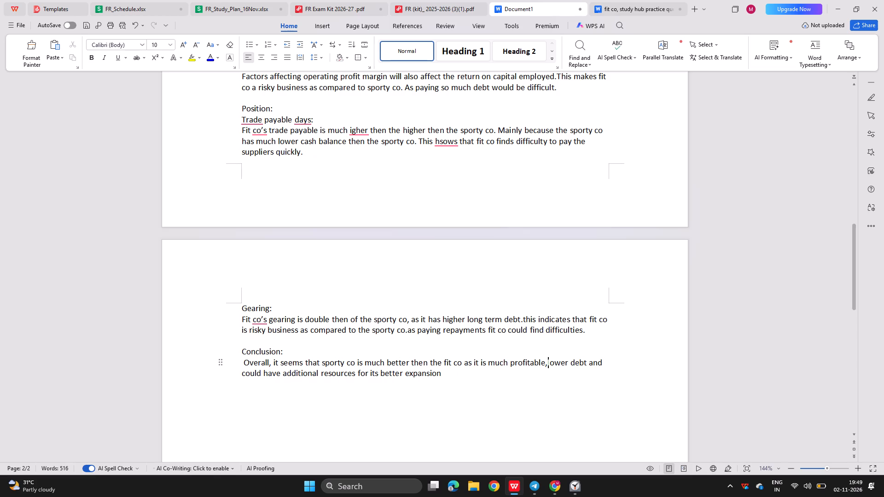
key("space")
End the conclusion sentence with a full stop and start a new line.
left_click(451, 373)
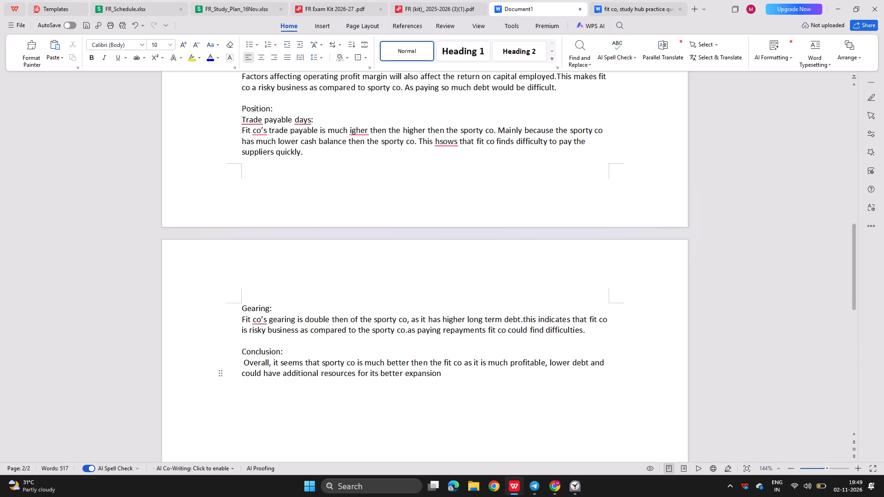
key("comma")
key("BackSpace")
key("period")
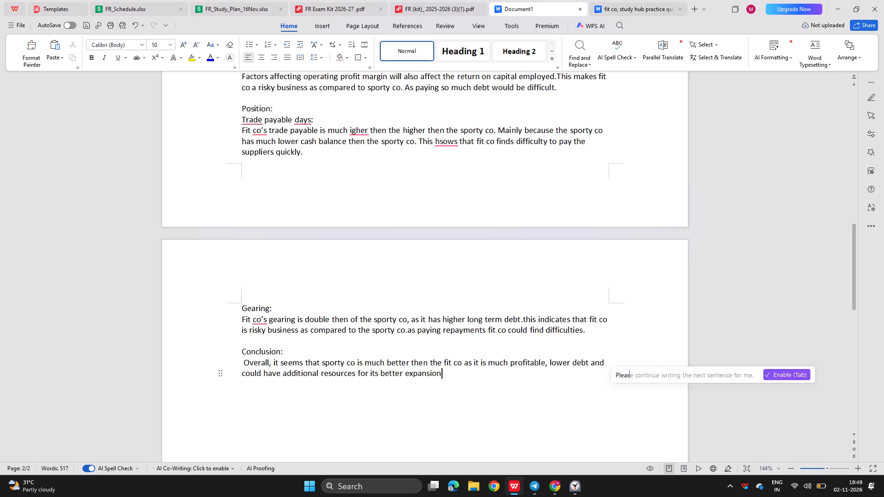
key("Return")
Look back over the finished answer, start saving the unsaved document, and dismiss the focus session notification.
scroll(296, 329, "up", 15)
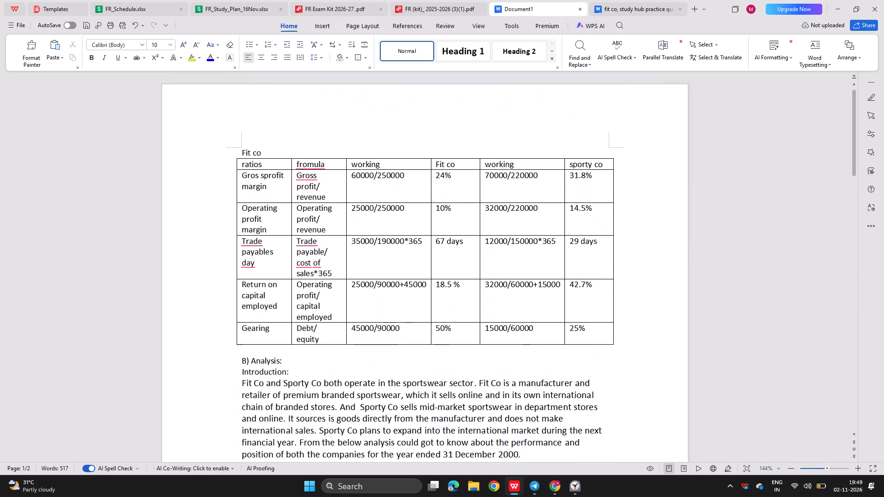
scroll(303, 358, "down", 1)
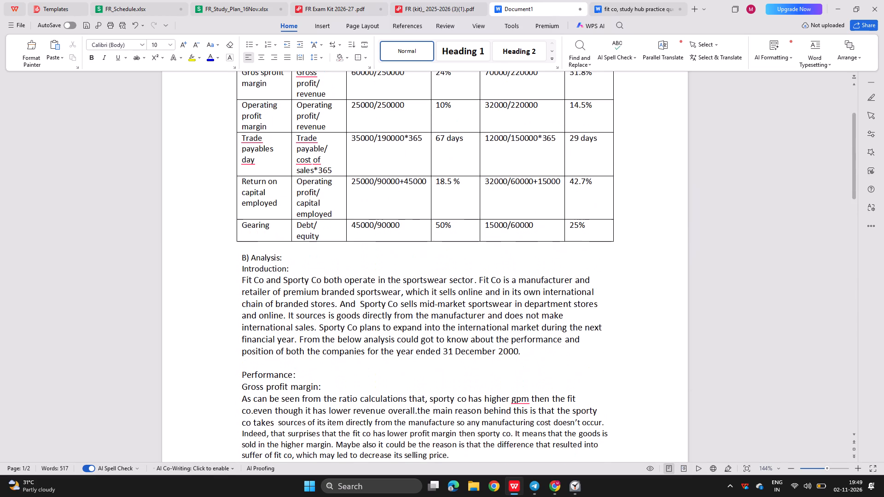
scroll(303, 358, "down", 1)
scroll(291, 387, "up", 2)
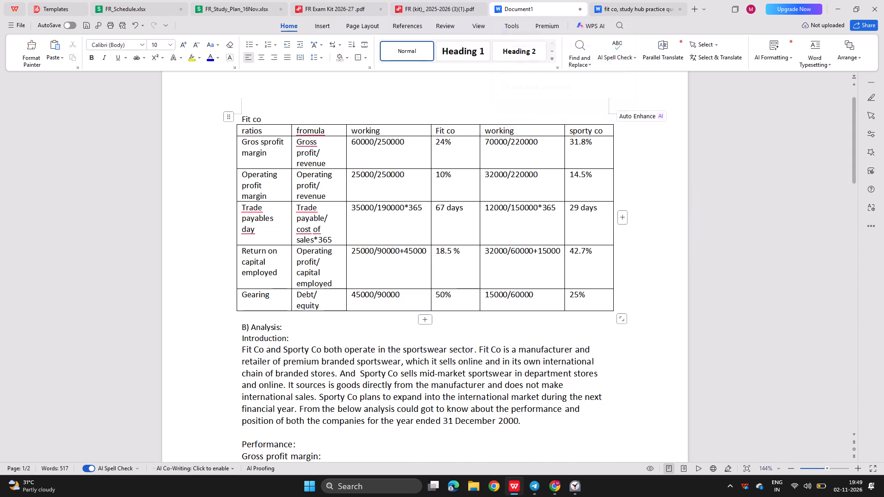
scroll(307, 270, "down", 1)
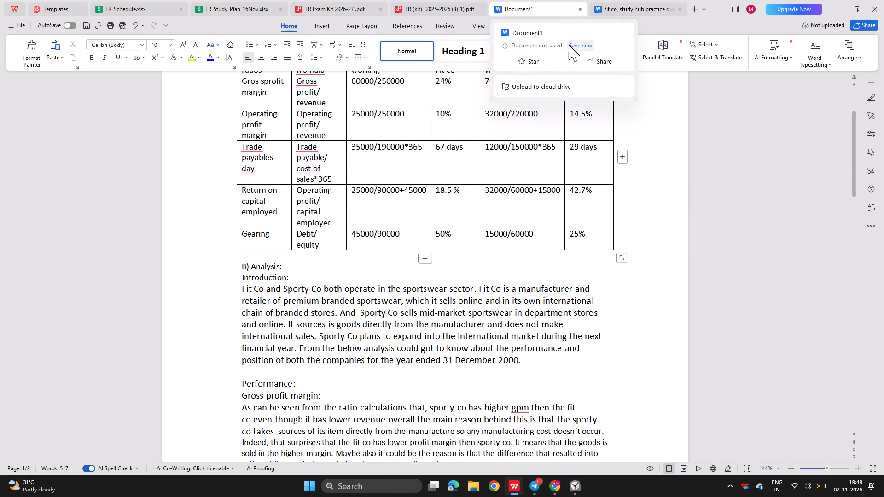
left_click(575, 46)
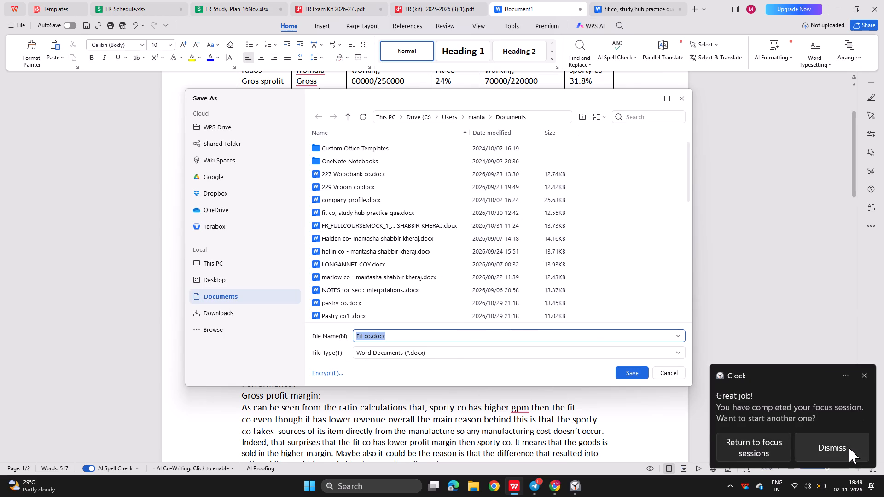
left_click(848, 447)
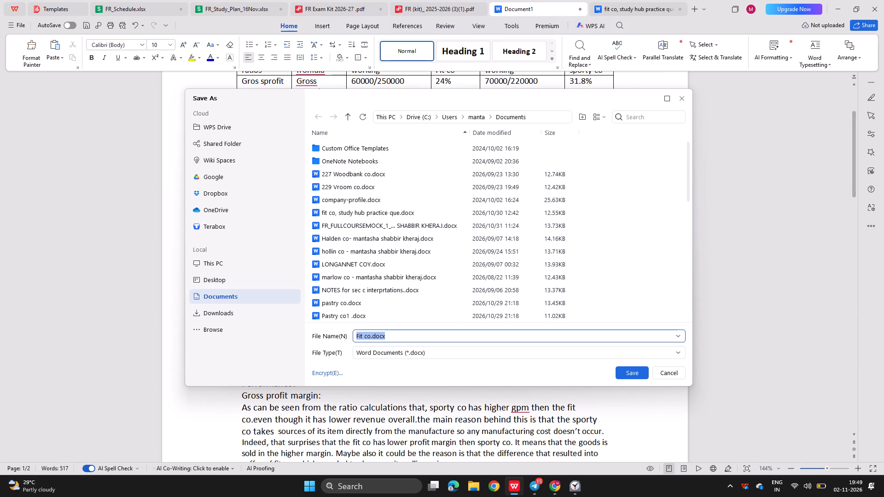
Extend the file name to "Fit co_kaplan ecam kit 25-26_" for saving in the Documents folder.
left_click(371, 334)
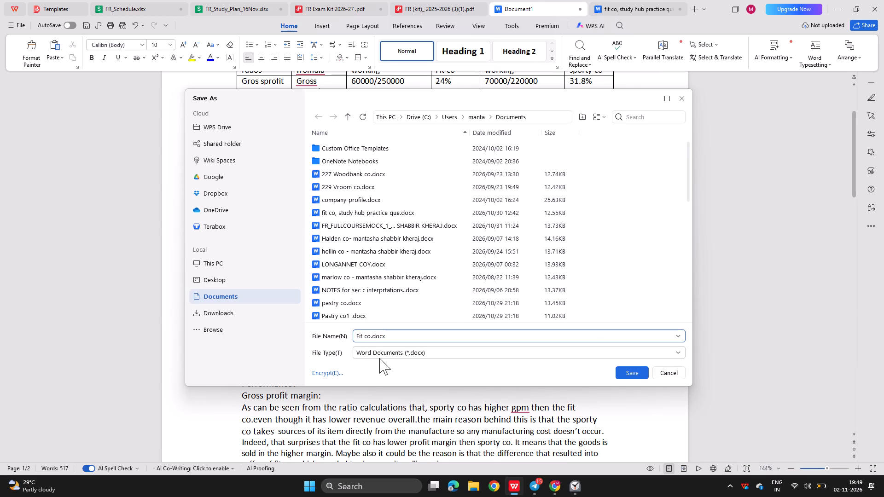
key("BackSpace")
key("Right")
key("BackSpace")
key("o")
type("-")
key("space")
key("BackSpace")
key("BackSpace")
key("BackSpace")
key("shift+underscore")
key("BackSpace")
type("0_")
key("space")
key("BackSpace")
key("BackSpace")
key("BackSpace")
type("o_")
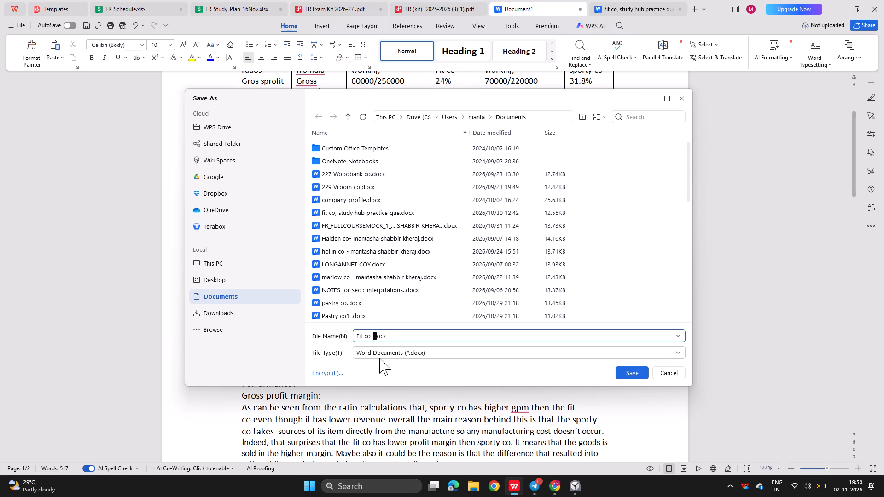
type("kaplan ecam kit 25-28")
key("BackSpace")
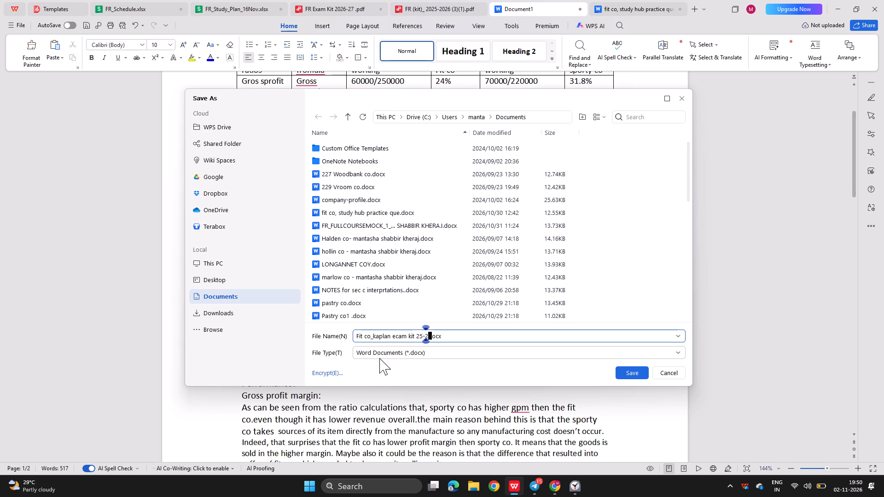
key("6")
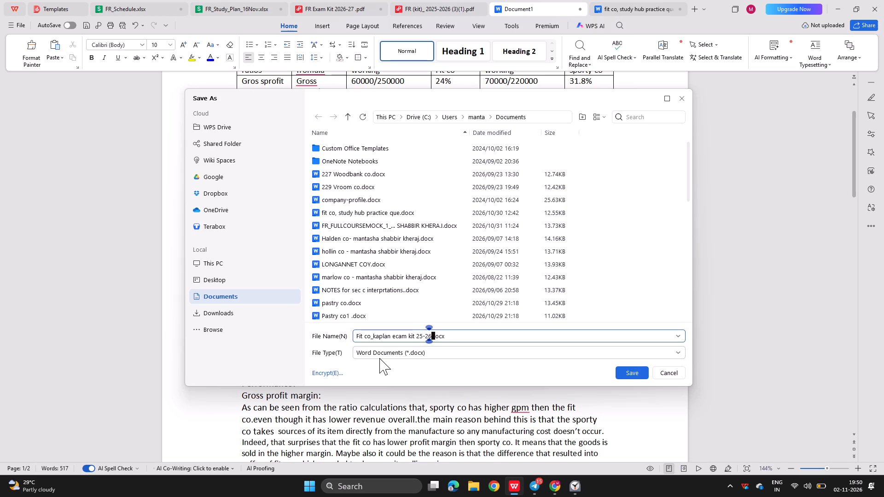
key("shift+underscore")
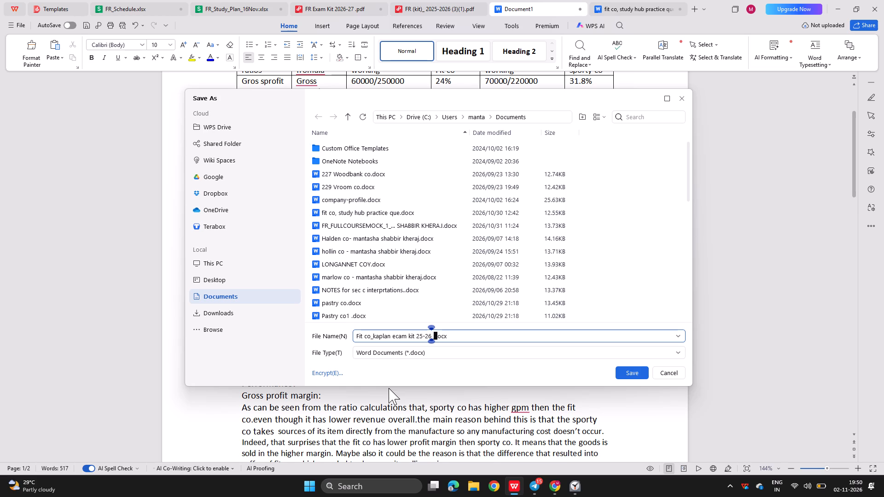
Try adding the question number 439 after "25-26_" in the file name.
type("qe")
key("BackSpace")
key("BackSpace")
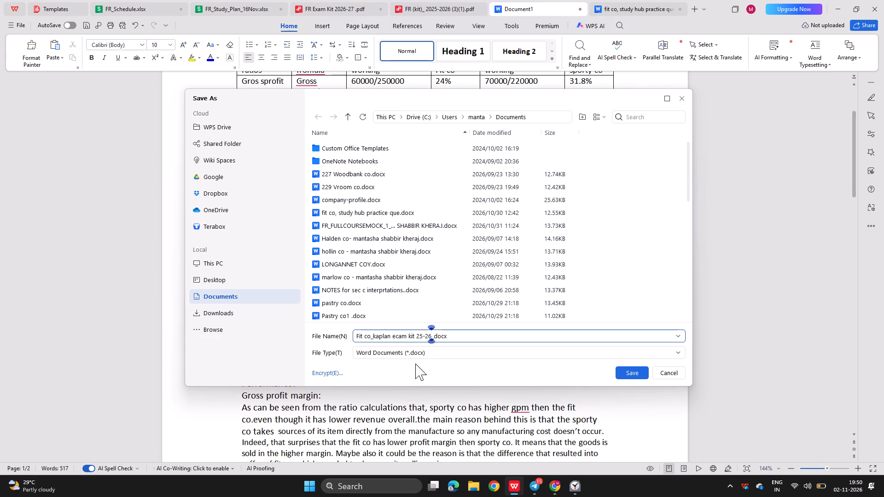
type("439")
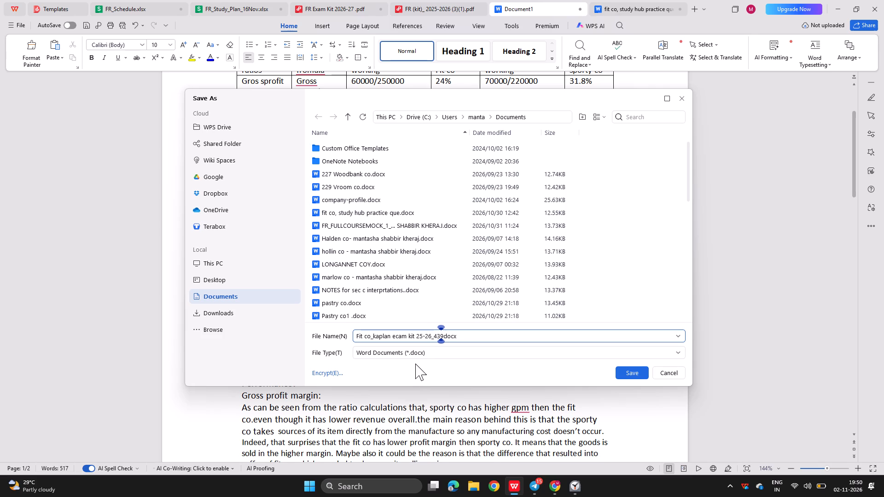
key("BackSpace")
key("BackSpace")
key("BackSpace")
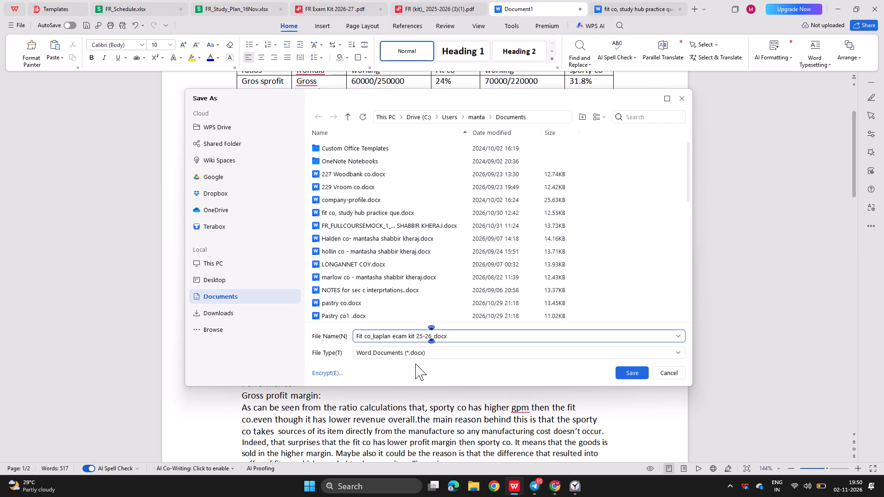
Correct "ecam" in the file name to "exam".
left_click(399, 336)
key("BackSpace")
key("x")
Add a leading space to the file name and save the document in Documents as "Fit co_kaplan exam kit 25-26_docx".
left_click(356, 335)
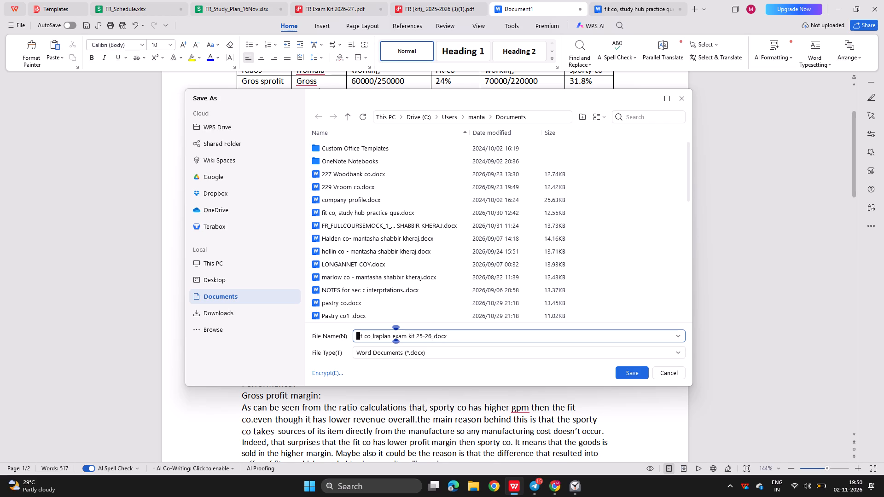
key("space")
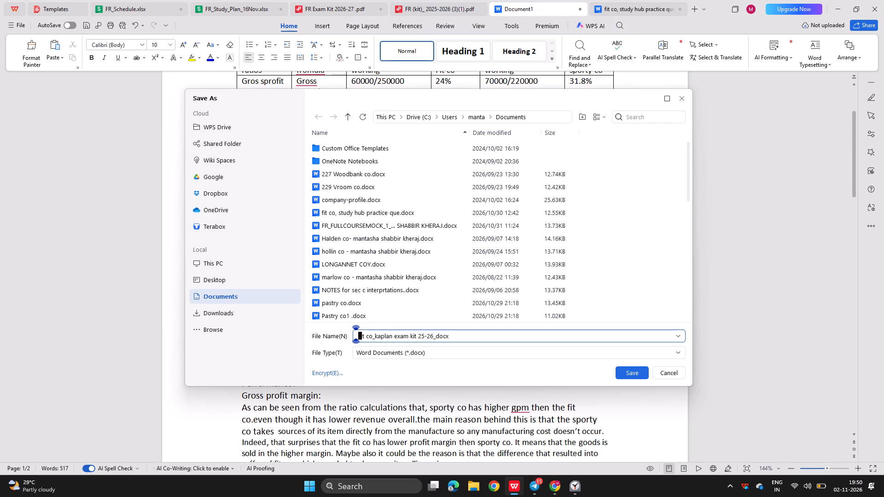
left_click(419, 5)
left_click(640, 375)
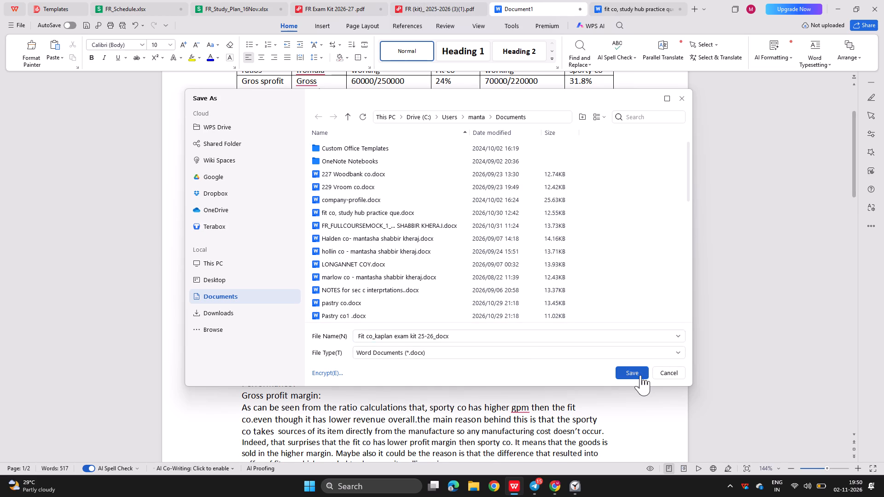
Check Fit Co's question number in the 2025-2026 kit PDF and prefix the saved document's file name with "439_".
left_click(444, 8)
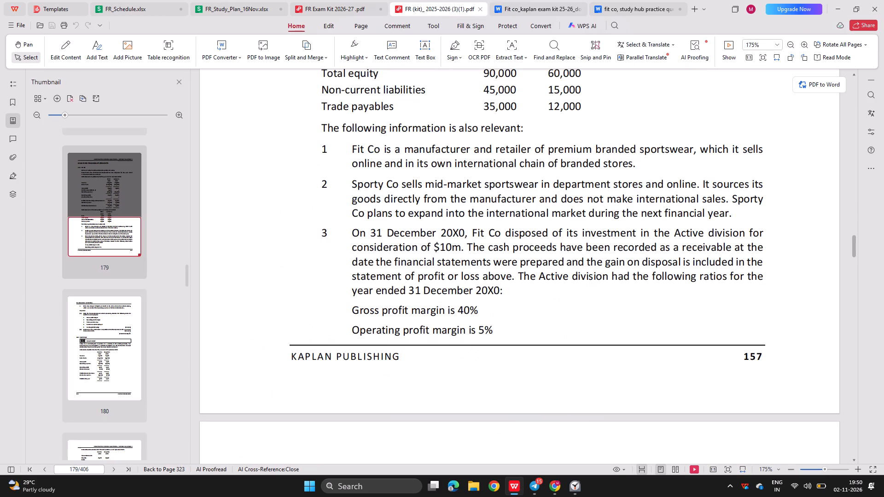
scroll(405, 170, "up", 3)
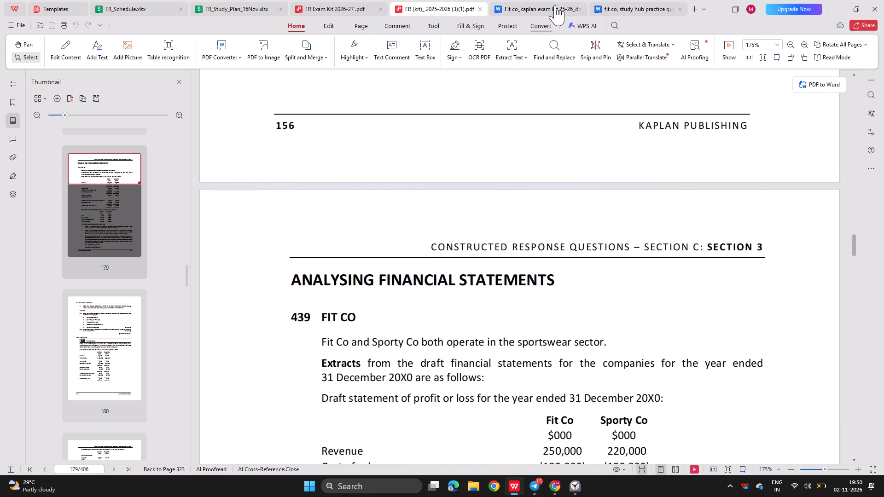
left_click(550, 0)
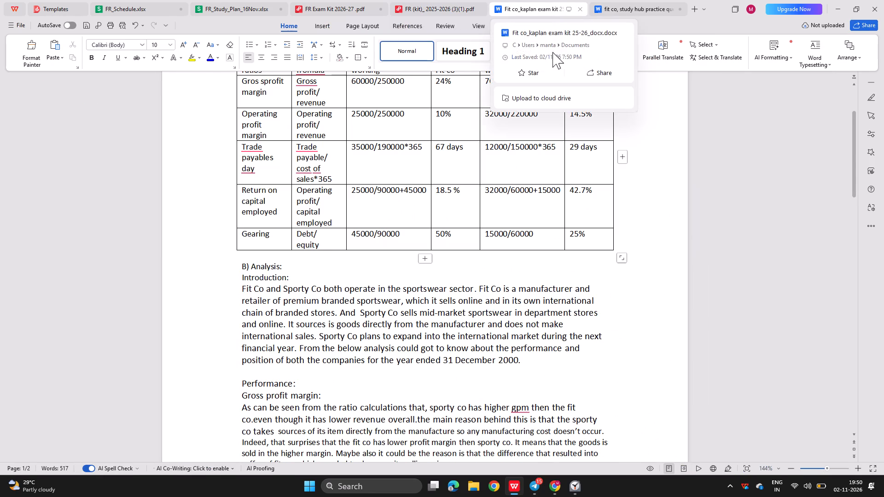
left_click(511, 31)
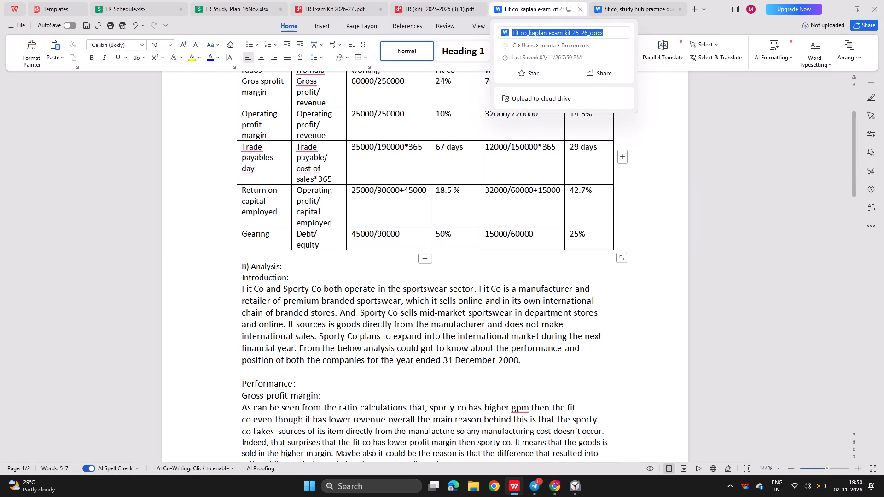
left_click(511, 31)
double_click(514, 32)
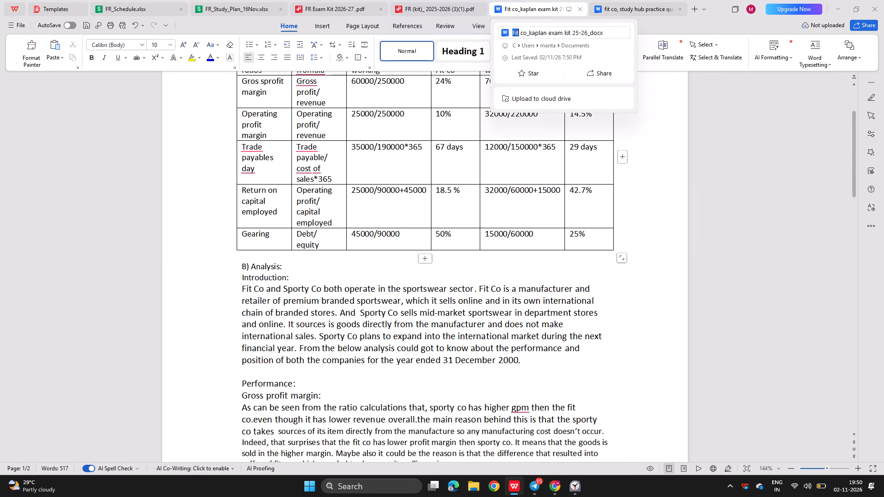
left_click(511, 31)
left_click(515, 31)
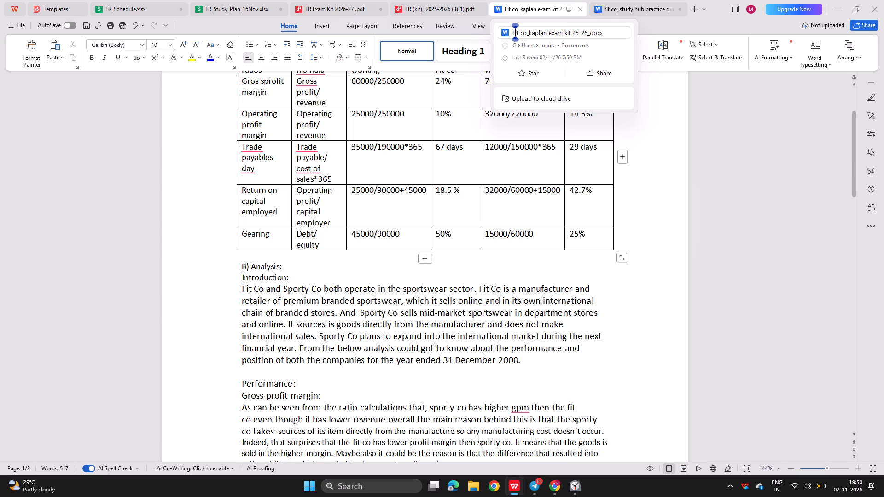
key("Left")
key("Left")
key("space")
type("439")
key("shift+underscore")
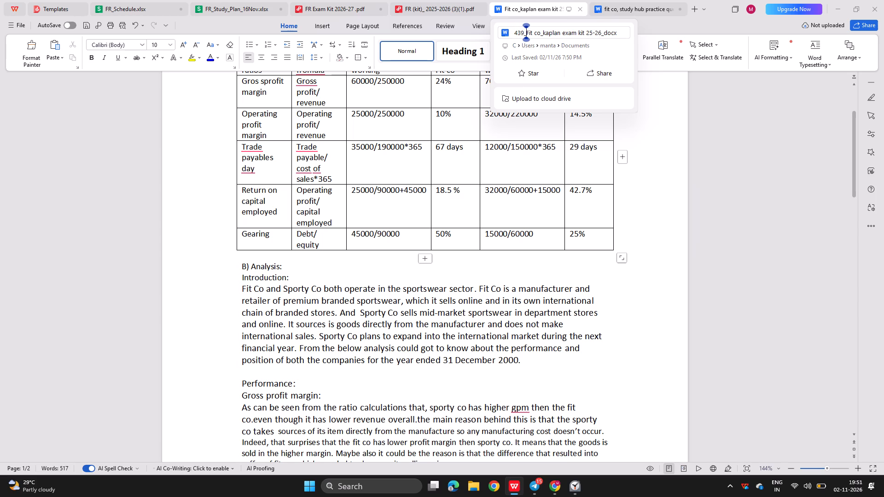
Replace the underscore before "docx" with a period so the file name reads "439_Fit co_kaplan exam kit 25-26.docx".
left_click(601, 34)
key("Right")
key("BackSpace")
key("period")
Apply the edited file name "439_Fit co_kaplan exam kit 25-26_docx" to the saved document.
key("Return")
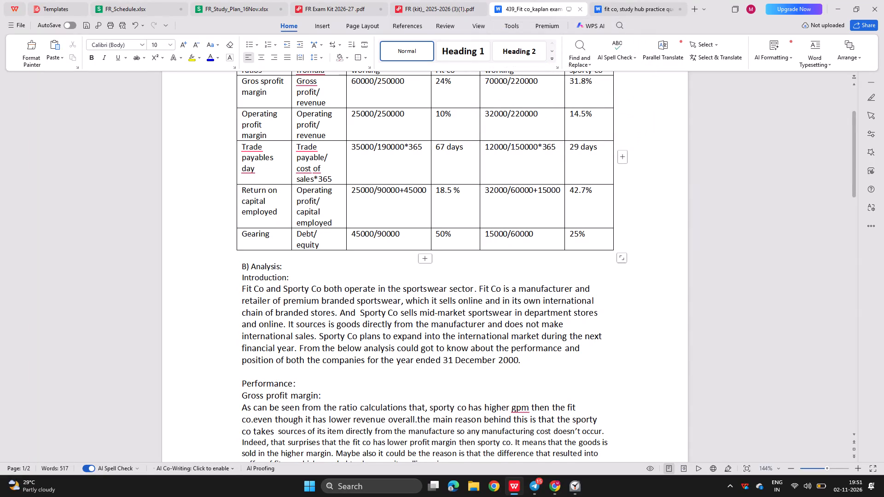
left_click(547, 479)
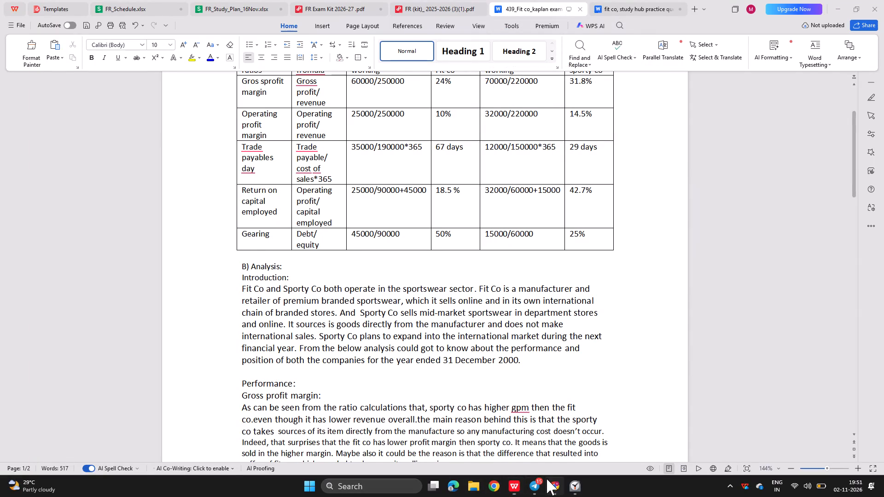
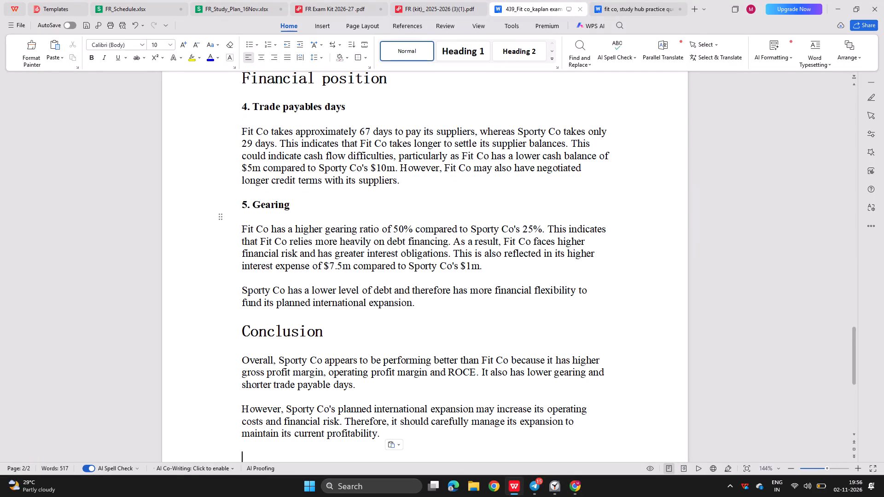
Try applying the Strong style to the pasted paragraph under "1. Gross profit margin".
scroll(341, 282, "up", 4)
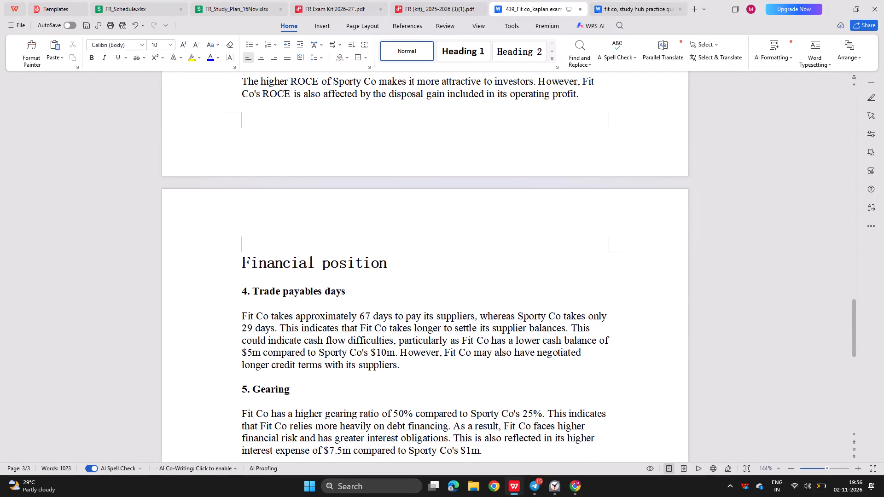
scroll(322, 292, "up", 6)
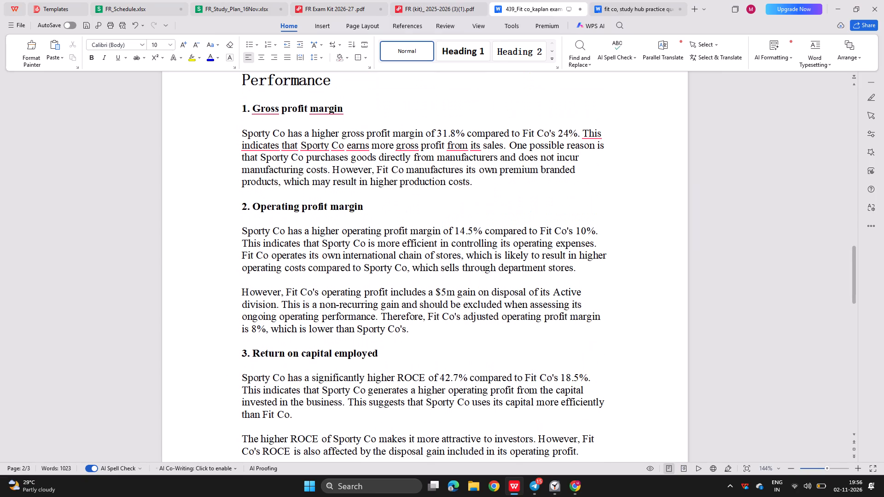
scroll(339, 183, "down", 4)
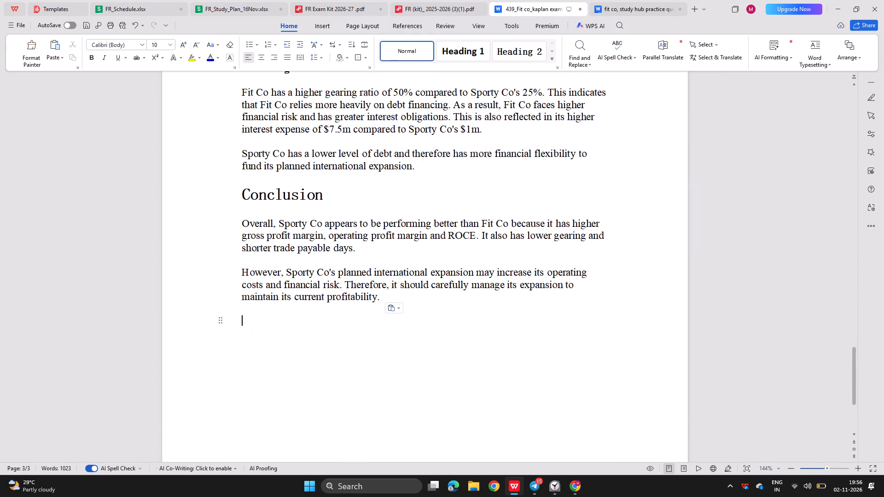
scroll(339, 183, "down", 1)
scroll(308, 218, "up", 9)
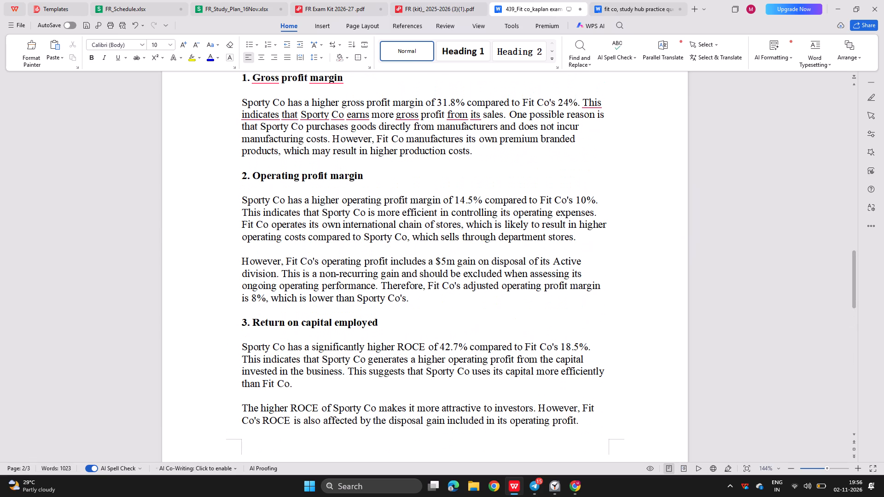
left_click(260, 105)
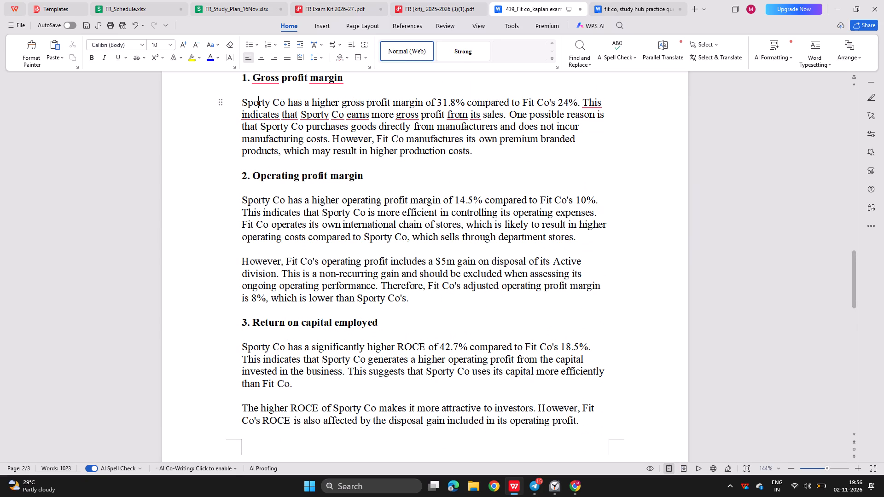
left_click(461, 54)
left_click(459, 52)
Apply the Normal style to the pasted "Performance" and "Introduction" headings.
scroll(355, 158, "up", 3)
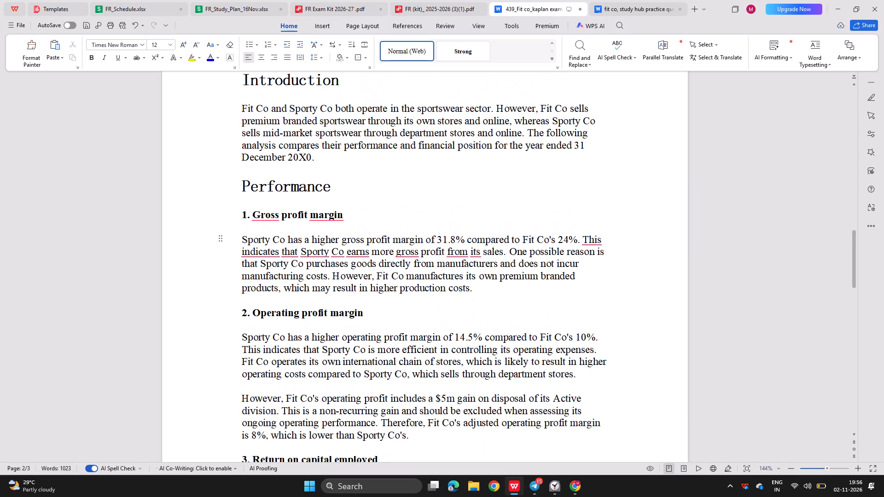
left_click(371, 189)
scroll(371, 189, "up", 4)
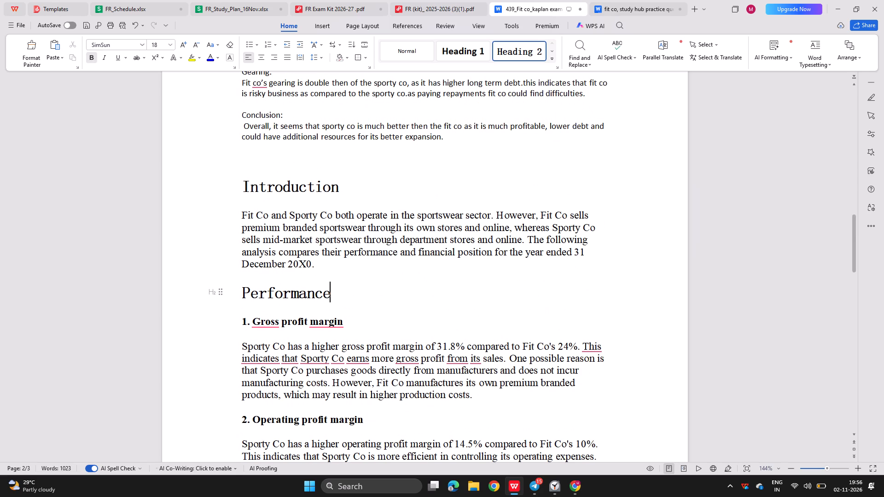
left_click(410, 52)
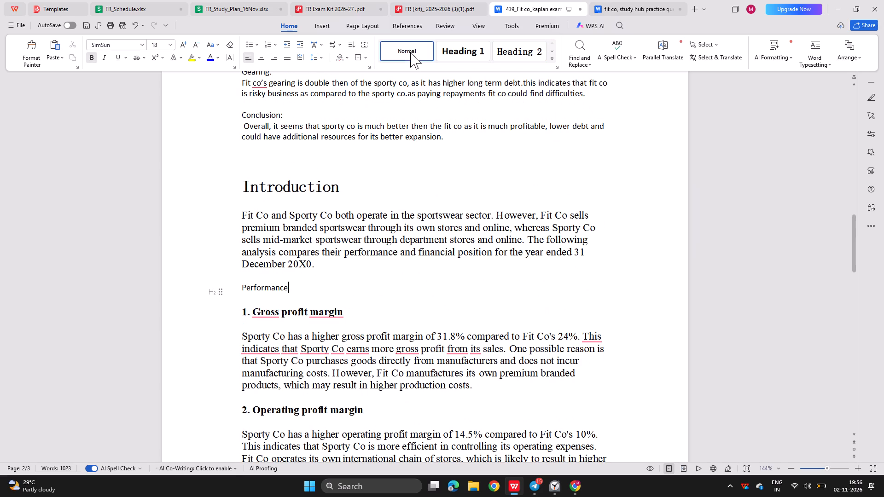
left_click(258, 193)
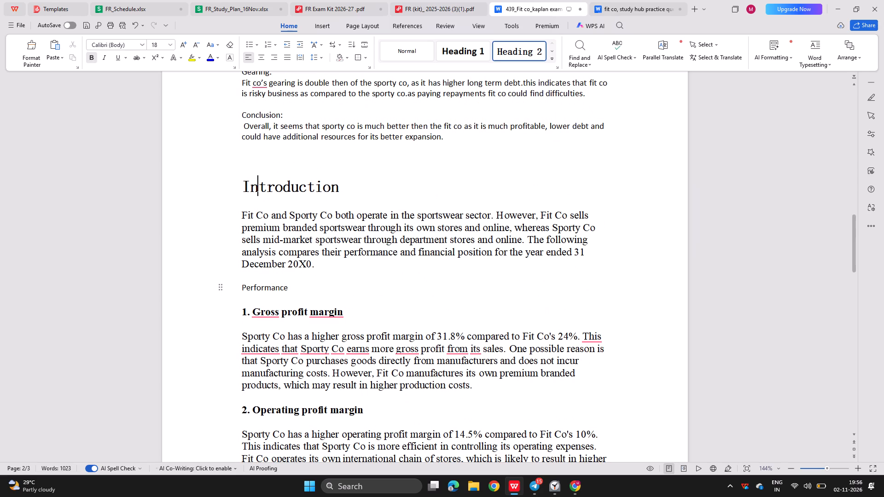
left_click(419, 58)
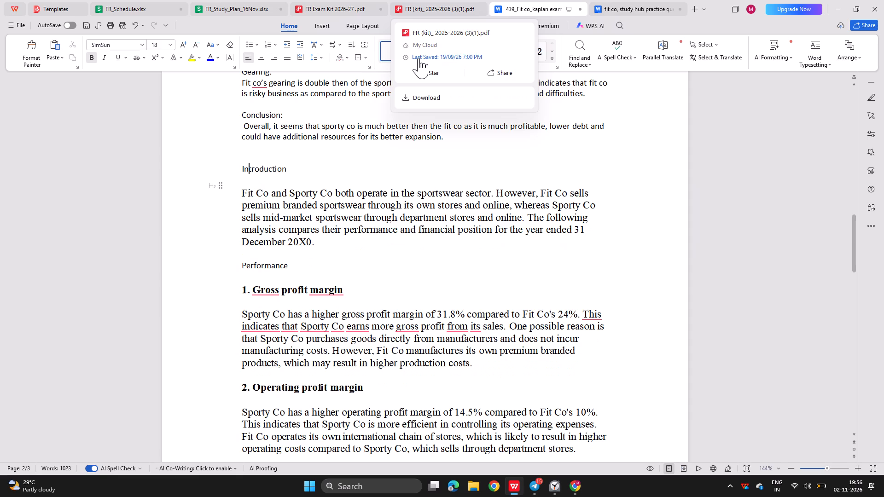
Apply the Normal style to the pasted introduction paragraph about Fit Co and Sporty Co.
left_click_drag(242, 188, 316, 252)
left_click(400, 50)
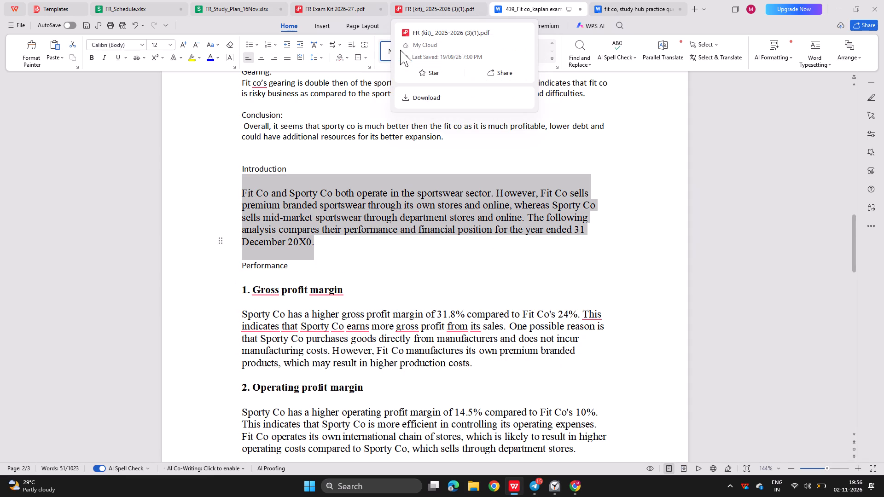
left_click(452, 52)
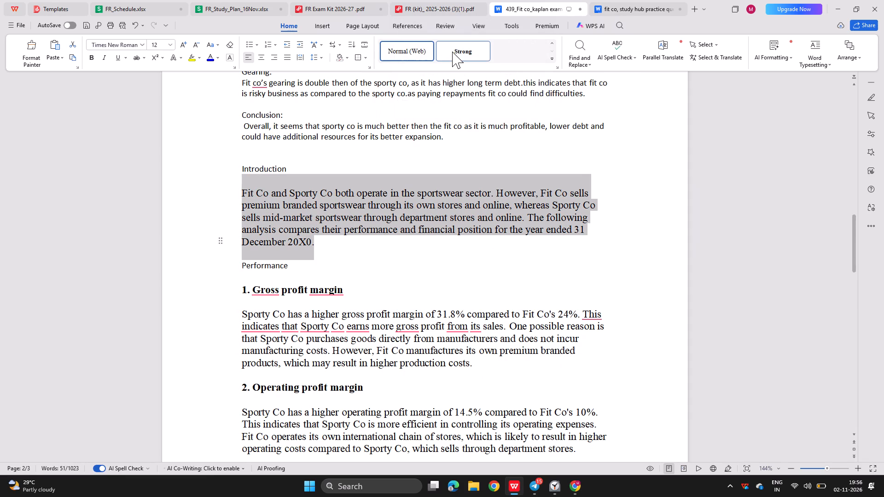
left_click(409, 54)
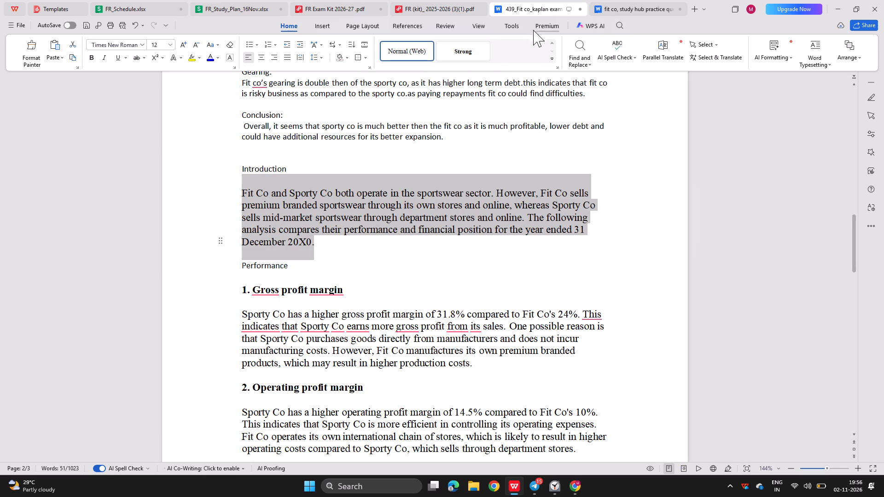
left_click(551, 42)
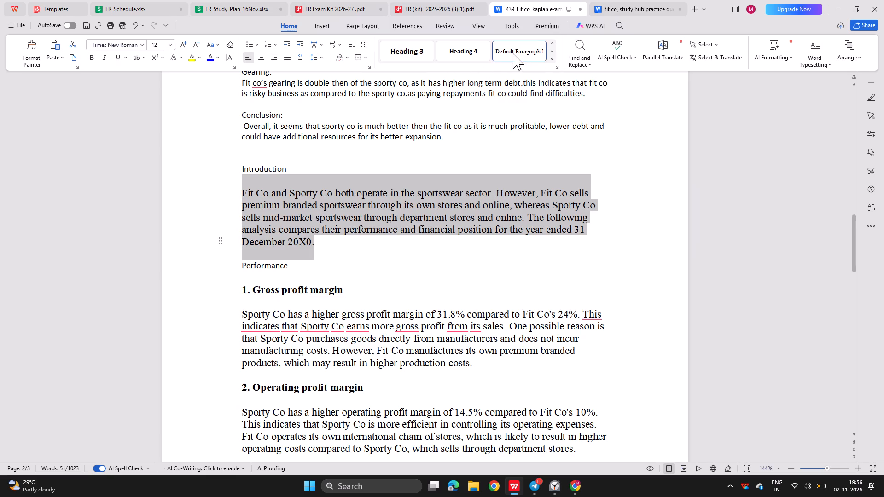
double_click(553, 42)
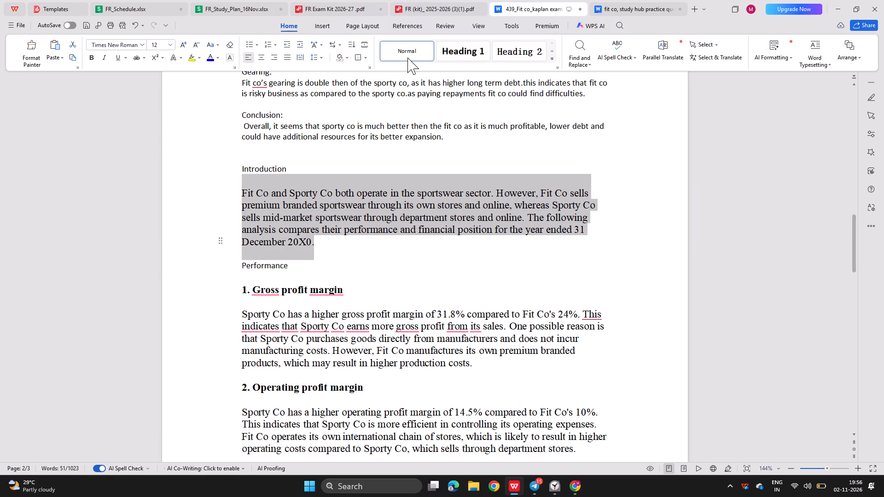
left_click(407, 57)
left_click(342, 238)
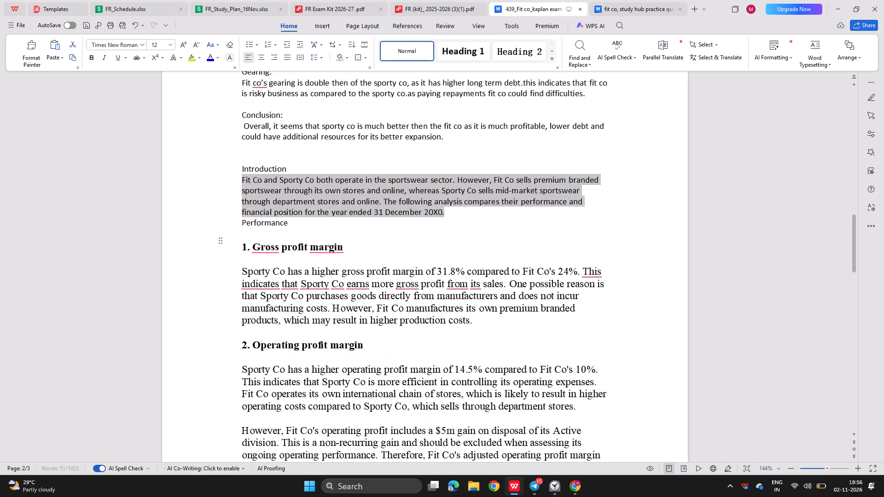
Apply the Normal style to all pasted text from "1. Gross profit margin" through the end of the conclusion.
scroll(293, 247, "down", 1)
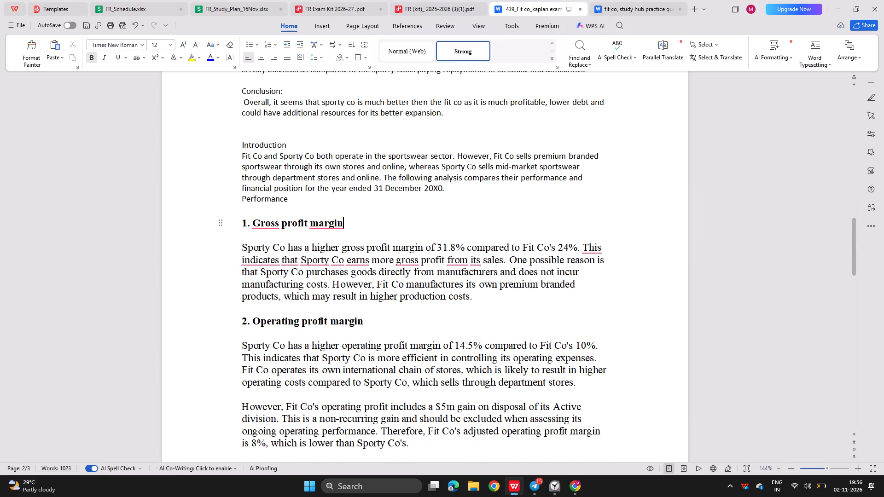
left_click_drag(239, 226, 363, 496)
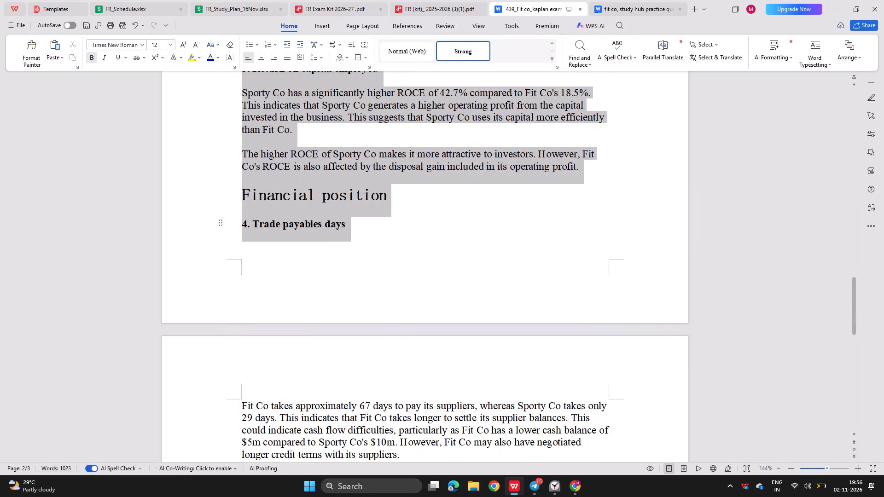
left_click_drag(363, 496, 400, 386)
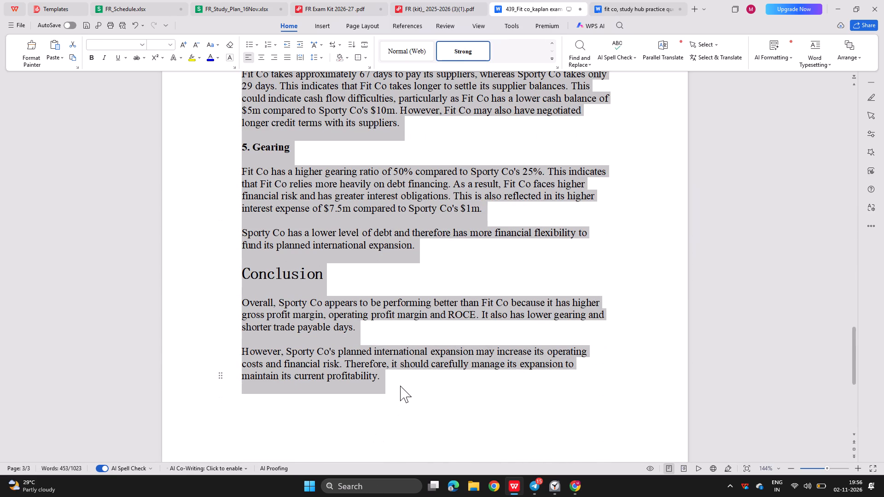
left_click(555, 40)
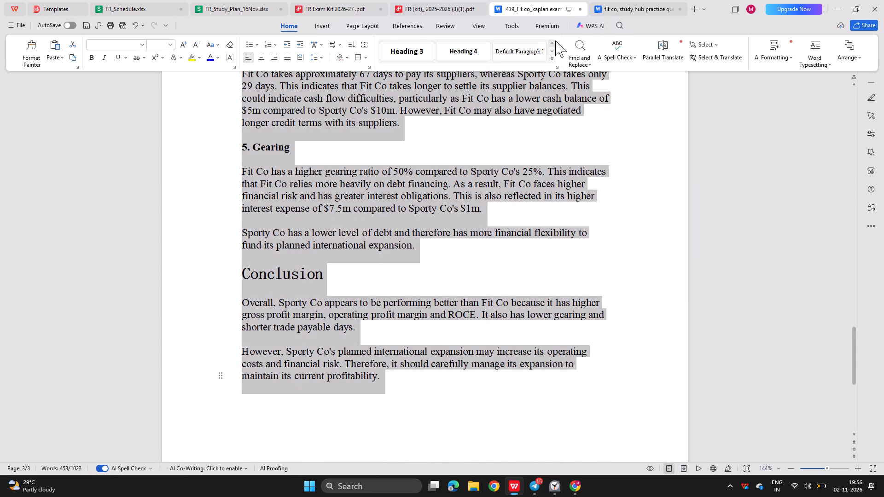
left_click(551, 43)
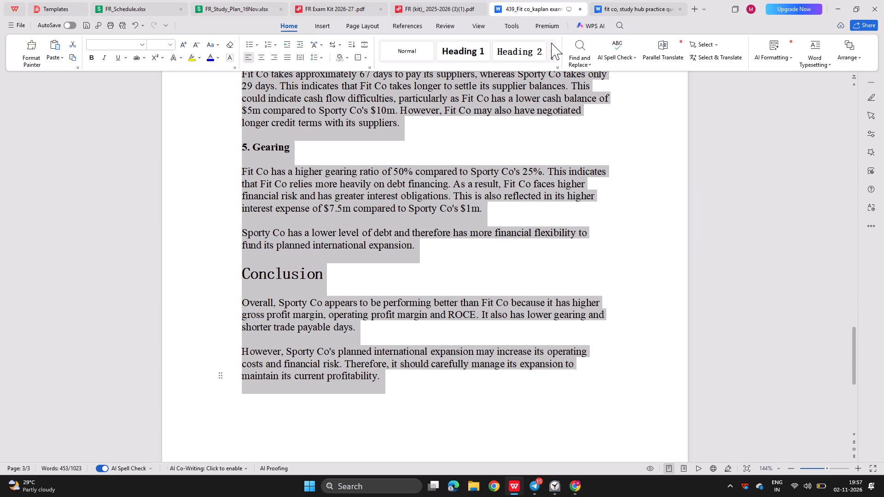
left_click(412, 52)
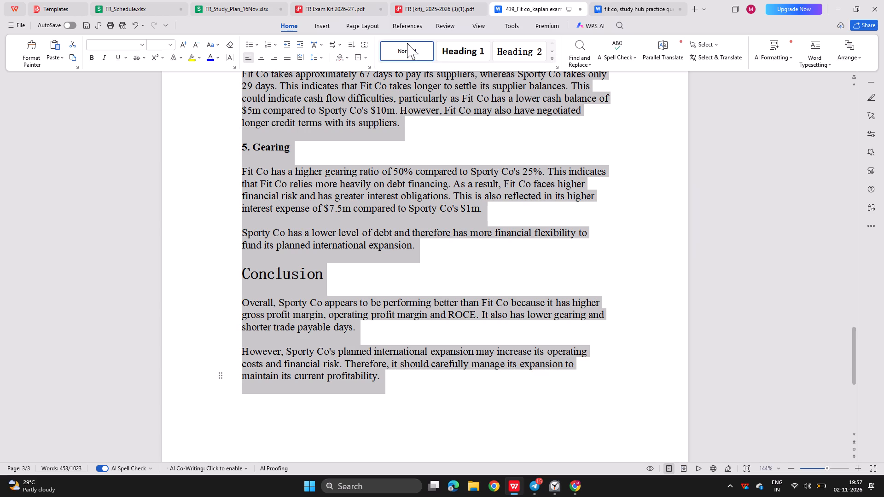
left_click(405, 55)
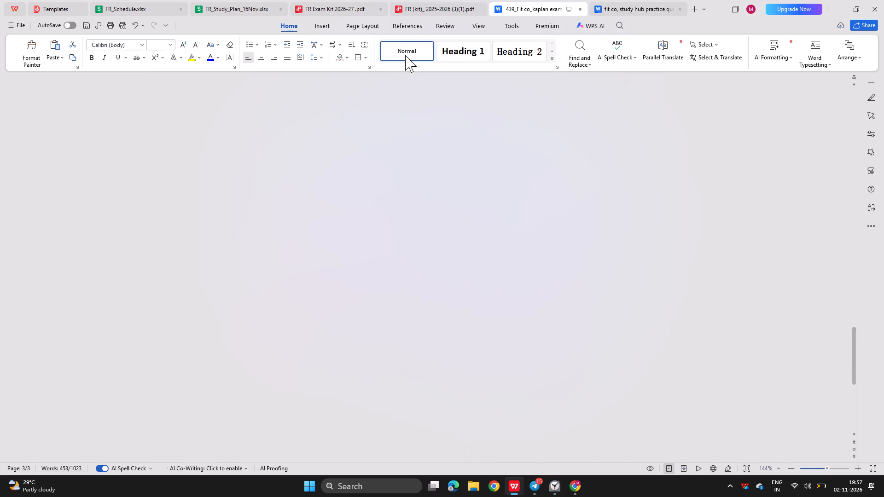
left_click(367, 147)
Insert a blank line before each of the pasted headings "2. Operating profit margin", "3. Return on capital employed" and "4. Trade payables days".
scroll(367, 147, "up", 2)
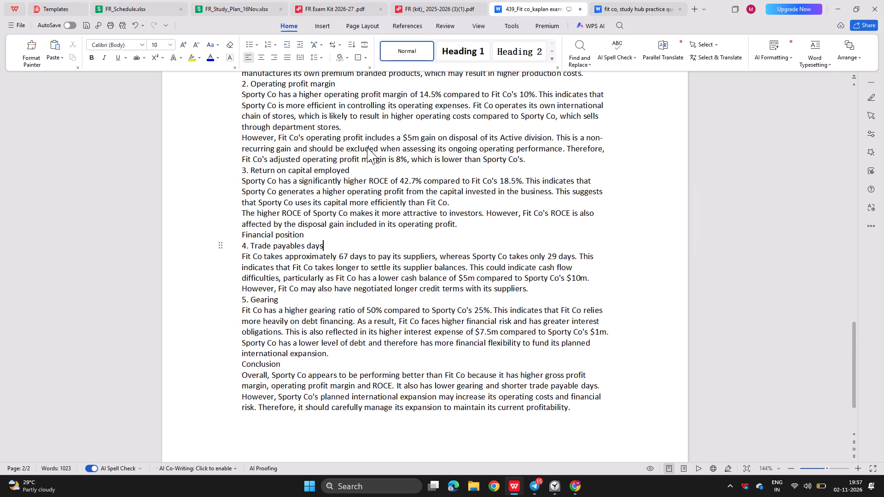
scroll(367, 147, "up", 3)
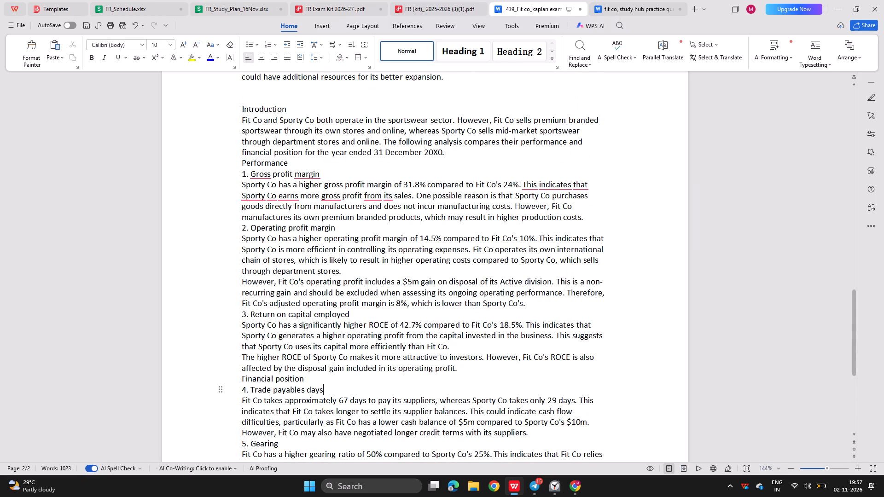
left_click(588, 217)
key("Return")
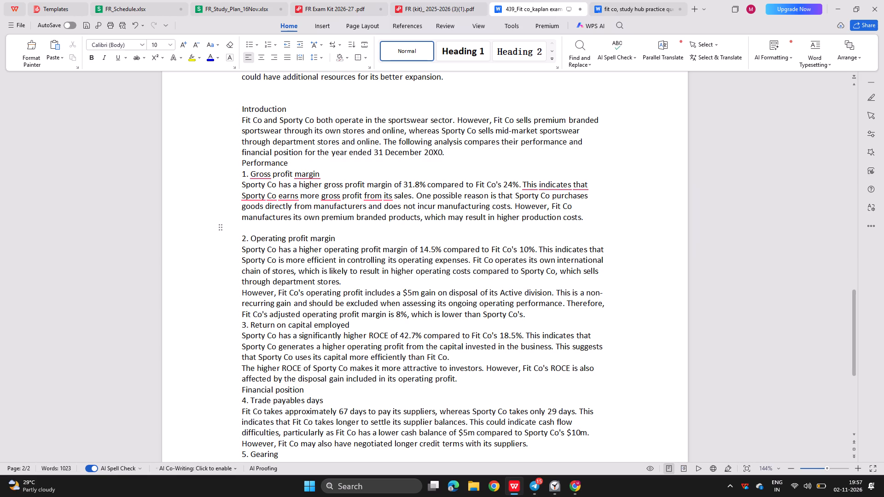
left_click(538, 317)
key("Return")
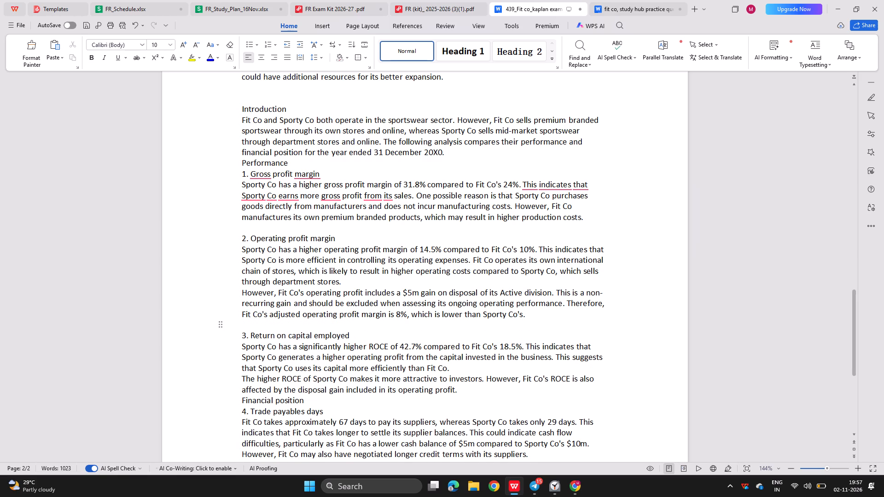
left_click(341, 398)
key("Return")
Insert a blank line above the pasted "Financial position" heading and another above the pasted "Conclusion" heading.
scroll(363, 324, "down", 2)
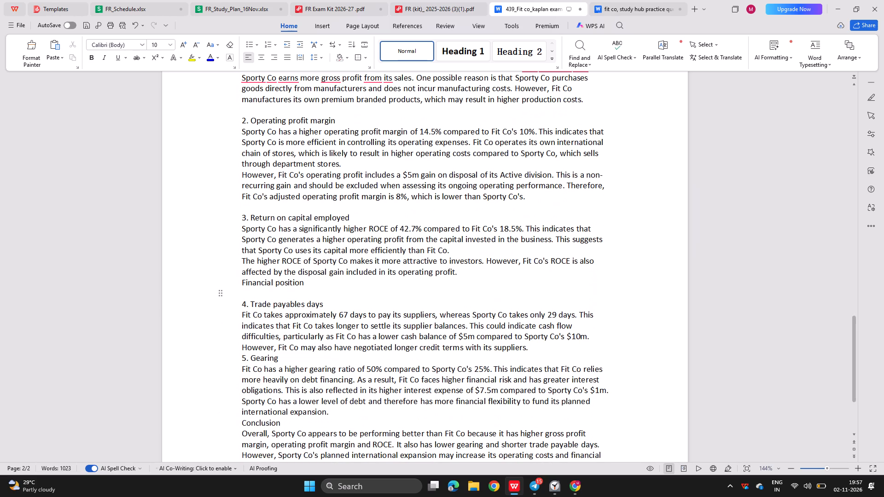
scroll(365, 293, "down", 1)
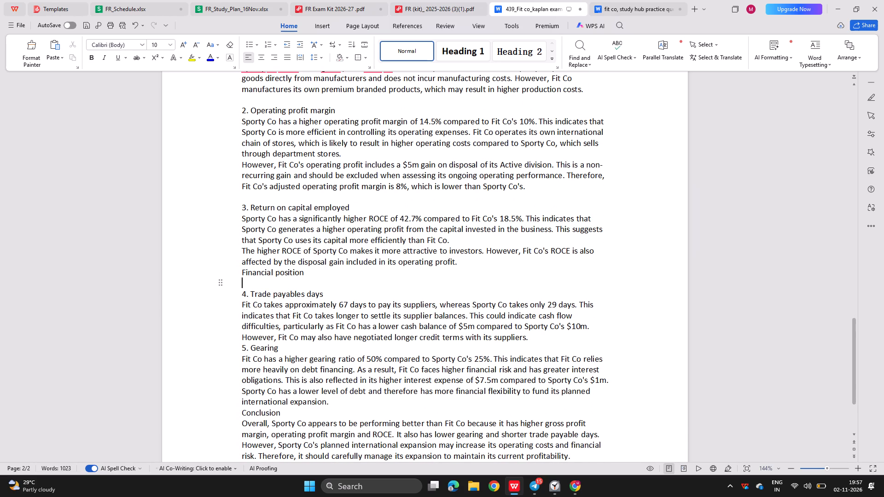
left_click(470, 257)
key("Return")
scroll(299, 325, "down", 1)
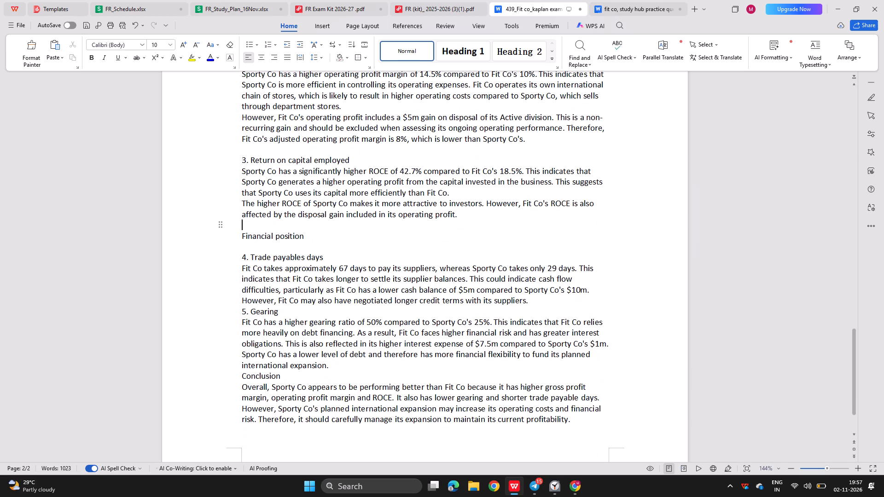
left_click_drag(294, 376, 318, 373)
left_click_drag(318, 373, 323, 372)
left_click(329, 369)
key("Return")
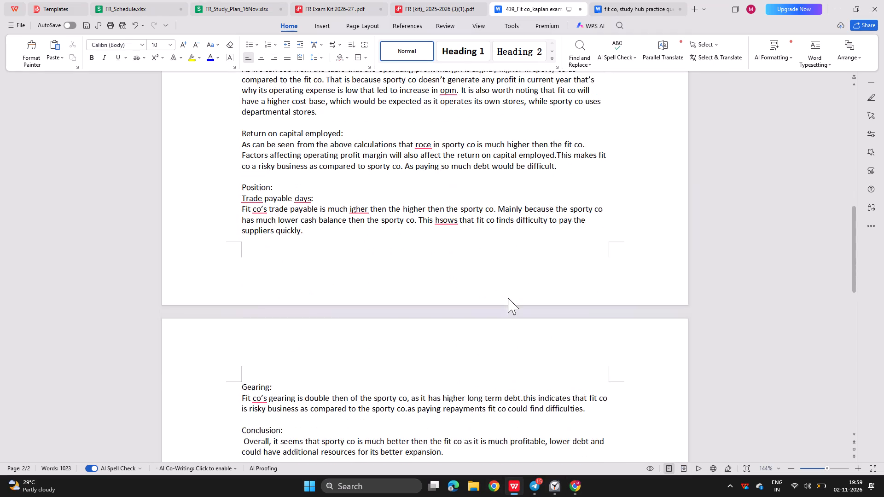
scroll(508, 298, "up", 2)
scroll(508, 298, "down", 3)
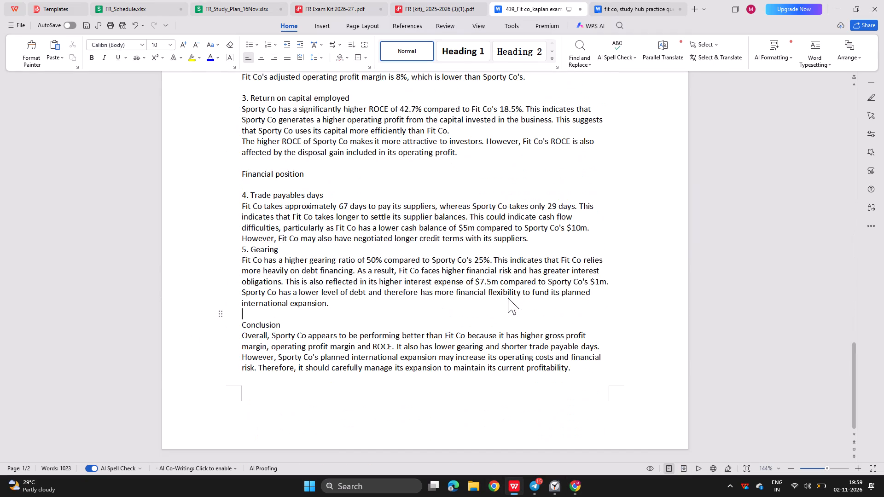
scroll(508, 298, "up", 1)
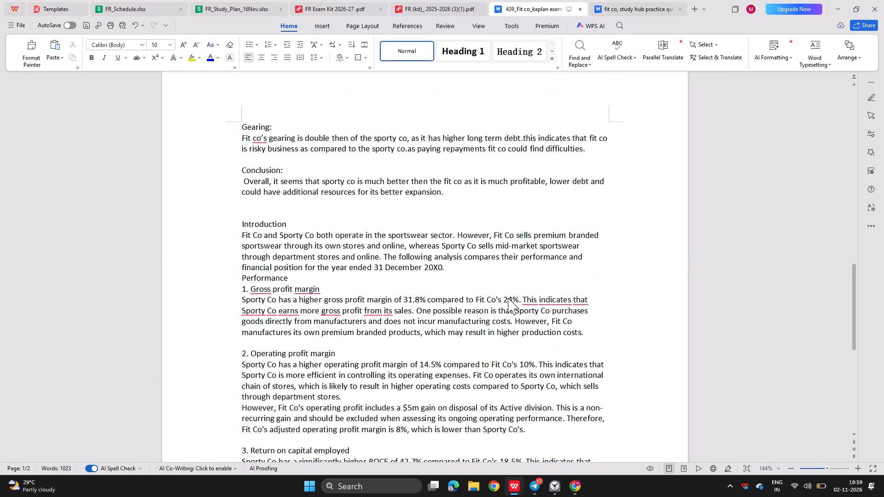
left_click(444, 194)
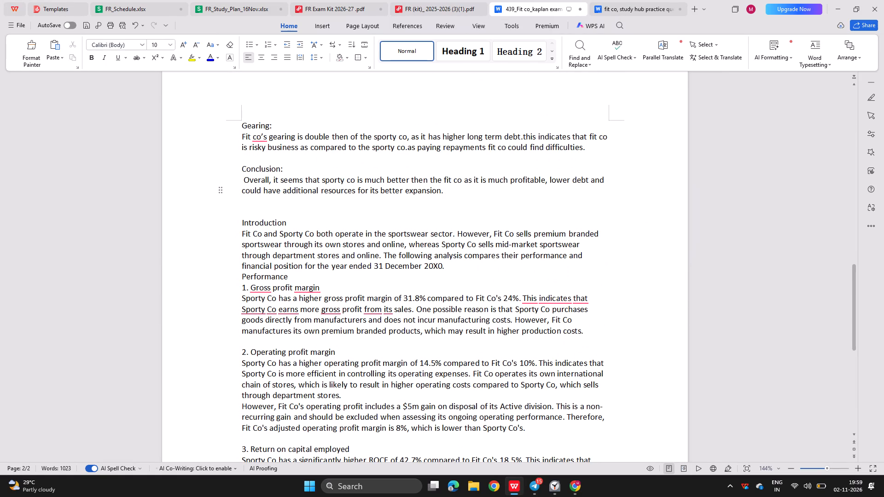
key("Return")
key("Return")
key("Return")
key("Return")
key("Return")
key("Return")
key("Return")
key("Return")
key("Return")
key("Return")
key("Return")
key("Return")
key("Return")
key("Return")
key("Return")
key("Return")
key("Return")
key("Return")
key("Return")
key("Return")
key("Return")
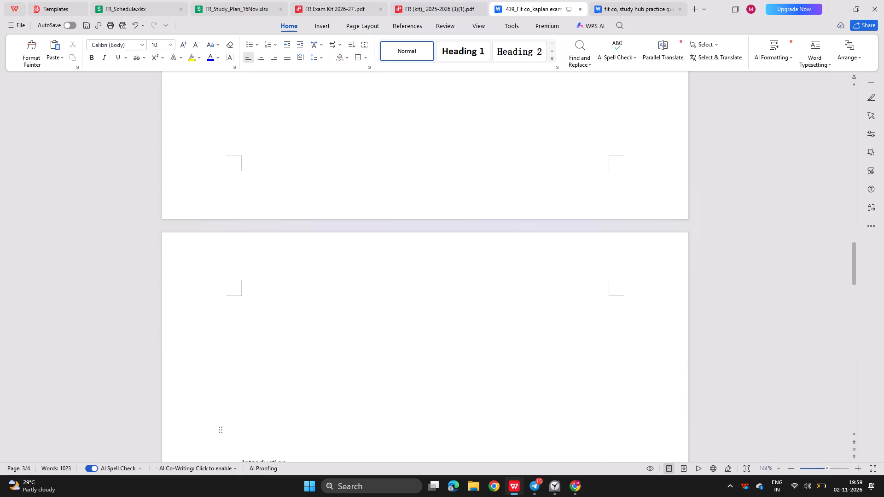
key("BackSpace")
key("BackSpace")
key("BackSpace")
key("BackSpace")
key("BackSpace")
key("BackSpace")
key("BackSpace")
key("BackSpace")
key("BackSpace")
key("BackSpace")
key("BackSpace")
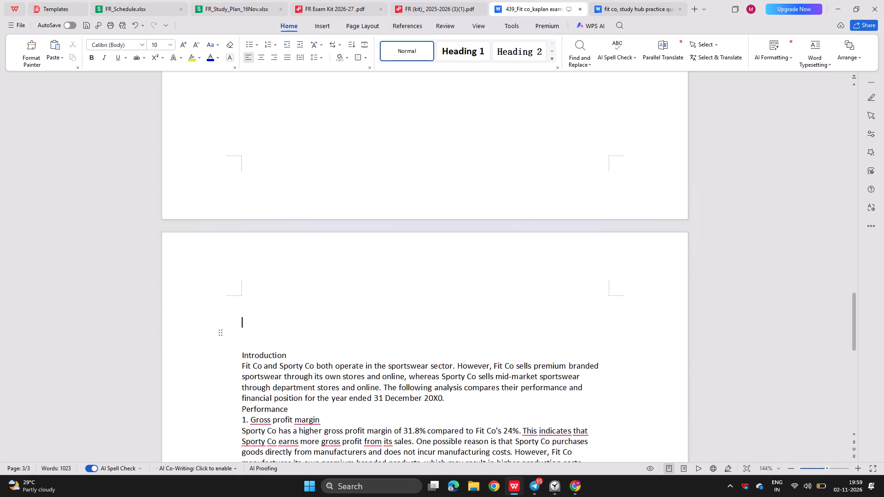
key("BackSpace")
key("BackSpace")
key("BackSpace")
key("BackSpace")
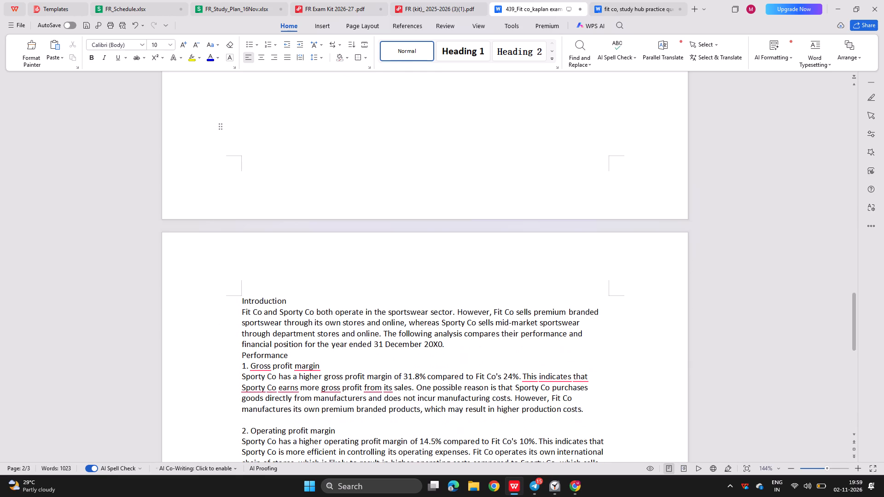
Review the page layout of the whole Fit Co document, from the ratio table through the improved answer.
scroll(456, 243, "up", 8)
scroll(456, 243, "down", 1)
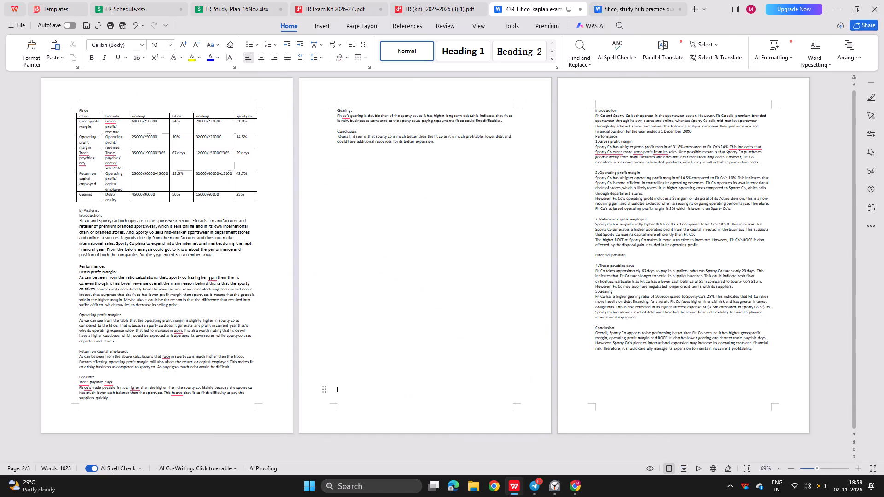
scroll(456, 243, "down", 1)
scroll(456, 243, "up", 3)
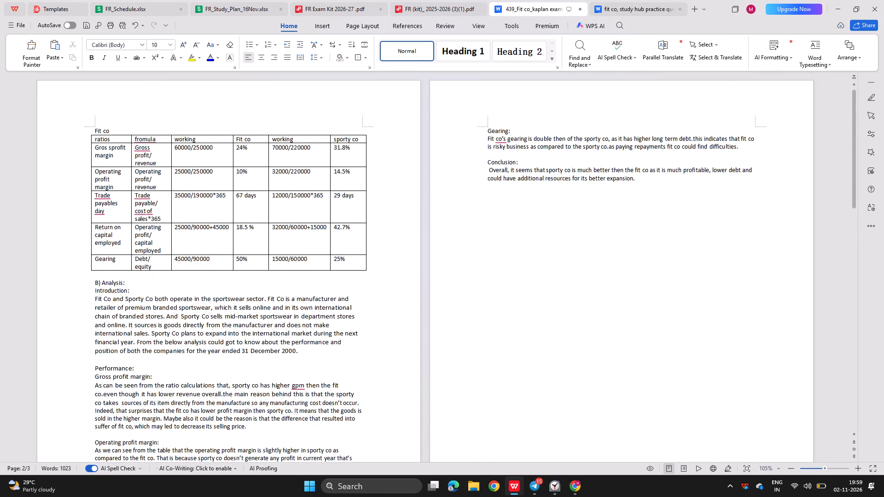
scroll(456, 243, "up", 1)
scroll(457, 296, "down", 3)
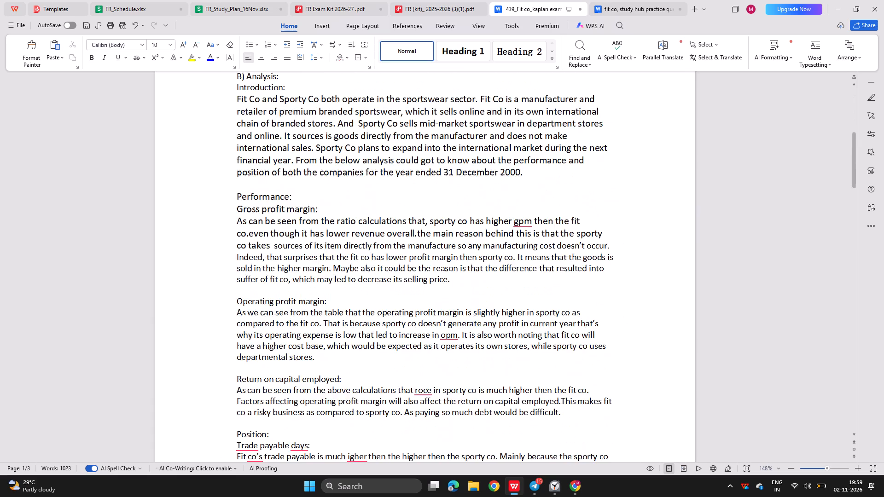
scroll(457, 296, "down", 1)
scroll(457, 296, "up", 7)
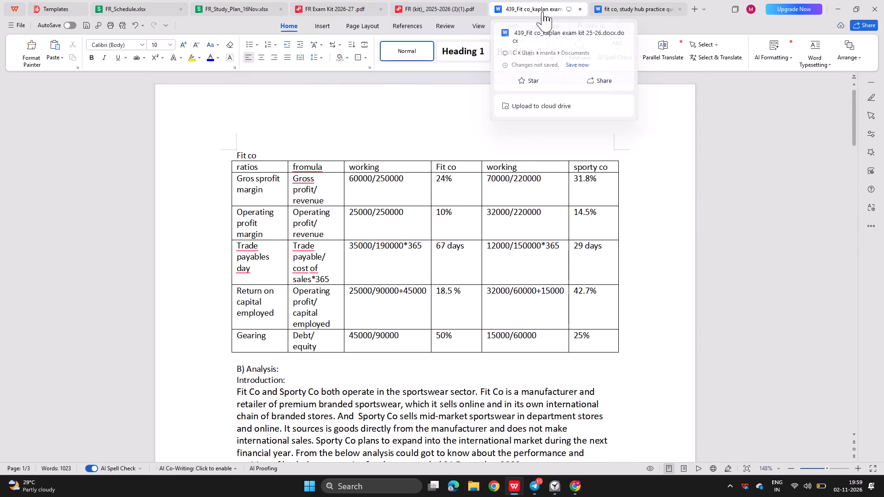
Save the 439_Fit co_kaplan exam kit 25-26 document.
left_click(582, 62)
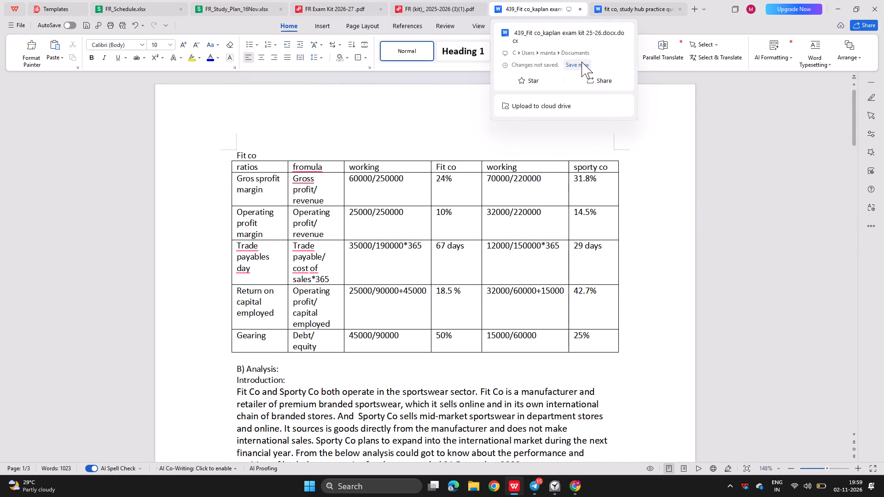
Close the "fit co, study hub practice que.docx" document without saving its changes.
left_click(681, 9)
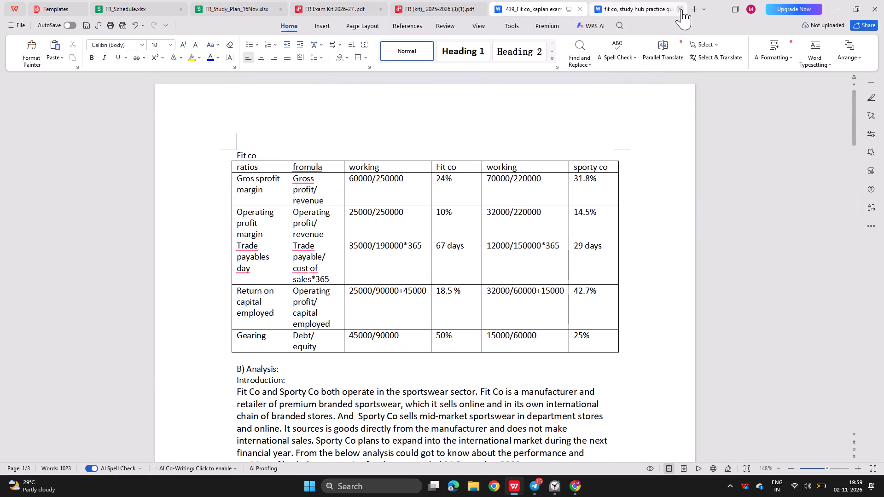
left_click(581, 10)
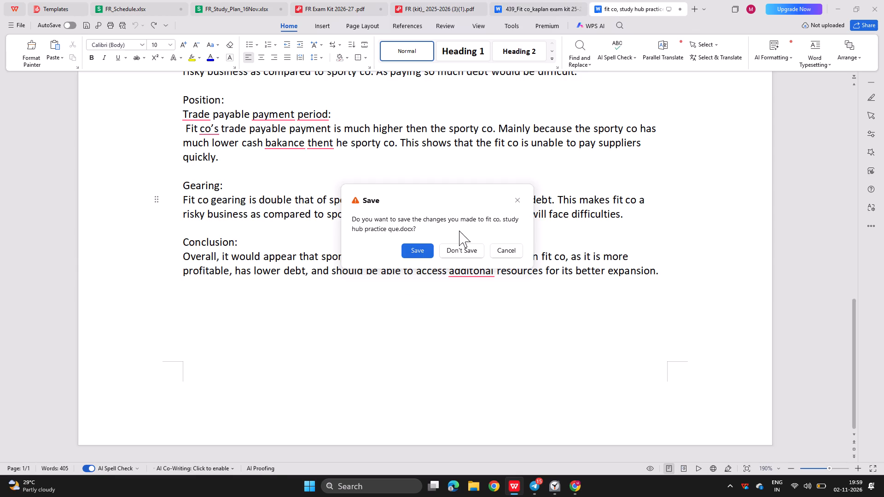
left_click(459, 252)
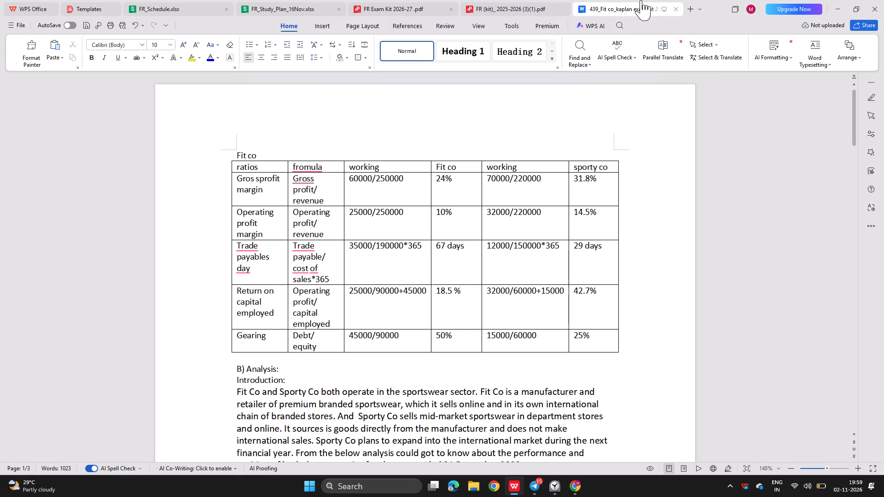
Close the 439_Fit co_kaplan exam kit 25-26 document.
left_click(676, 5)
left_click(675, 6)
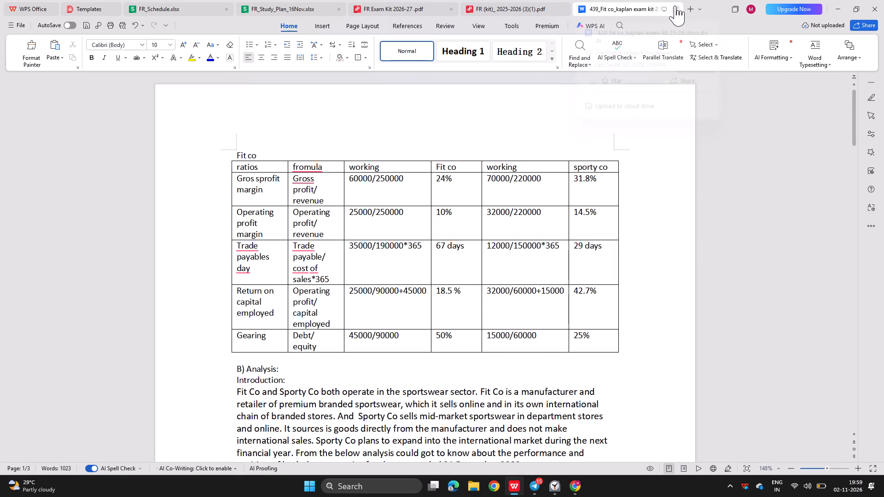
Switch to the FR_Schedule.xlsx workbook showing the FR Progress Dashboard.
scroll(336, 292, "down", 1)
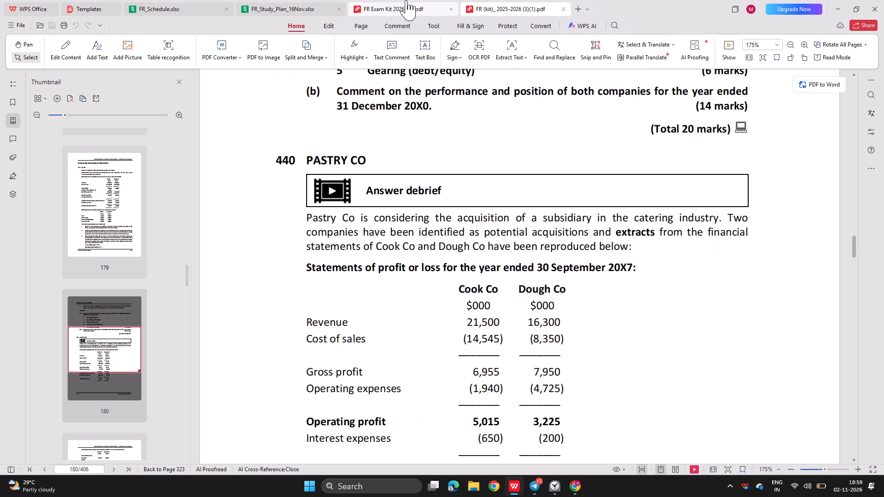
left_click(167, 0)
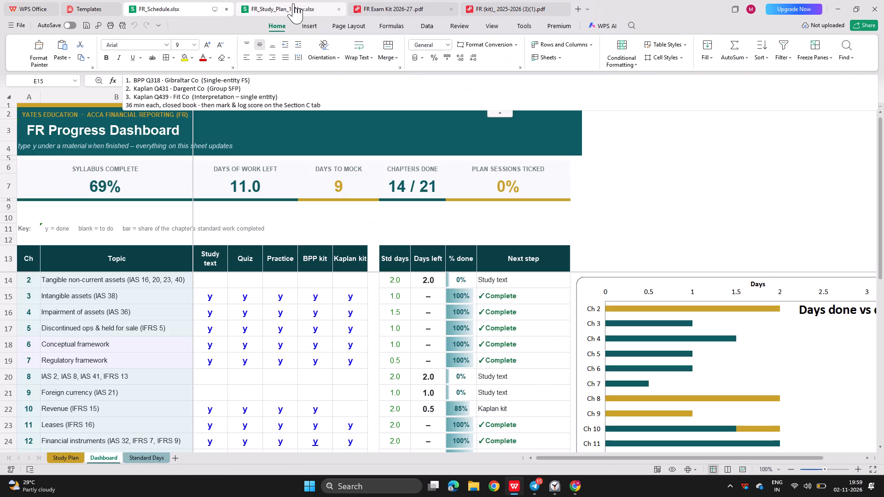
Switch to the FR_Study_Plan_16Nov.xlsx workbook and bring up its Section C tracker sheet.
left_click(293, 3)
scroll(202, 266, "down", 1)
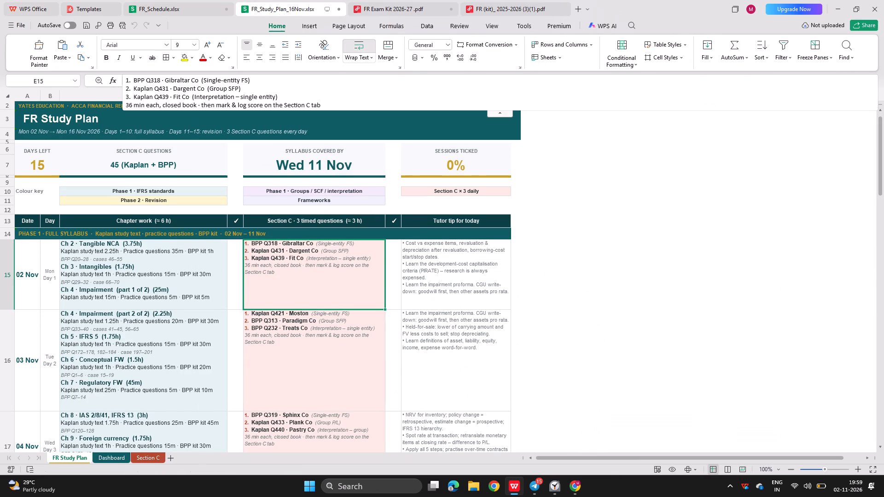
left_click(151, 459)
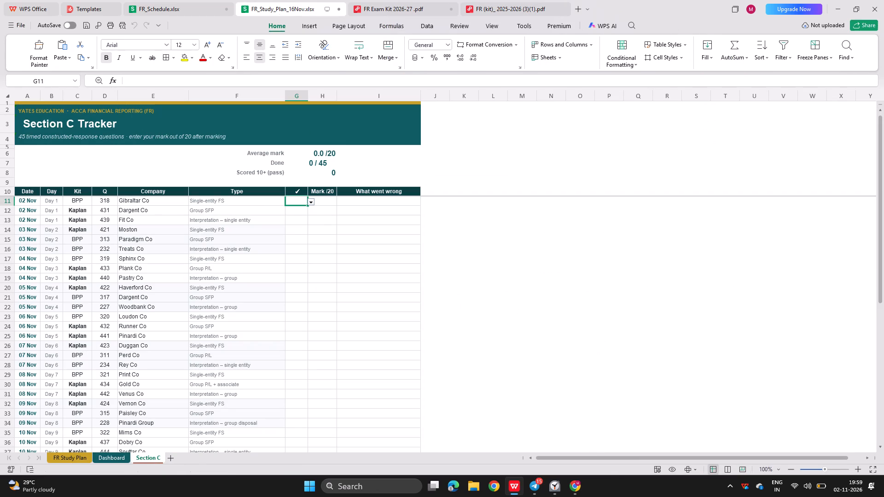
Mark the three 02 Nov questions, Gibraltar Co, Dargent Co and Fit Co, with a ✓ in the tracker's done column.
left_click(310, 201)
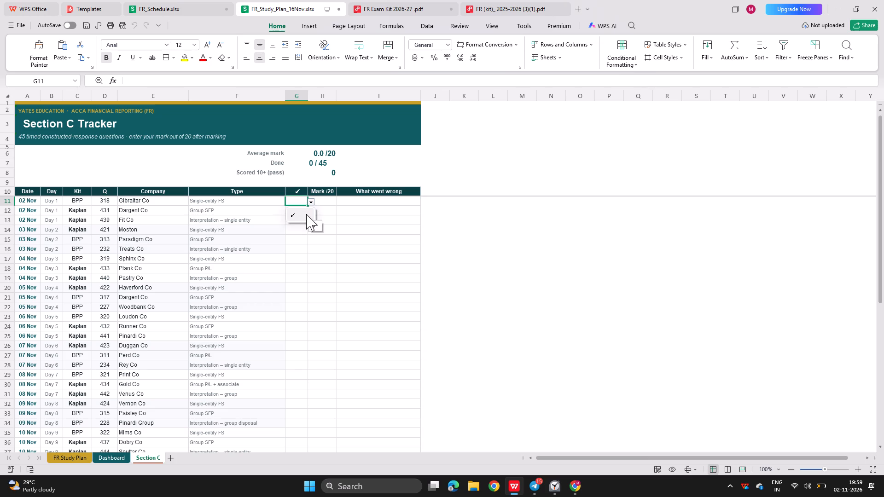
left_click(306, 214)
left_click(301, 207)
left_click(296, 209)
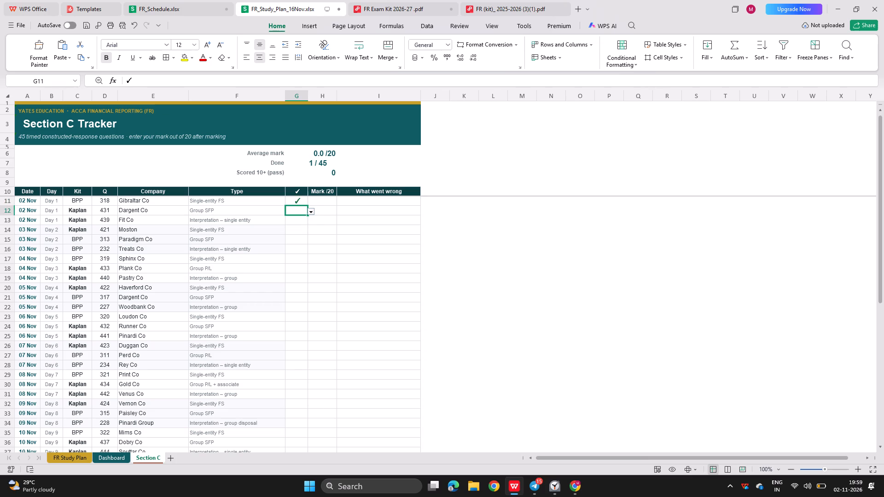
left_click(312, 211)
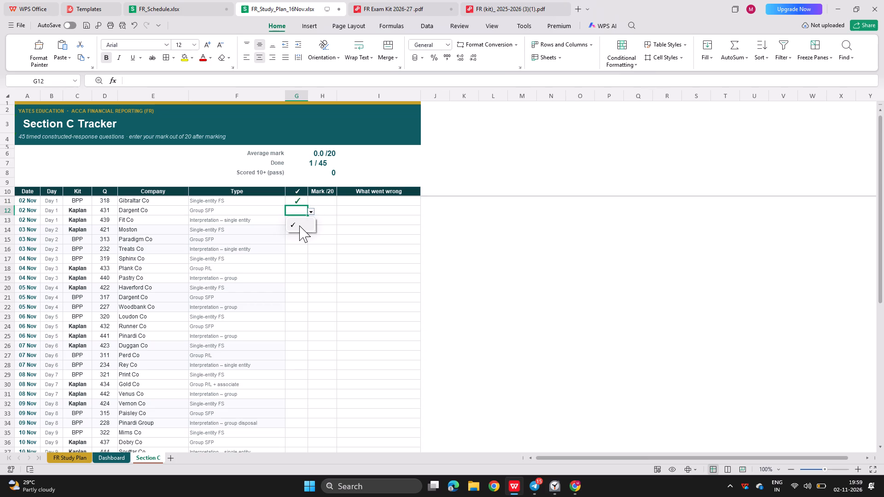
left_click(299, 225)
left_click(299, 221)
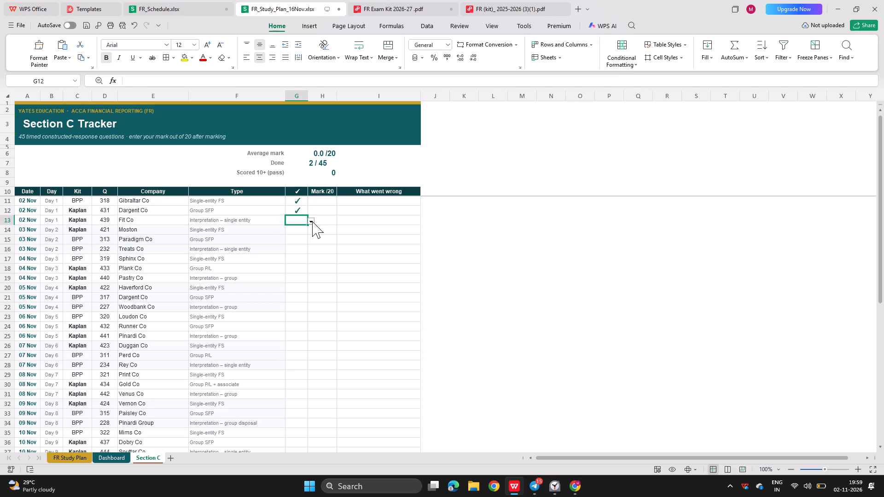
left_click_drag(312, 221, 302, 239)
left_click(302, 239)
Enter the marks 14/20 for Gibraltar Co, 20/20 for Dargent Co and 15/20 for Fit Co in the Mark /20 column.
left_click(323, 204)
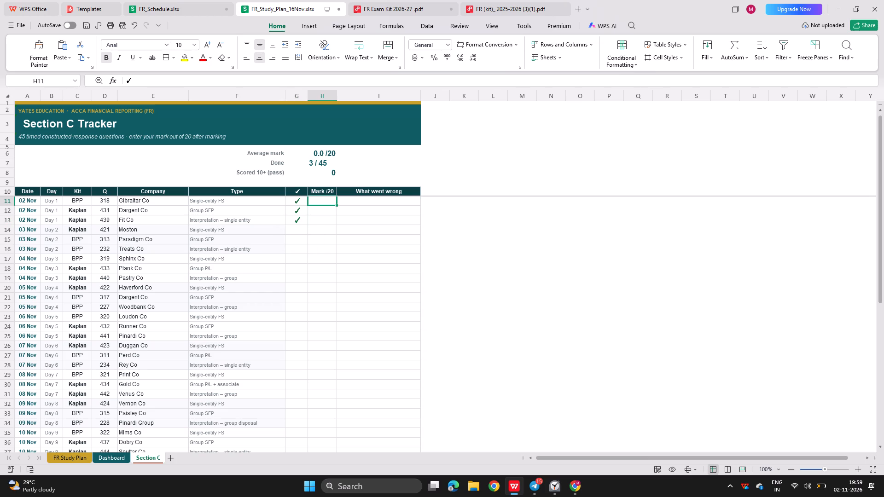
type("14/20")
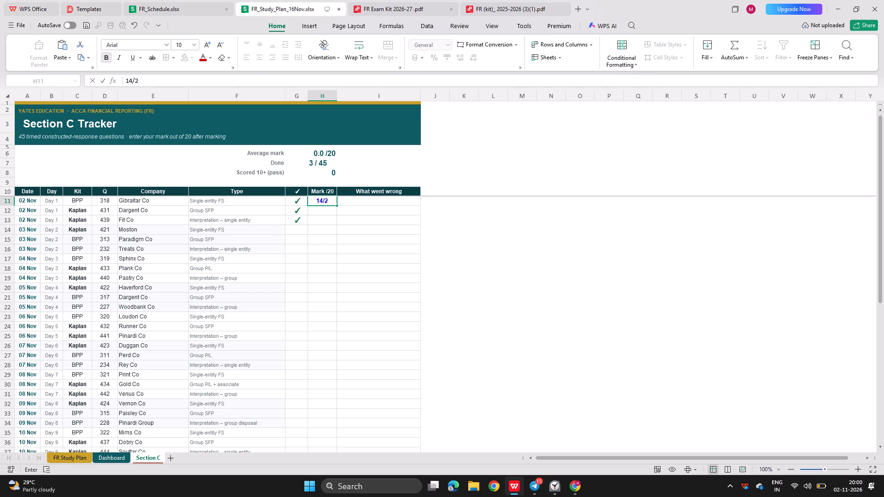
key("Return")
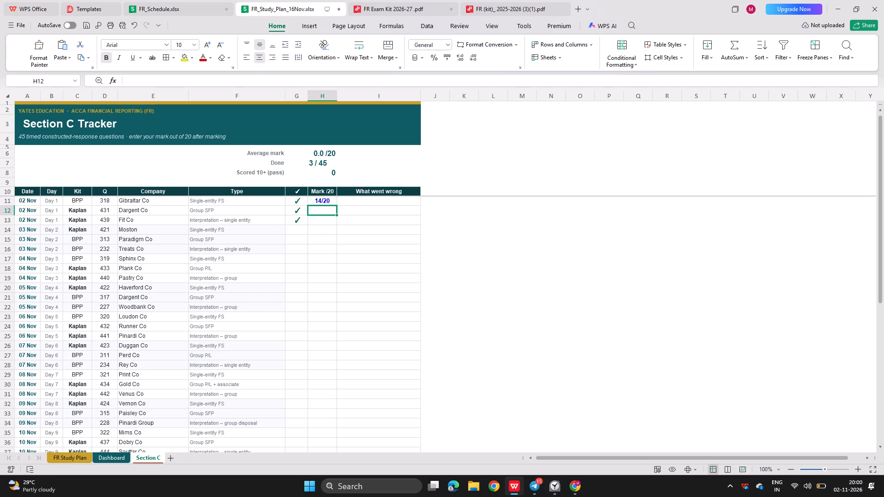
type("20/20")
key("Return")
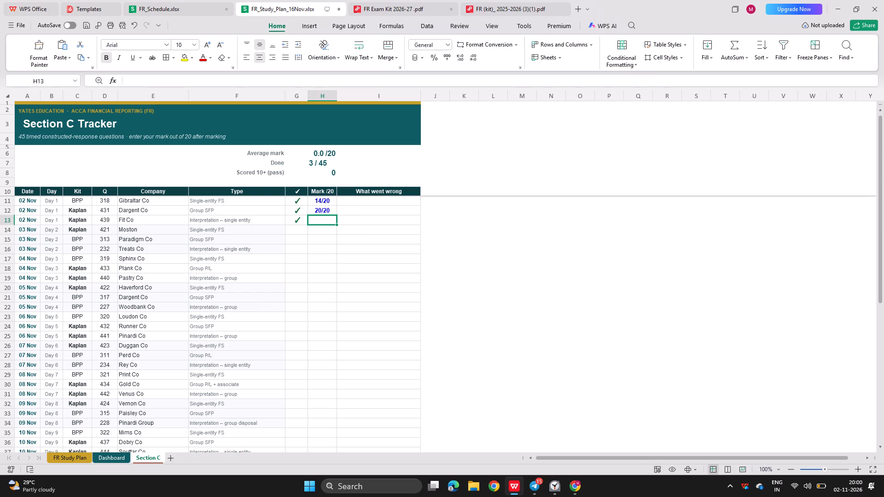
type("14")
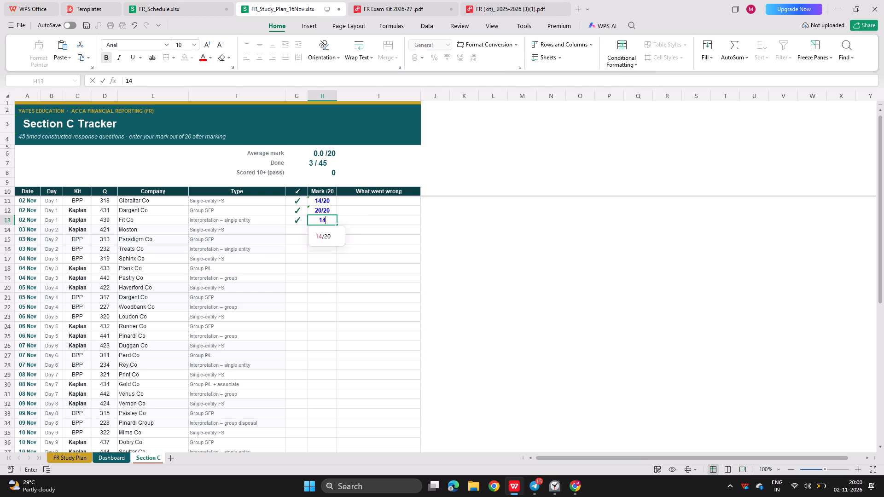
key("BackSpace")
type("5/20")
key("Return")
Fill in What went wrong with "silly mistakes" for Gibraltar Co and "nothing" for the 02 Nov Dargent Co question.
left_click(368, 201)
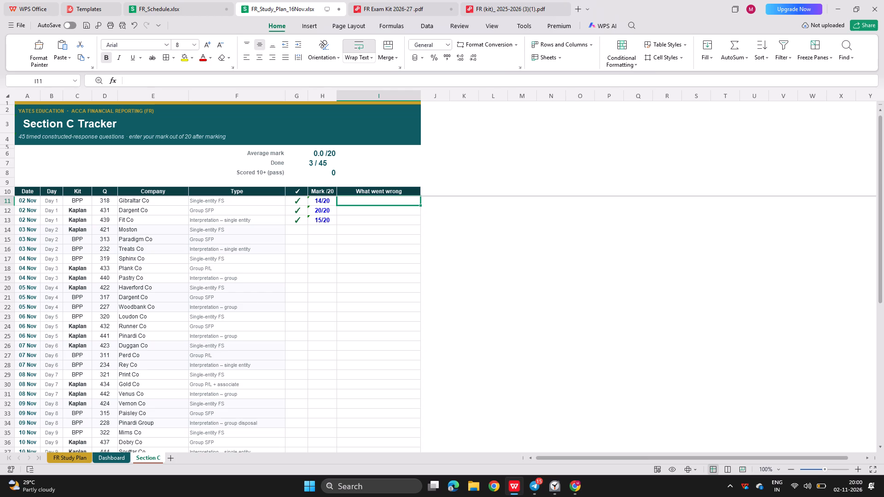
key("s")
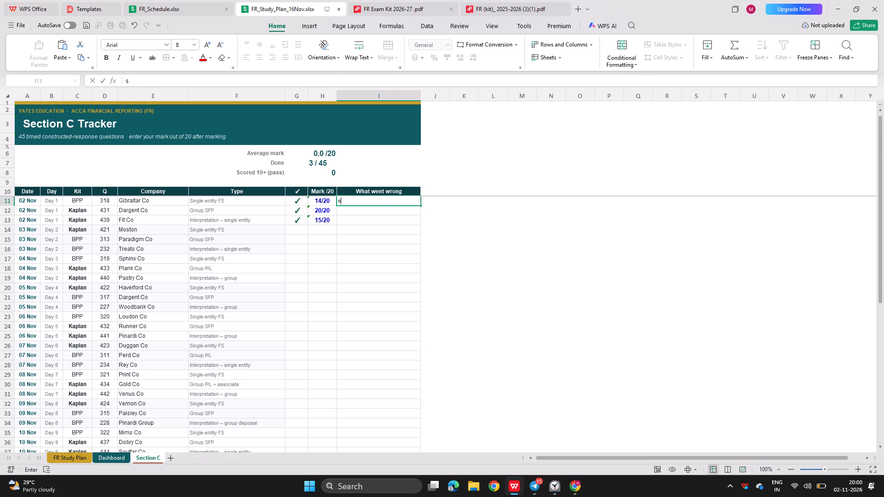
type("illy n")
key("BackSpace")
type("mistakes")
key("Return")
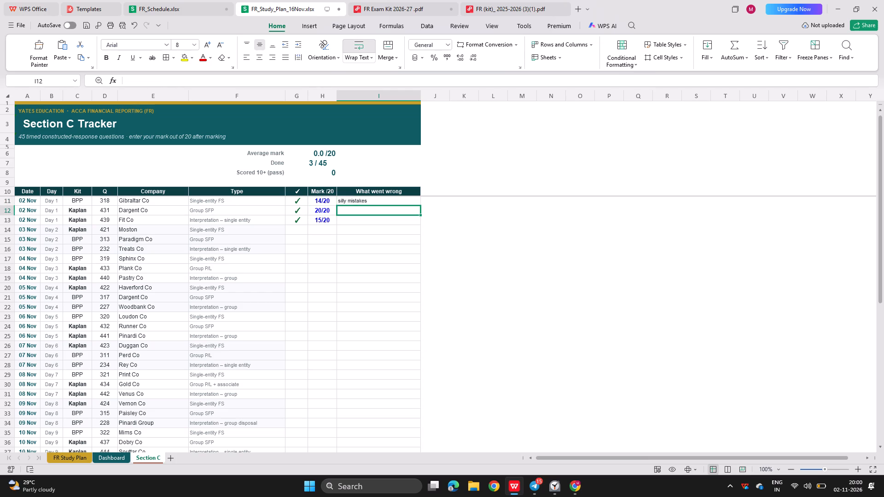
type("nothing")
key("Return")
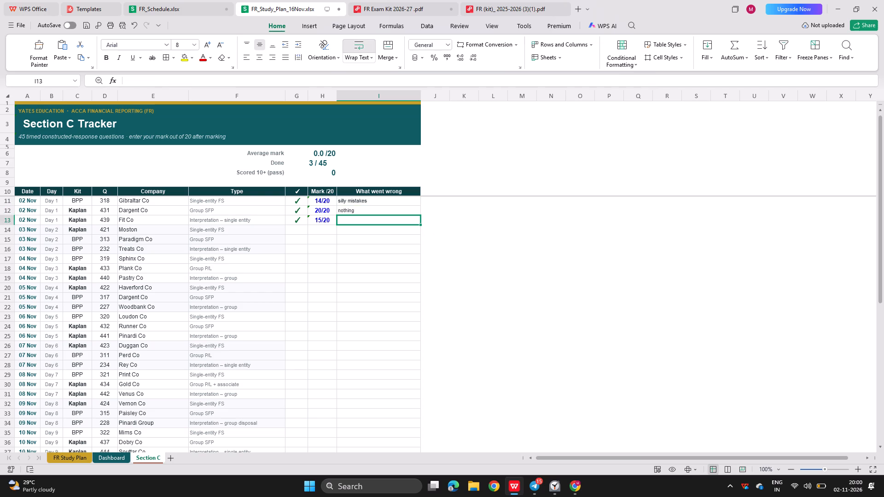
Enter "didnt put enough information" as the What went wrong note for Fit Co.
type("jsut")
key("space")
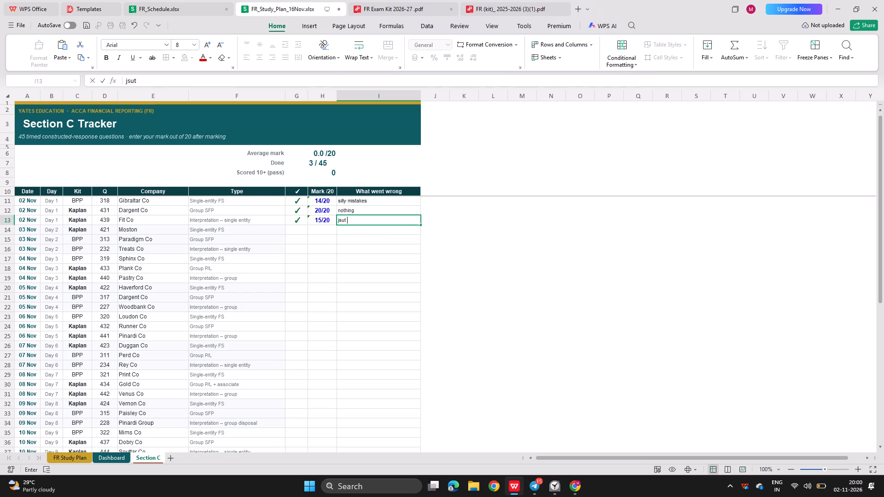
key("BackSpace")
key("BackSpace")
key("BackSpace")
key("BackSpace")
key("BackSpace")
type("didnt put in")
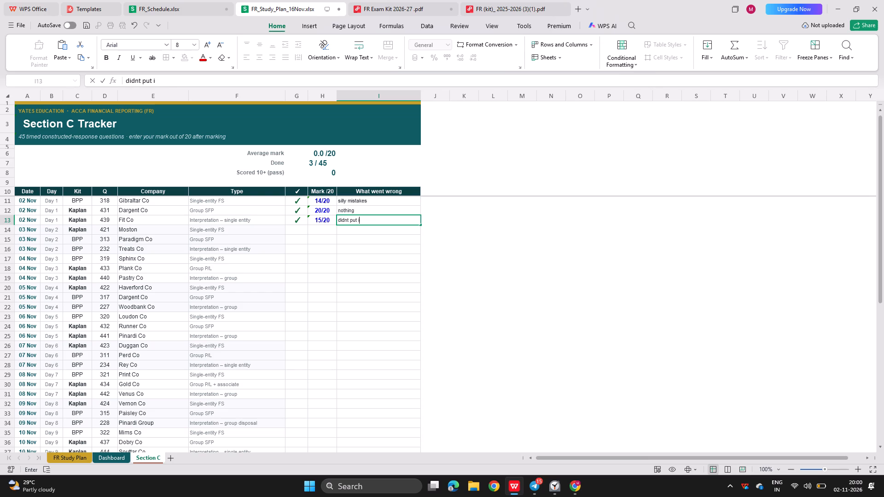
key("BackSpace")
type("wnough")
key("BackSpace")
key("BackSpace")
key("BackSpace")
key("BackSpace")
key("BackSpace")
key("BackSpace")
key("BackSpace")
key("BackSpace")
key("BackSpace")
key("space")
type("enough informan")
key("BackSpace")
key("t")
type("ion")
key("Return")
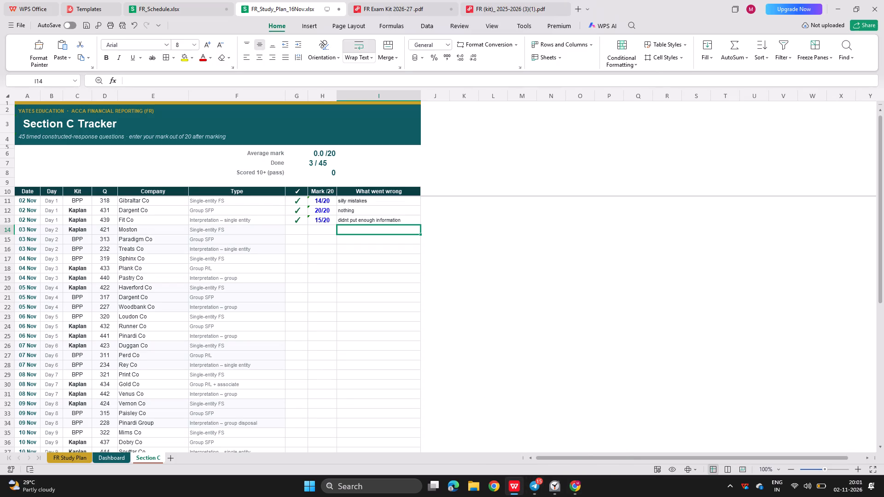
Look over the remaining Section C questions and the chapter progress table on the Dashboard sheet.
left_click(320, 229)
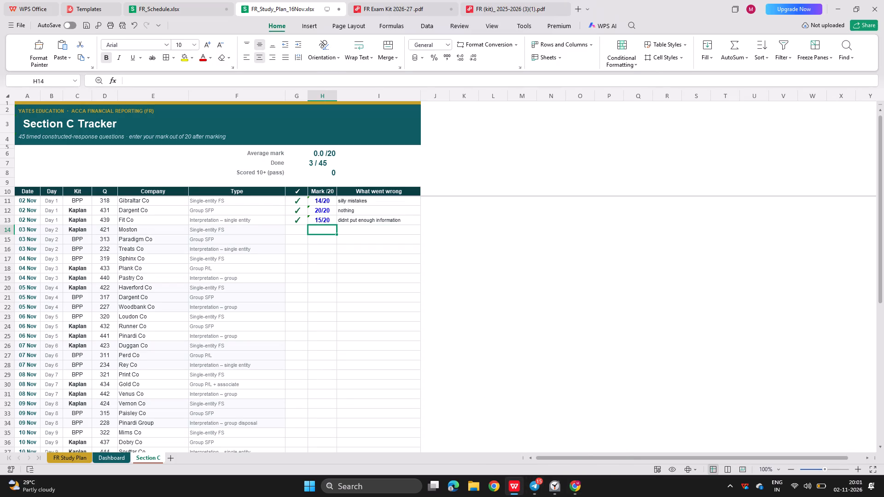
scroll(327, 235, "down", 2)
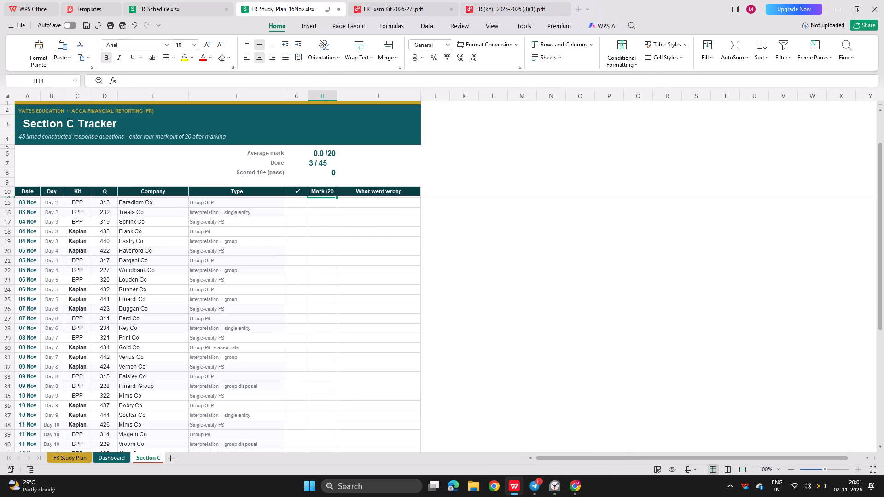
left_click(109, 459)
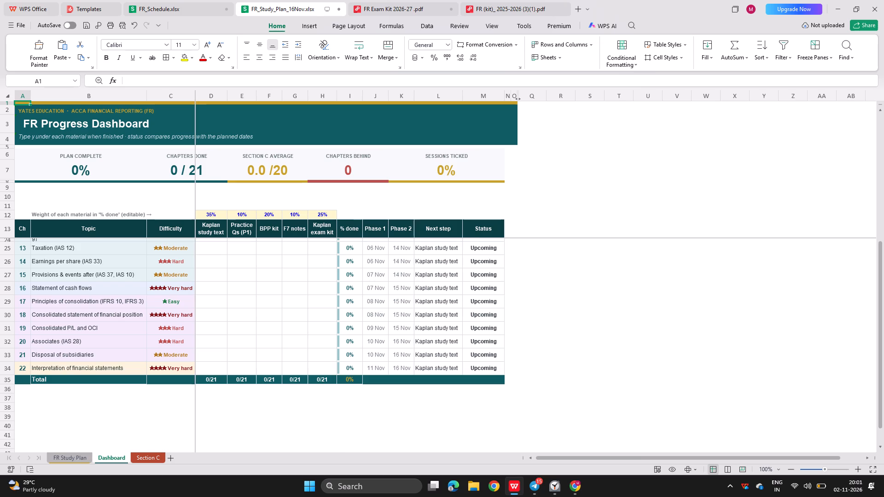
scroll(254, 359, "up", 8)
scroll(254, 359, "right", 1)
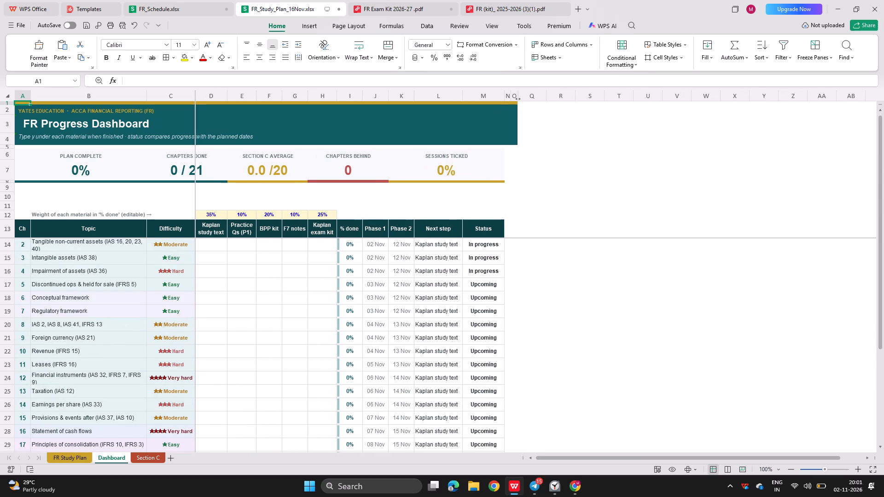
scroll(254, 359, "right", 1)
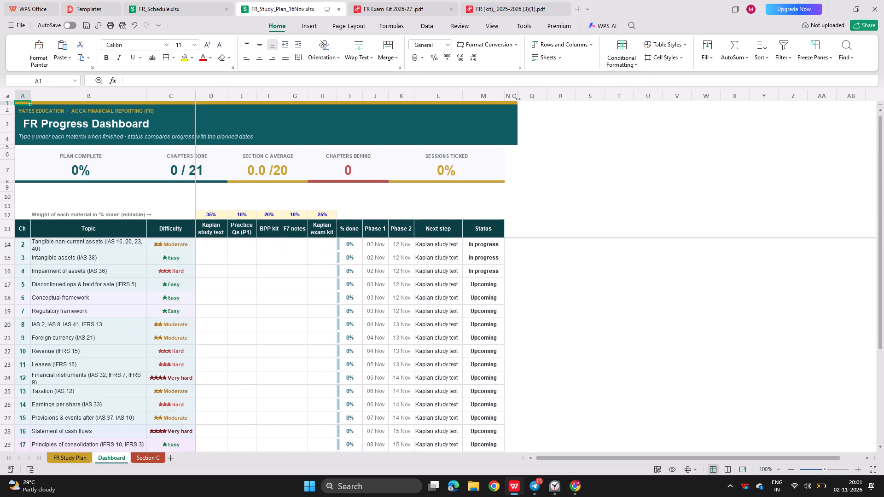